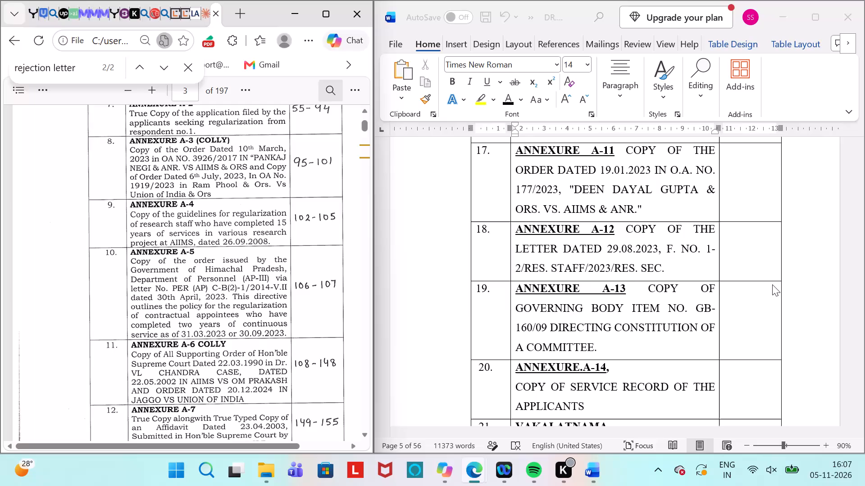
Complete the Annexure A-3 (COLLY) entry in the Word index table with the date 25.04.2026 and a full stop.
{"action": "scroll", "coordinate": [774, 284], "scroll_direction": "up", "scroll_amount": 5}
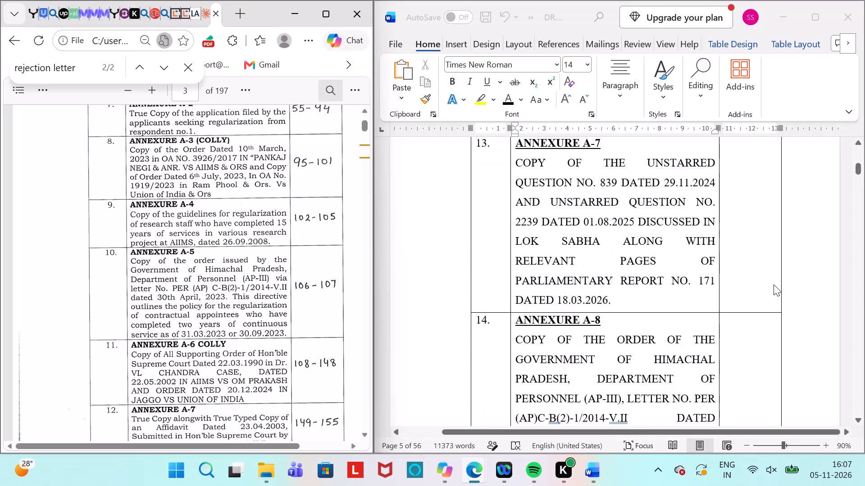
{"action": "scroll", "coordinate": [774, 284], "scroll_direction": "up", "scroll_amount": 3}
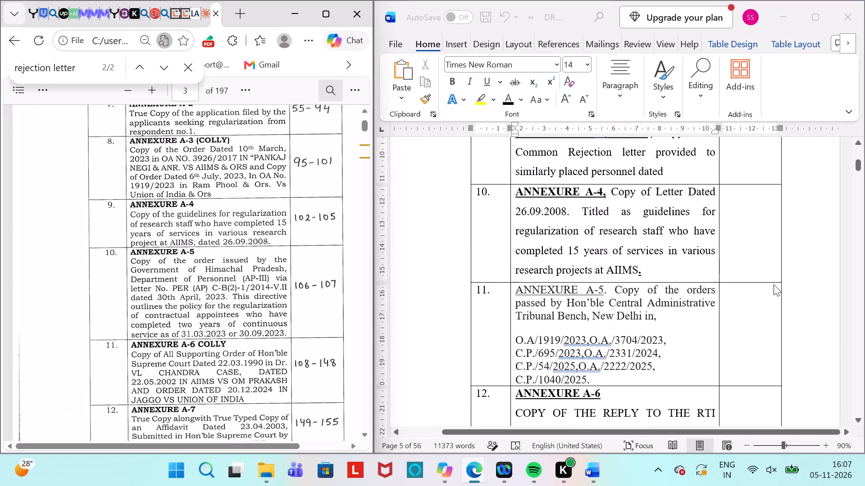
{"action": "scroll", "coordinate": [774, 284], "scroll_direction": "up", "scroll_amount": 2}
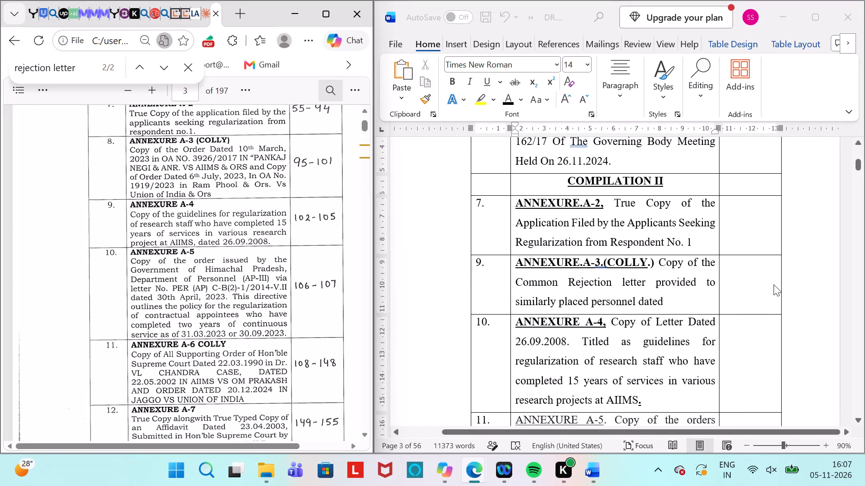
{"action": "scroll", "coordinate": [774, 284], "scroll_direction": "up", "scroll_amount": 1}
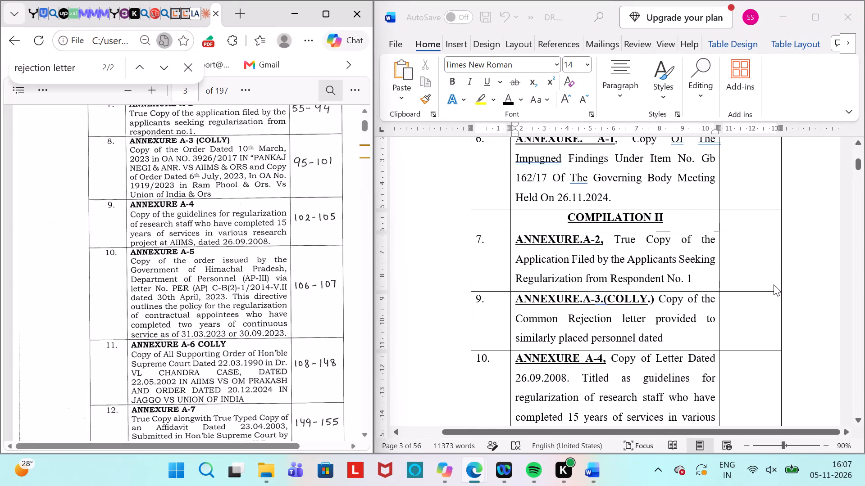
{"action": "left_click", "coordinate": [669, 332]}
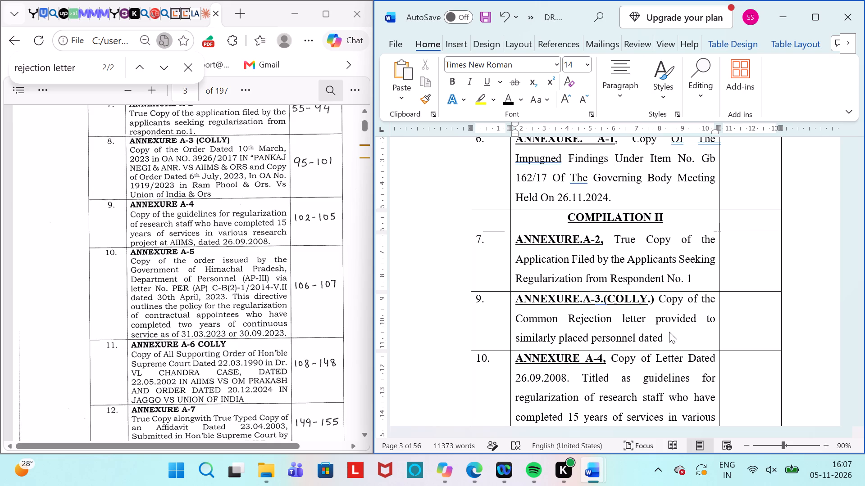
{"action": "left_click", "coordinate": [668, 334]}
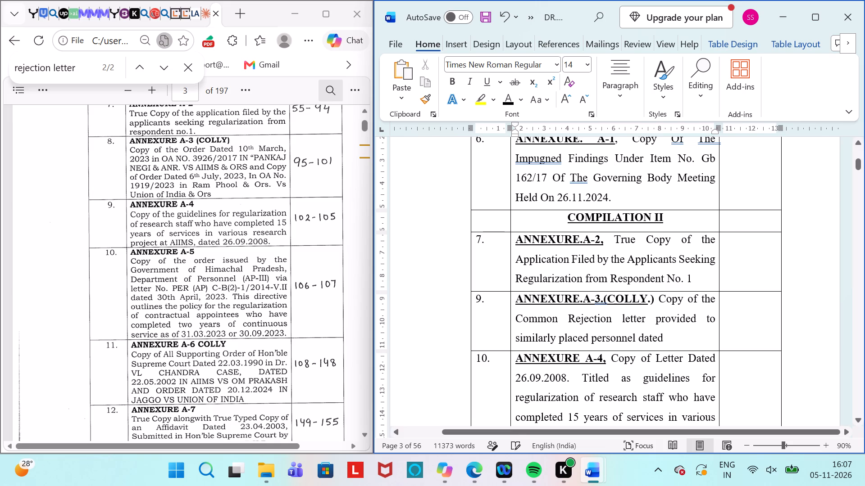
{"action": "type", "text": "25"}
{"action": "type", "text": ".04.29026"}
{"action": "key", "text": "Left"}
{"action": "key", "text": "Left"}
{"action": "key", "text": "Left"}
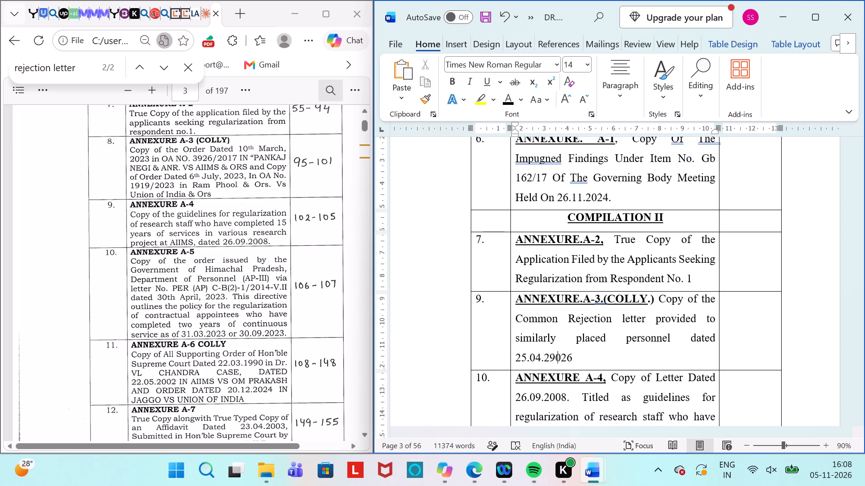
{"action": "key", "text": "BackSpace"}
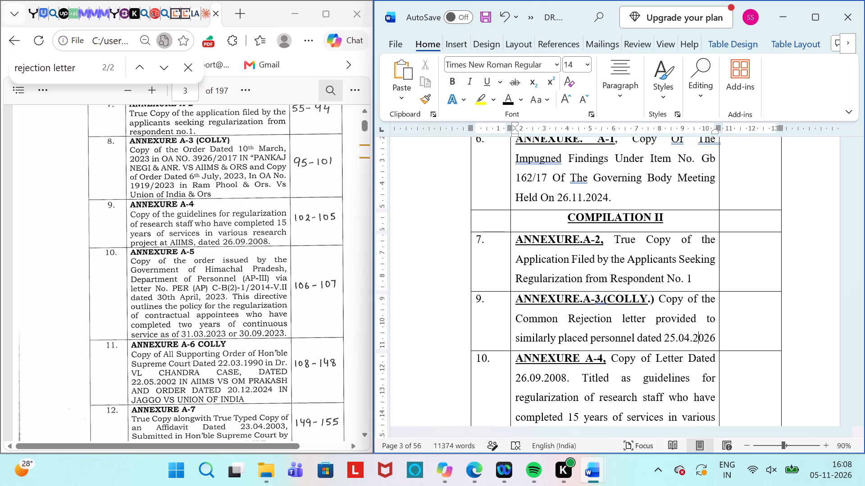
{"action": "key", "text": "Right"}
{"action": "key", "text": "Right"}
{"action": "key", "text": "Right"}
{"action": "key", "text": "period"}
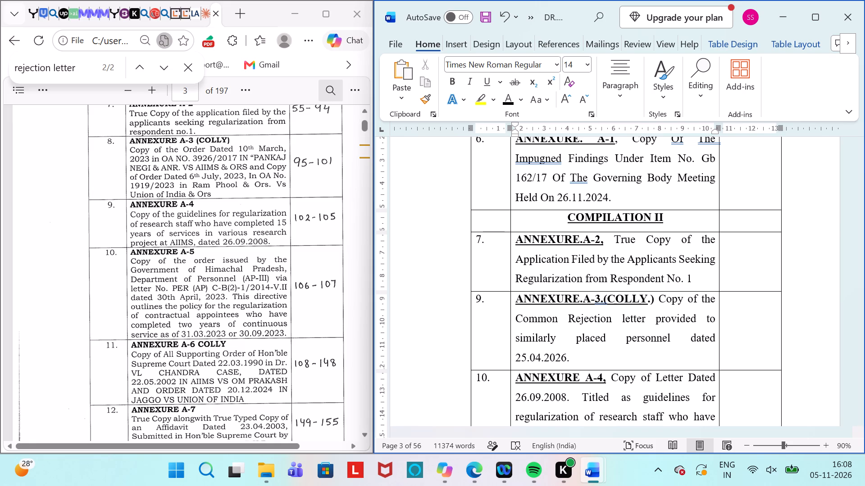
Review the annexure descriptions under Compilation II in the reference PDF's index for comparison with the draft.
{"action": "scroll", "coordinate": [256, 235], "scroll_direction": "down", "scroll_amount": 1}
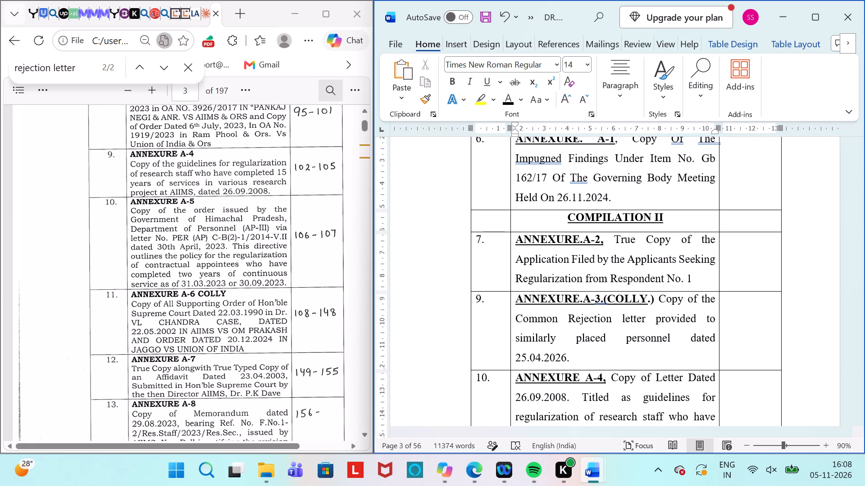
{"action": "scroll", "coordinate": [256, 235], "scroll_direction": "down", "scroll_amount": 2}
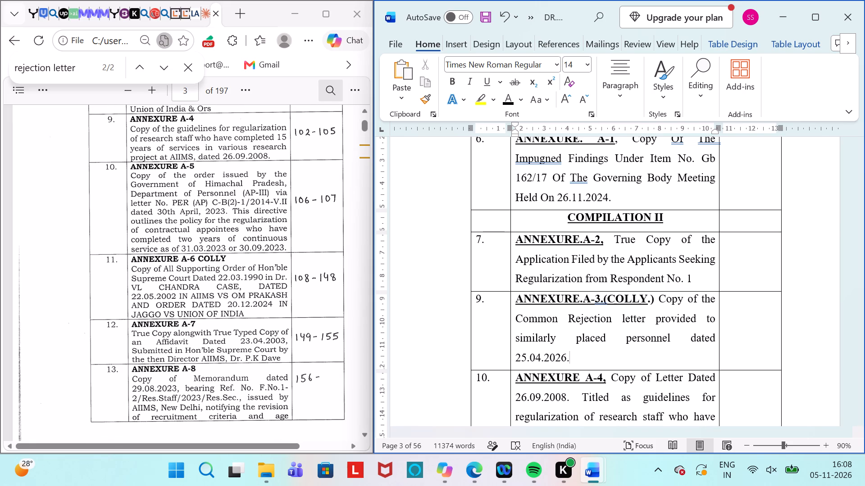
{"action": "scroll", "coordinate": [256, 235], "scroll_direction": "down", "scroll_amount": 2}
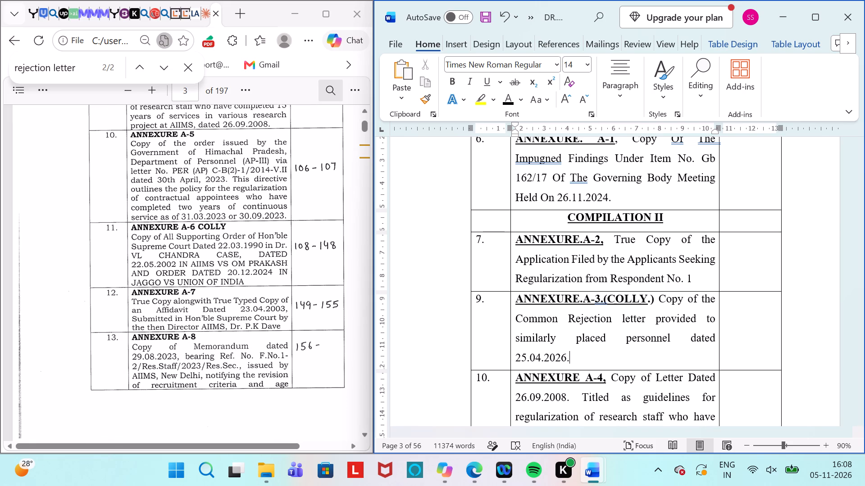
{"action": "scroll", "coordinate": [256, 235], "scroll_direction": "down", "scroll_amount": 1}
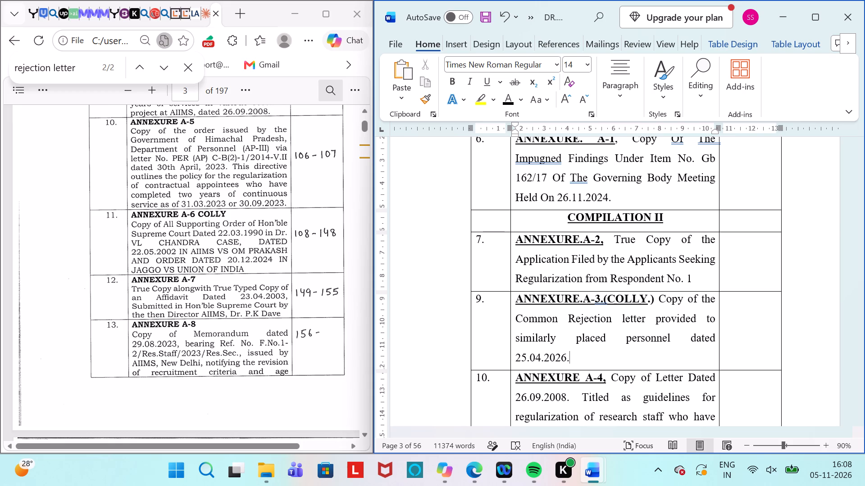
{"action": "scroll", "coordinate": [256, 235], "scroll_direction": "up", "scroll_amount": 2}
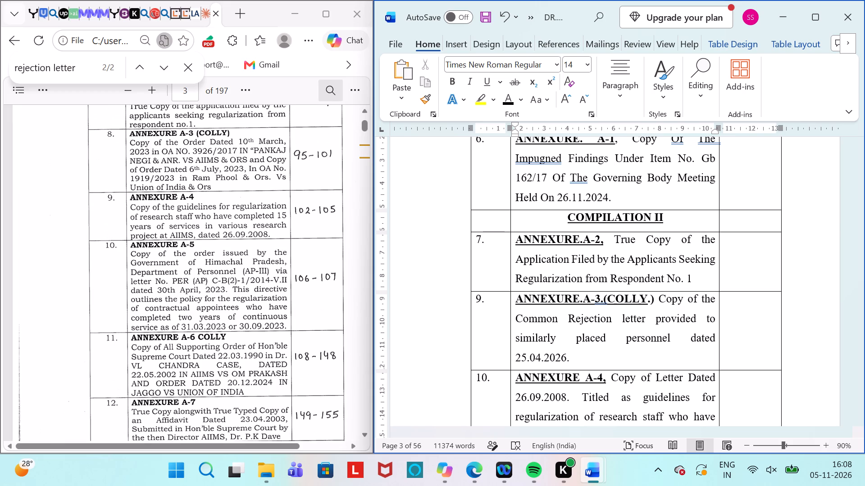
{"action": "scroll", "coordinate": [256, 235], "scroll_direction": "up", "scroll_amount": 1}
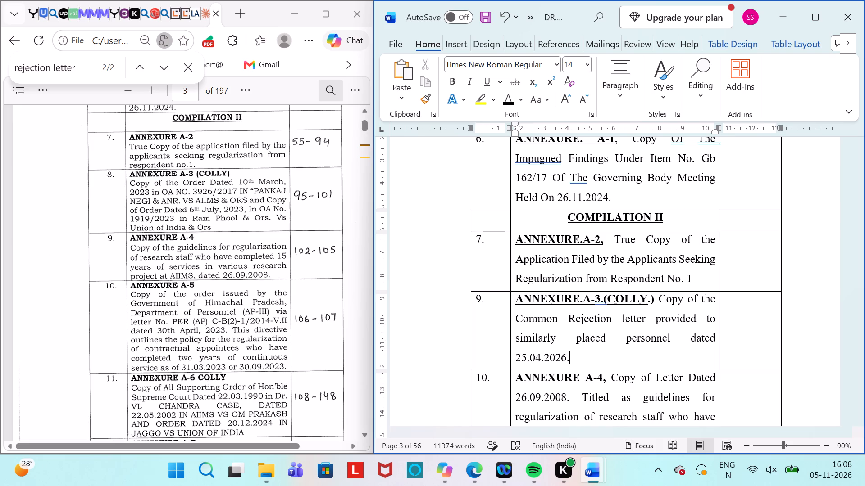
{"action": "scroll", "coordinate": [346, 253], "scroll_direction": "down", "scroll_amount": 1}
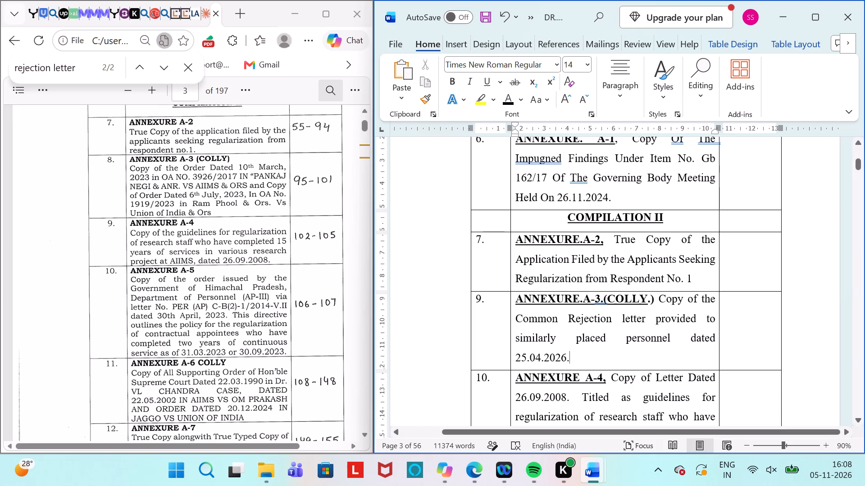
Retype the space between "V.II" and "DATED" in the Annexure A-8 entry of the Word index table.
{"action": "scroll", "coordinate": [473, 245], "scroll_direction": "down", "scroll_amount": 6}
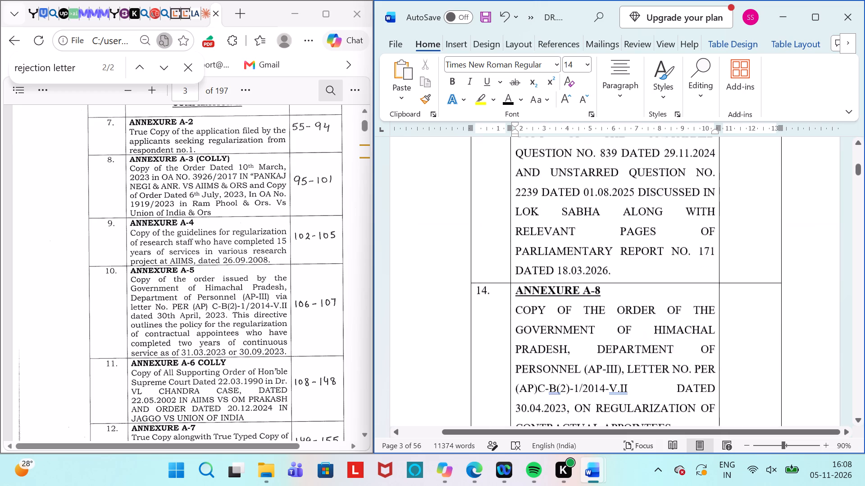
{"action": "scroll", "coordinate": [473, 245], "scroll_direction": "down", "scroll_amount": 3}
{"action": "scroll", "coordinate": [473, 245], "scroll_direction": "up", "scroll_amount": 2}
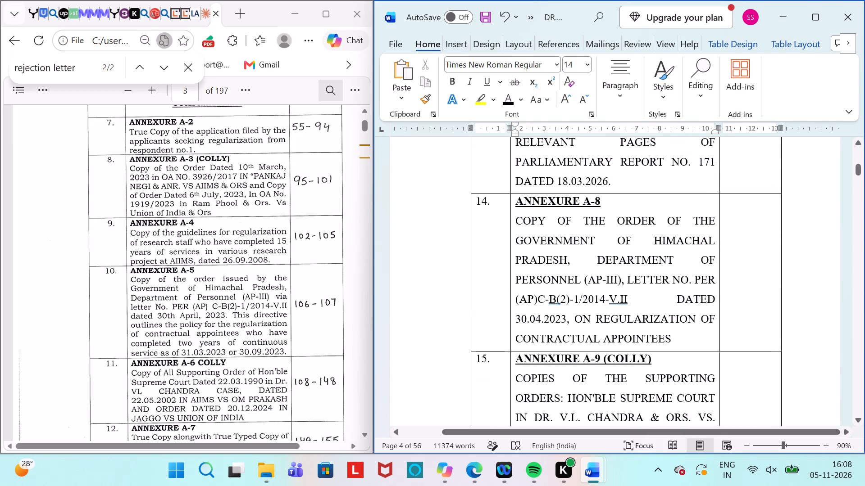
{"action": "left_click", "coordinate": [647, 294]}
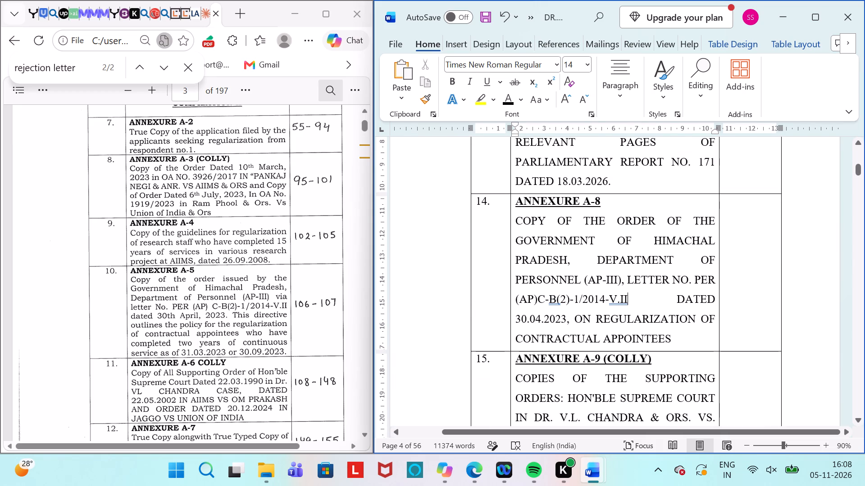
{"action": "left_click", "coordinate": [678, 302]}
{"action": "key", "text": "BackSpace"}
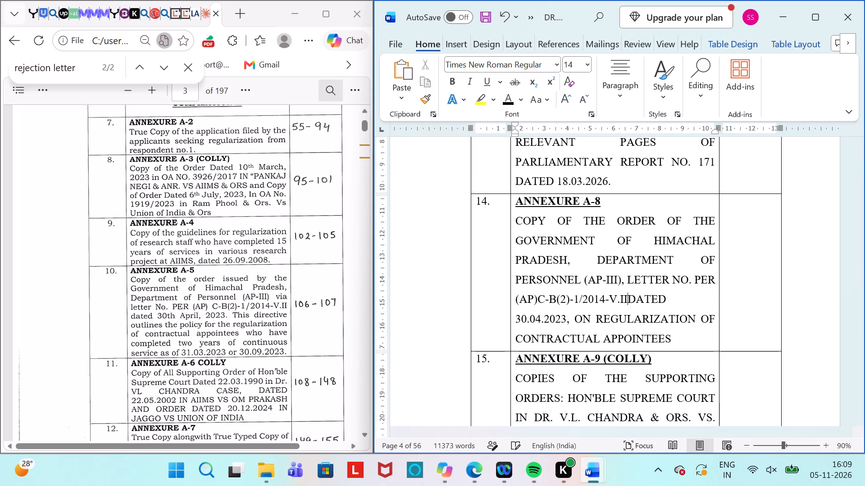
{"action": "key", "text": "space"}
Add a full stop after "CONTRACTUAL APPOINTEES" at the end of the Annexure A-8 entry.
{"action": "scroll", "coordinate": [678, 302], "scroll_direction": "down", "scroll_amount": 1}
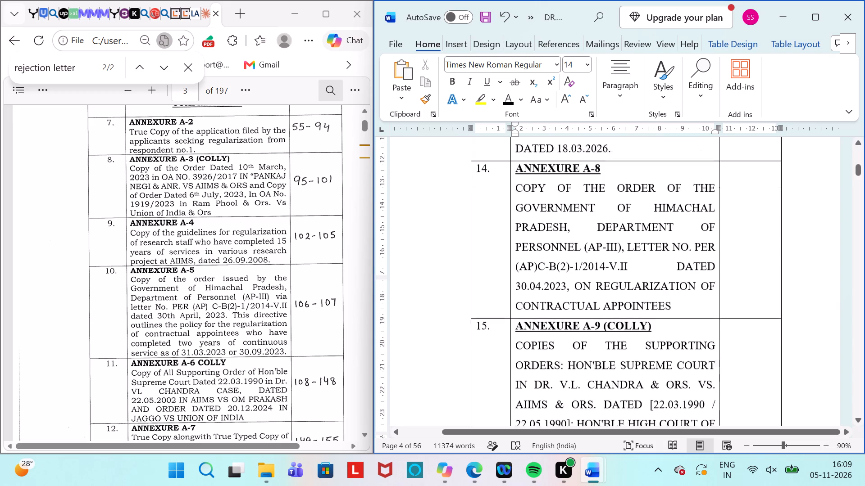
{"action": "scroll", "coordinate": [678, 302], "scroll_direction": "down", "scroll_amount": 1}
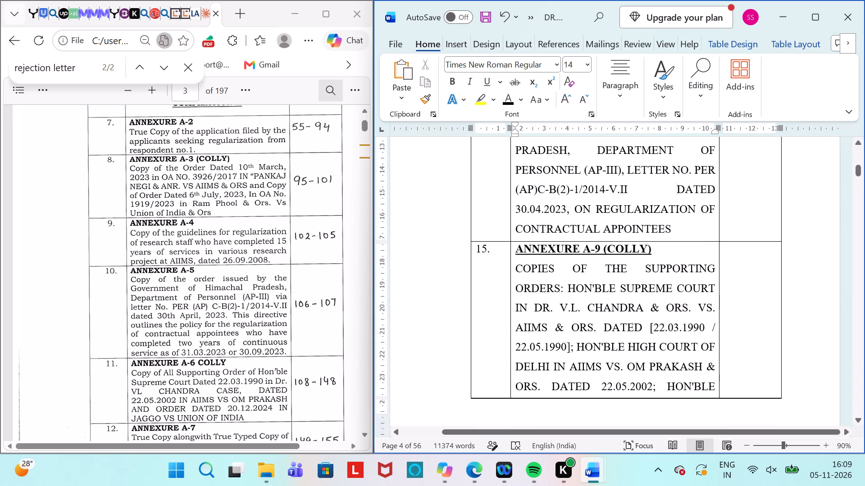
{"action": "scroll", "coordinate": [678, 302], "scroll_direction": "down", "scroll_amount": 1}
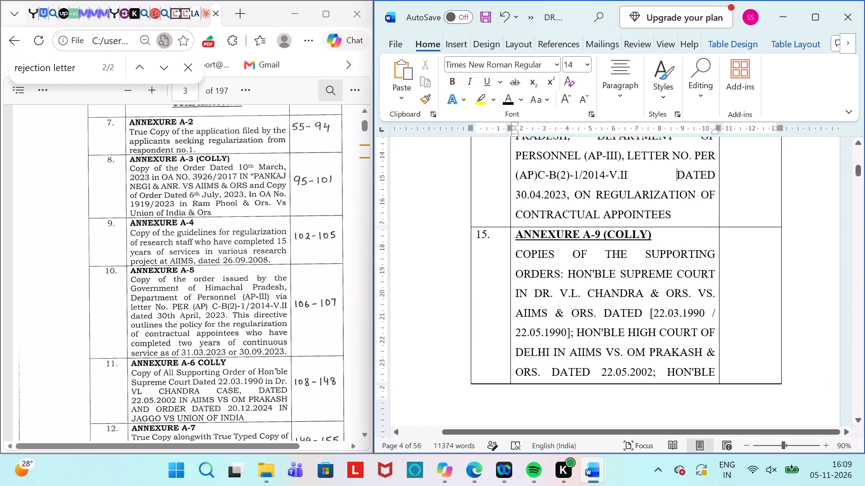
{"action": "left_click", "coordinate": [670, 214]}
{"action": "key", "text": "period"}
Examine the Annexure A-9 (COLLY) entry and its continuation on the following page, including the case names and order dates.
{"action": "scroll", "coordinate": [670, 214], "scroll_direction": "down", "scroll_amount": 1}
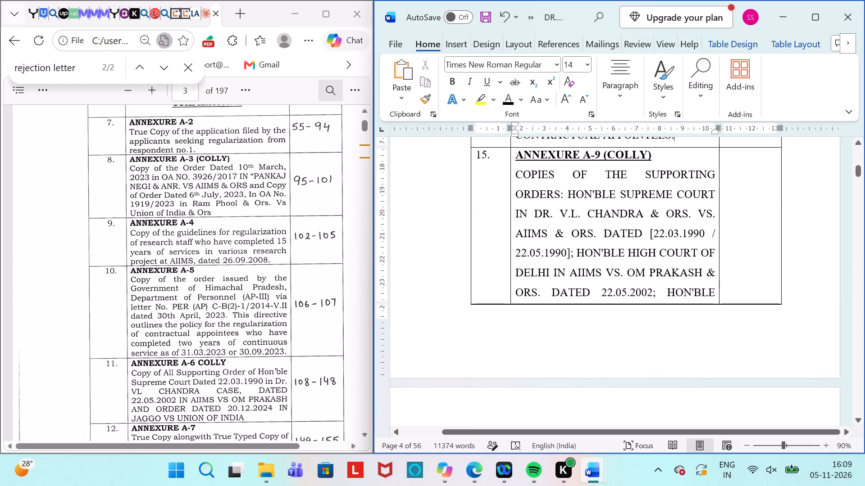
{"action": "scroll", "coordinate": [670, 214], "scroll_direction": "down", "scroll_amount": 2}
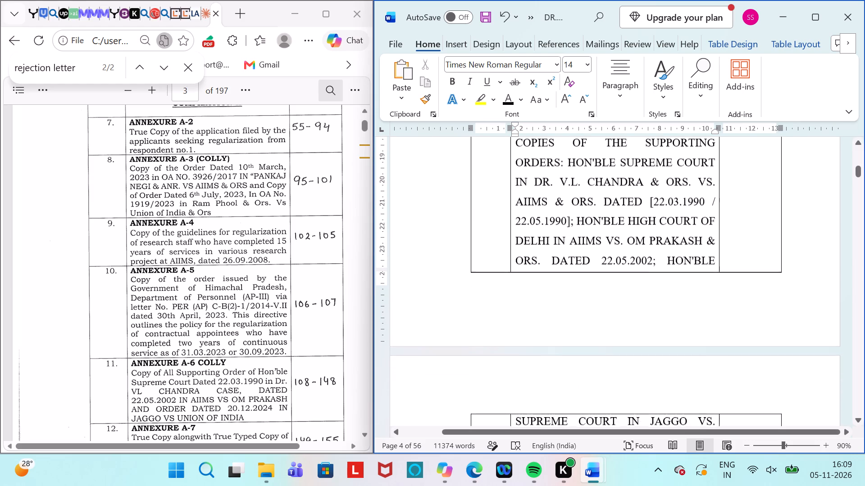
{"action": "scroll", "coordinate": [670, 214], "scroll_direction": "down", "scroll_amount": 2}
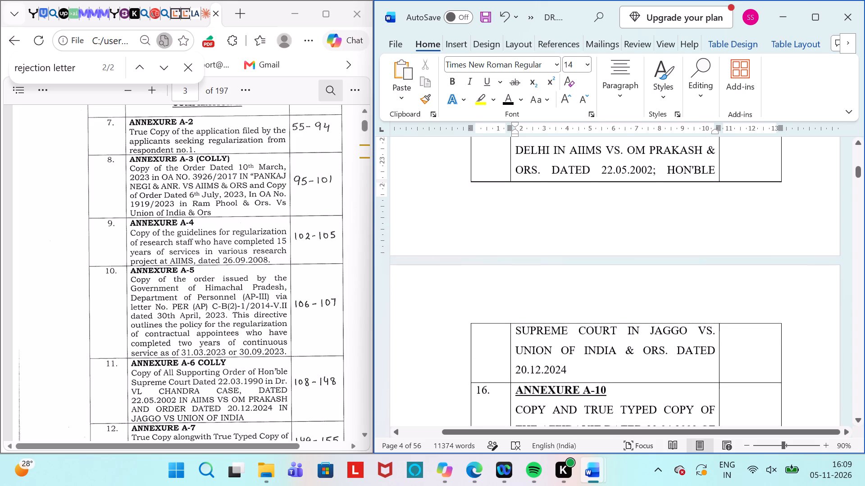
{"action": "scroll", "coordinate": [670, 214], "scroll_direction": "down", "scroll_amount": 4}
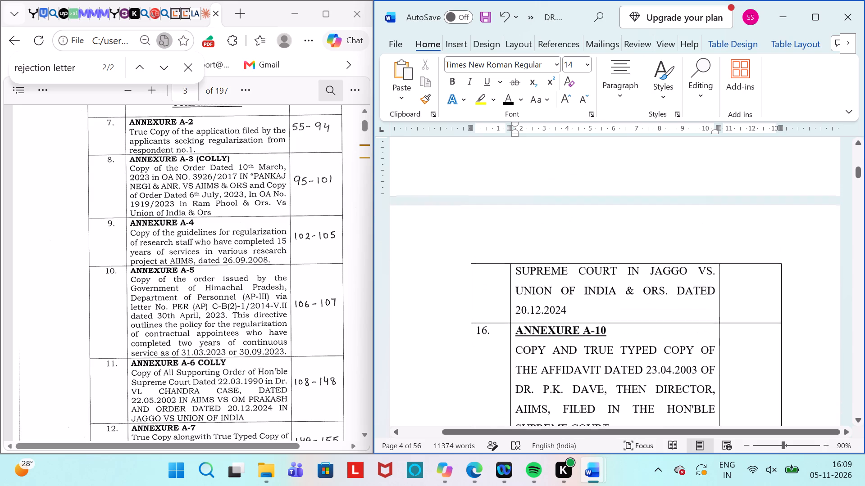
{"action": "scroll", "coordinate": [670, 214], "scroll_direction": "up", "scroll_amount": 2}
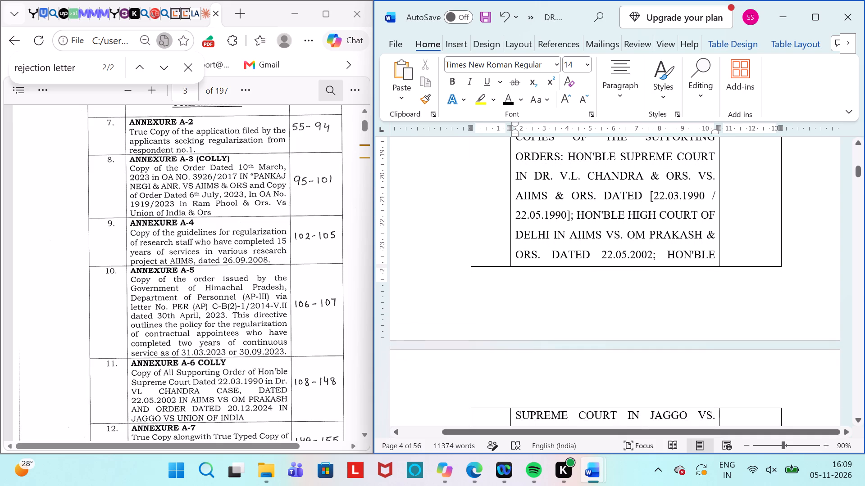
{"action": "scroll", "coordinate": [670, 214], "scroll_direction": "down", "scroll_amount": 1}
{"action": "scroll", "coordinate": [670, 214], "scroll_direction": "up", "scroll_amount": 1}
{"action": "scroll", "coordinate": [670, 214], "scroll_direction": "down", "scroll_amount": 1}
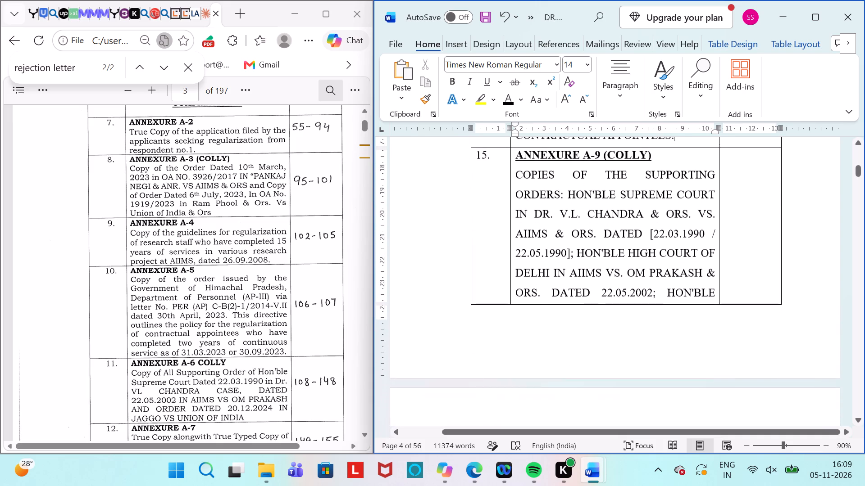
{"action": "scroll", "coordinate": [670, 214], "scroll_direction": "down", "scroll_amount": 1}
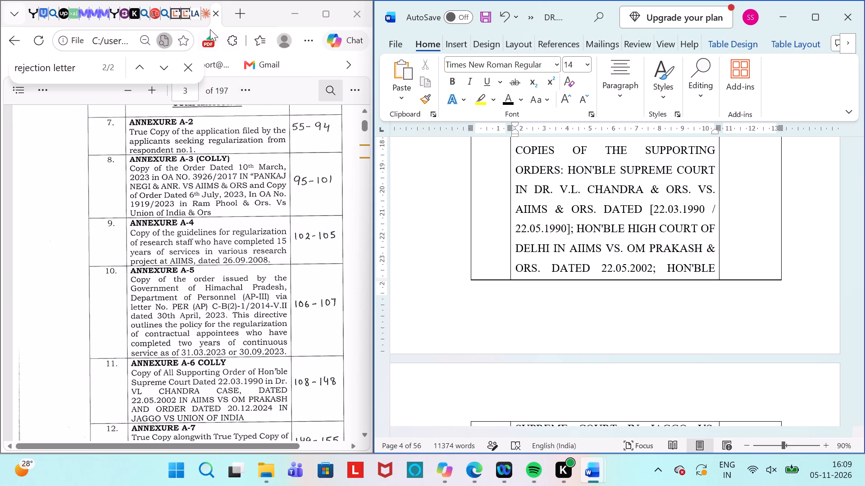
Switch to Edge, search the web in a new tab for "central administrative tribunal", and open the tribunal's official website.
{"action": "left_click", "coordinate": [164, 11]}
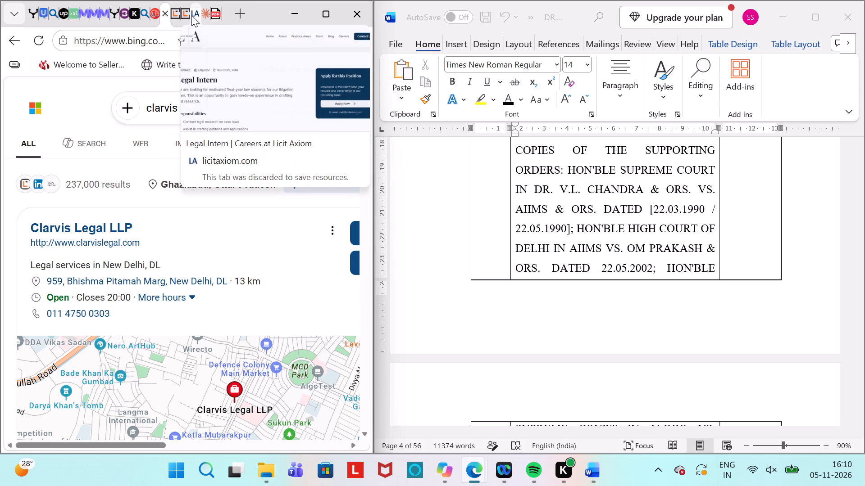
{"action": "left_click", "coordinate": [240, 12]}
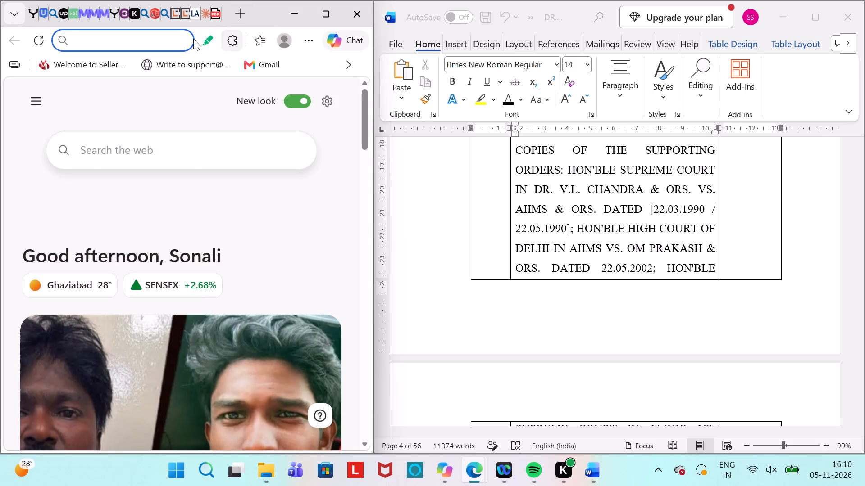
{"action": "left_click", "coordinate": [174, 38]}
{"action": "type", "text": "central administrative tribunal"}
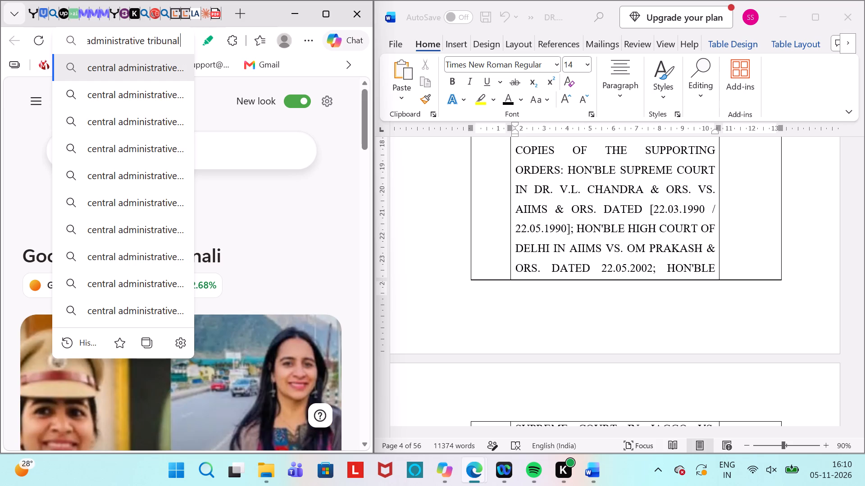
{"action": "key", "text": "Return"}
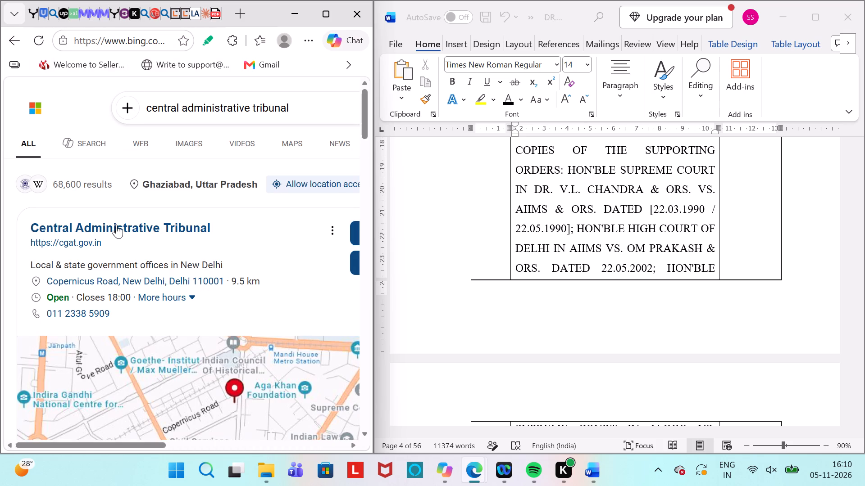
{"action": "left_click", "coordinate": [117, 228]}
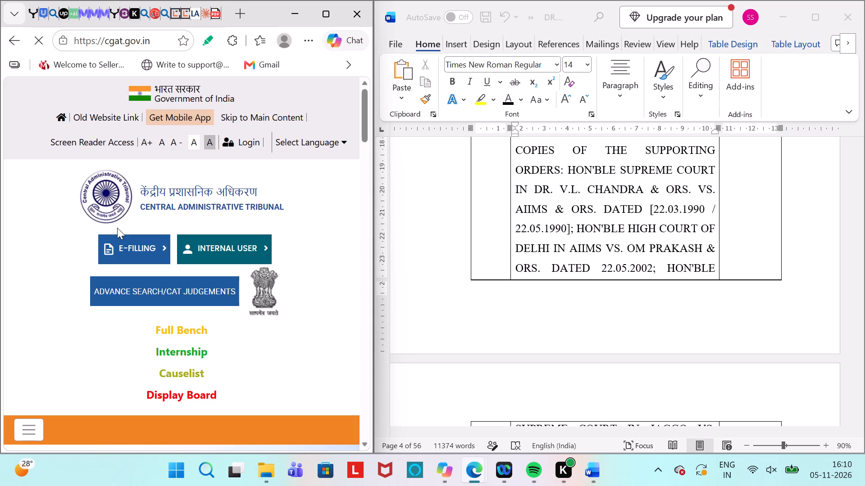
Examine the tribunal's home page in a maximized window, including the Benches carousel, for a route to case records.
{"action": "scroll", "coordinate": [117, 228], "scroll_direction": "down", "scroll_amount": 1}
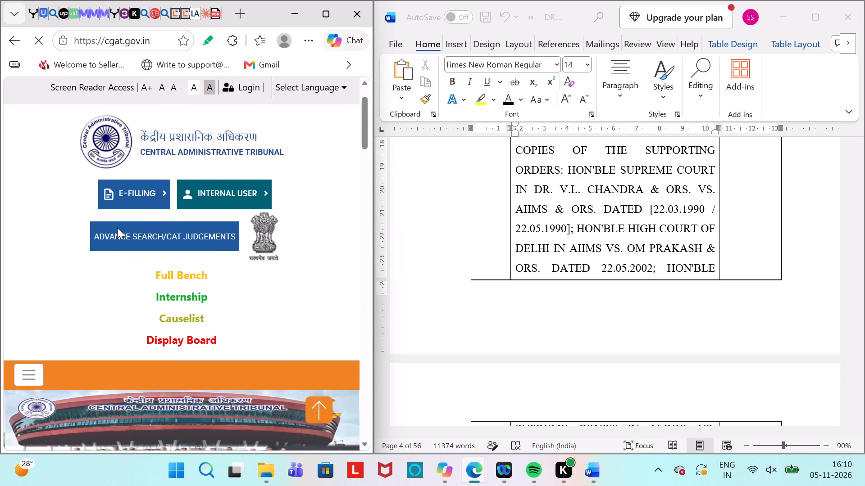
{"action": "scroll", "coordinate": [117, 228], "scroll_direction": "down", "scroll_amount": 4}
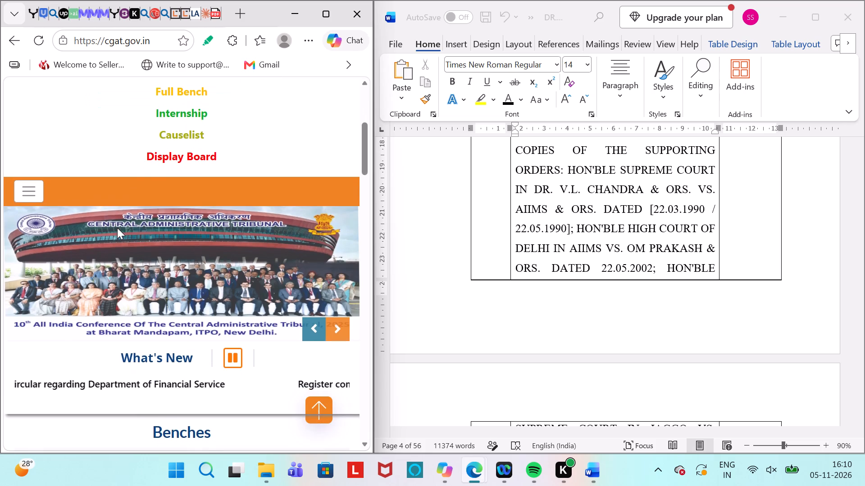
{"action": "left_click", "coordinate": [328, 17]}
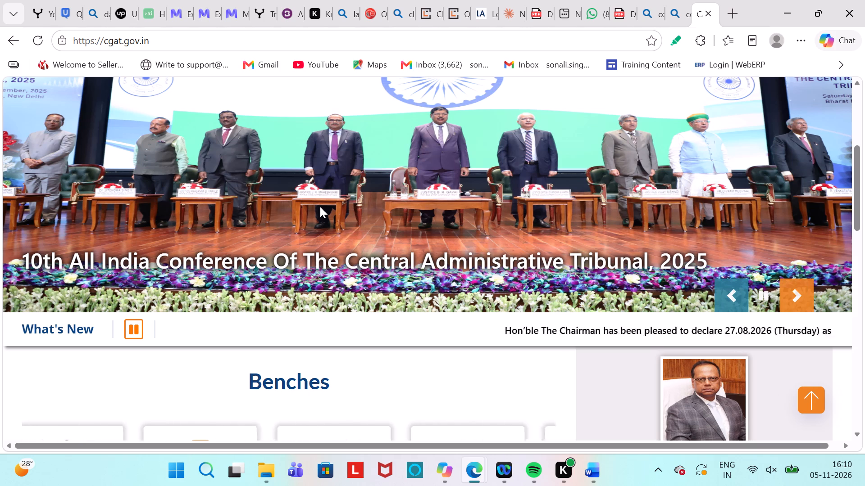
{"action": "scroll", "coordinate": [320, 207], "scroll_direction": "down", "scroll_amount": 6}
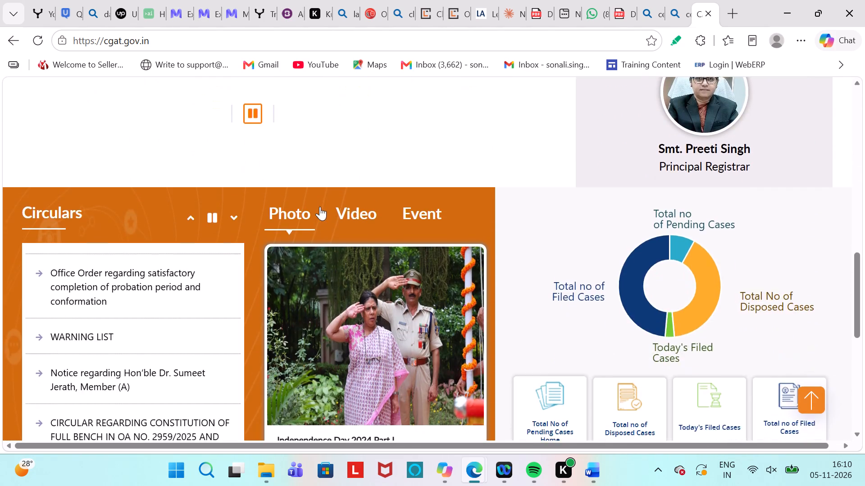
{"action": "scroll", "coordinate": [164, 246], "scroll_direction": "right", "scroll_amount": 1}
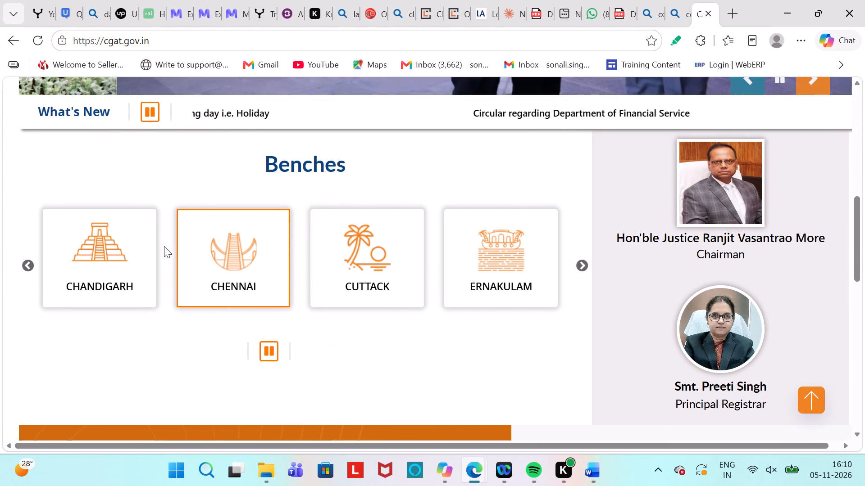
{"action": "scroll", "coordinate": [164, 246], "scroll_direction": "right", "scroll_amount": 1}
{"action": "scroll", "coordinate": [164, 246], "scroll_direction": "left", "scroll_amount": 2}
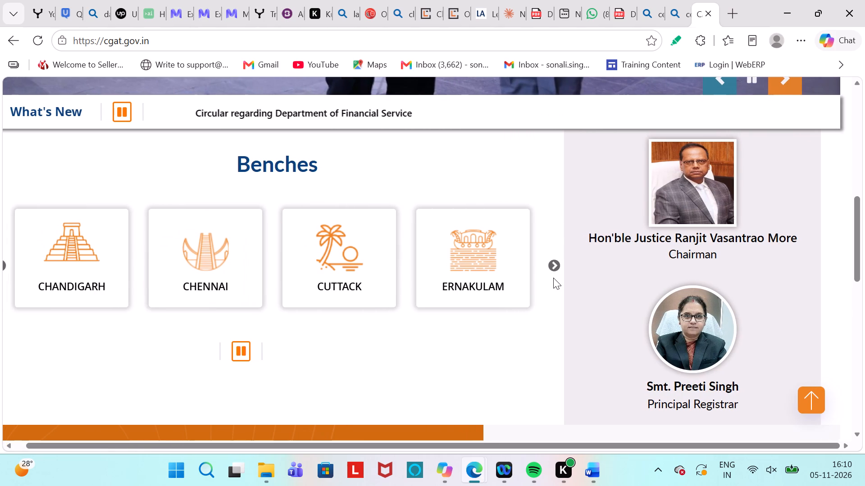
{"action": "left_click", "coordinate": [556, 262]}
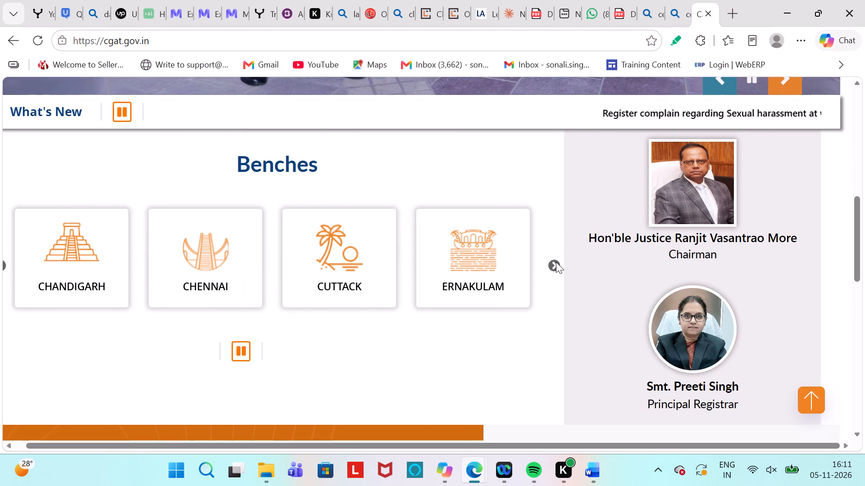
{"action": "left_click", "coordinate": [556, 262]}
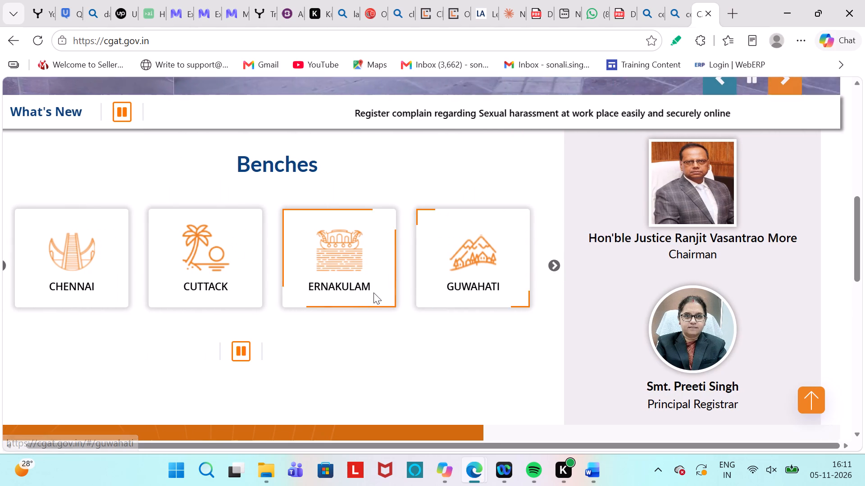
{"action": "scroll", "coordinate": [373, 292], "scroll_direction": "up", "scroll_amount": 1}
{"action": "scroll", "coordinate": [442, 203], "scroll_direction": "up", "scroll_amount": 3}
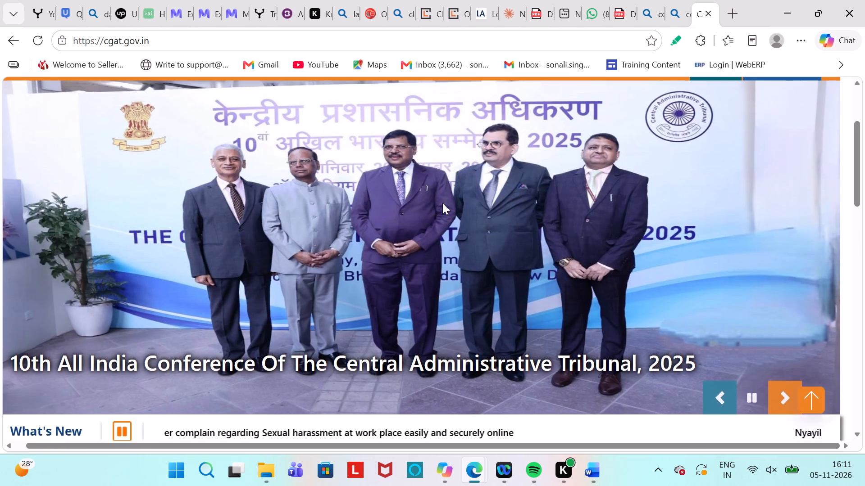
{"action": "scroll", "coordinate": [442, 203], "scroll_direction": "up", "scroll_amount": 1}
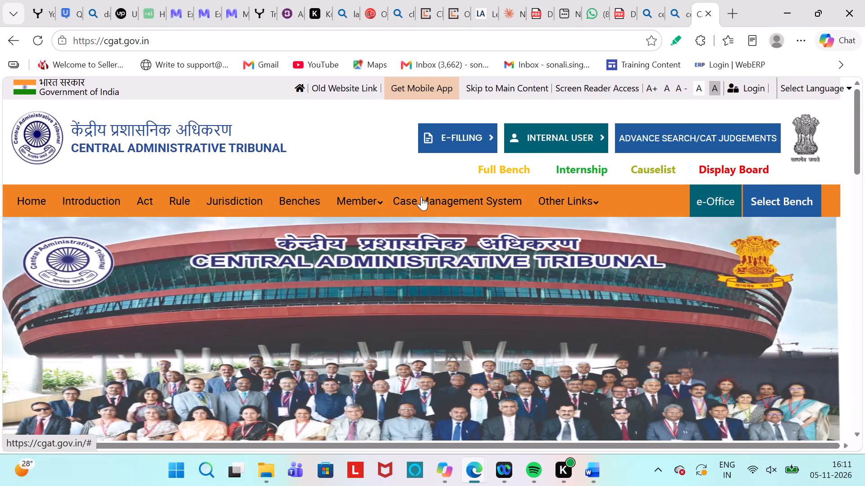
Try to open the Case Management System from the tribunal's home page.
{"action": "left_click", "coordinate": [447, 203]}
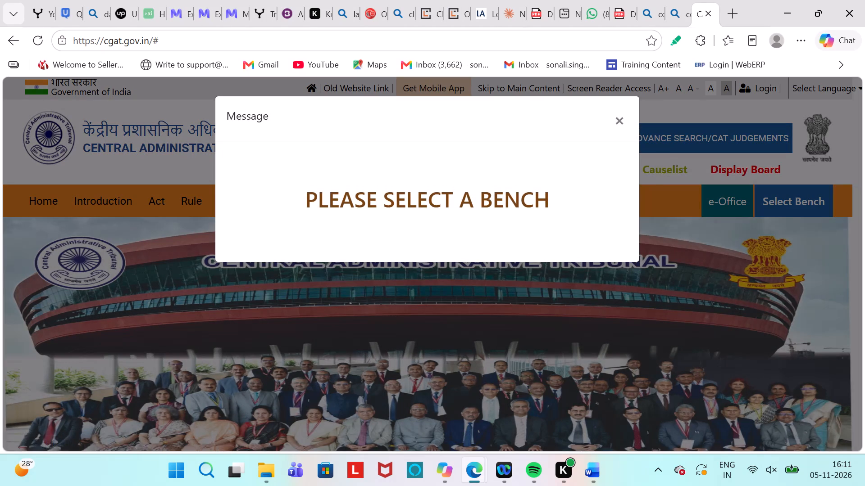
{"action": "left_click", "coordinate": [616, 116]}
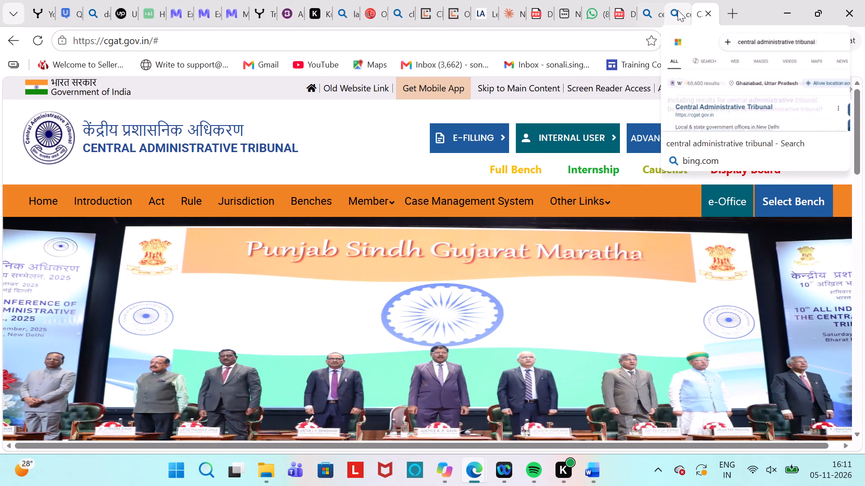
Return to the "central administrative tribunal" search results and look through them for a relevant tribunal page.
{"action": "left_click", "coordinate": [675, 11]}
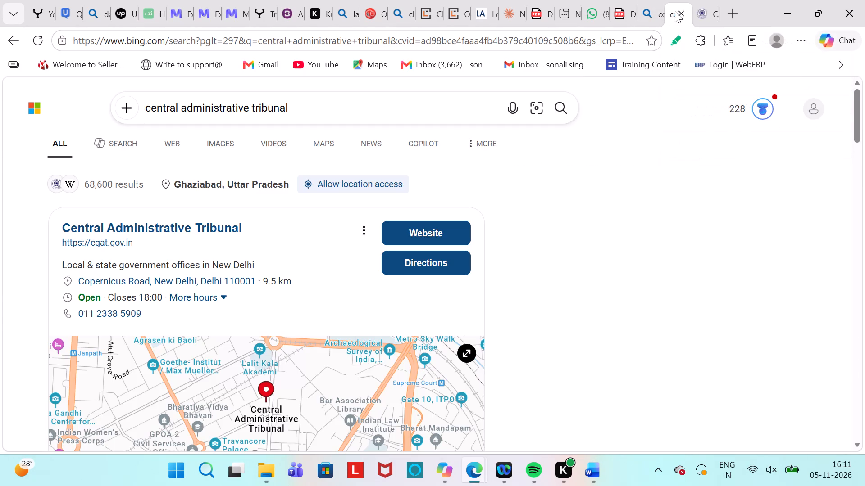
{"action": "scroll", "coordinate": [389, 196], "scroll_direction": "down", "scroll_amount": 6}
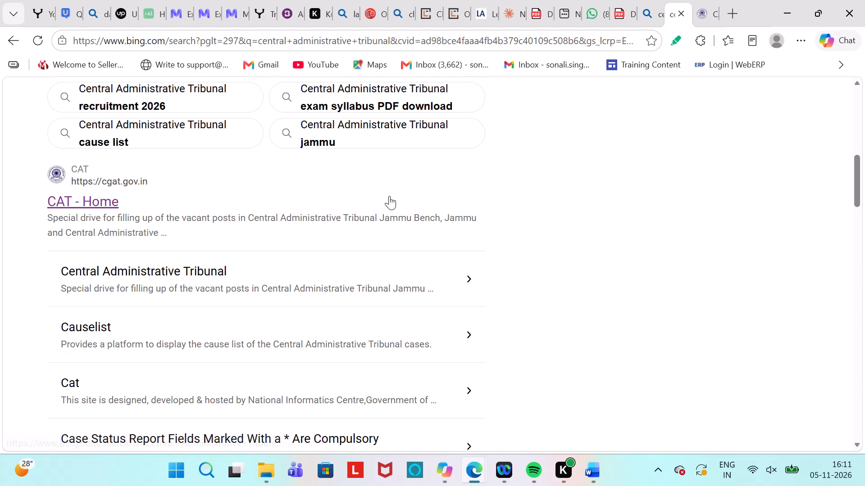
{"action": "scroll", "coordinate": [389, 196], "scroll_direction": "down", "scroll_amount": 4}
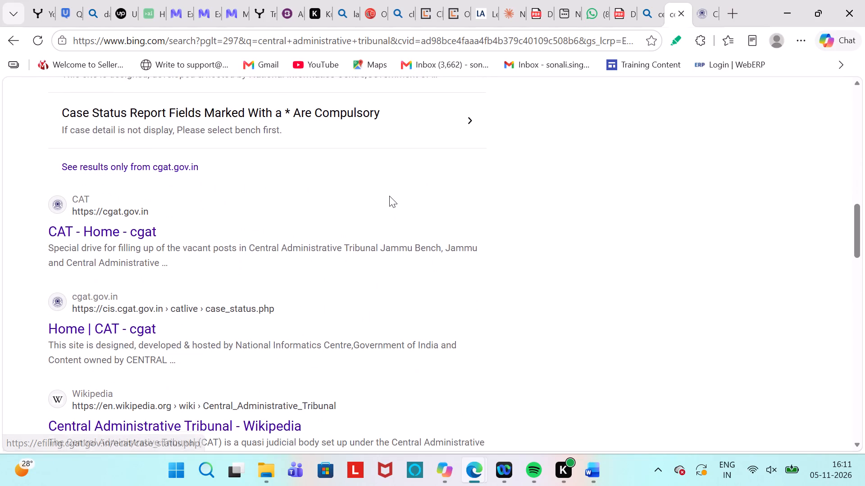
{"action": "scroll", "coordinate": [389, 196], "scroll_direction": "down", "scroll_amount": 2}
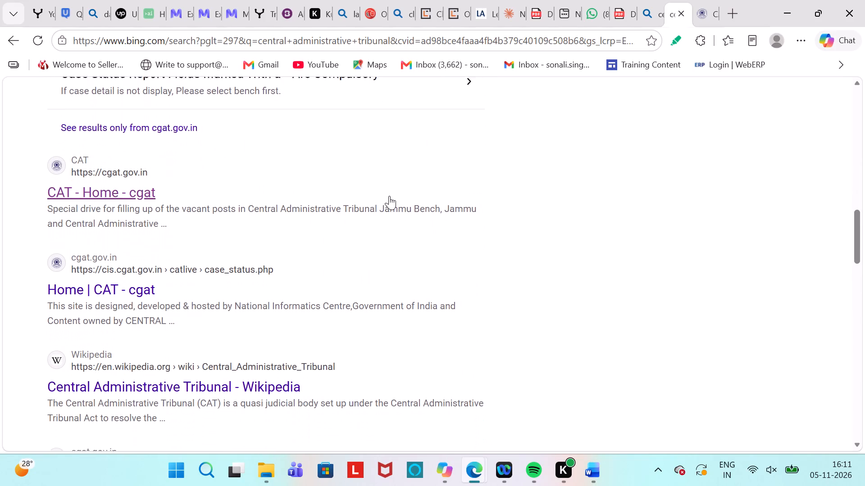
{"action": "scroll", "coordinate": [389, 196], "scroll_direction": "down", "scroll_amount": 2}
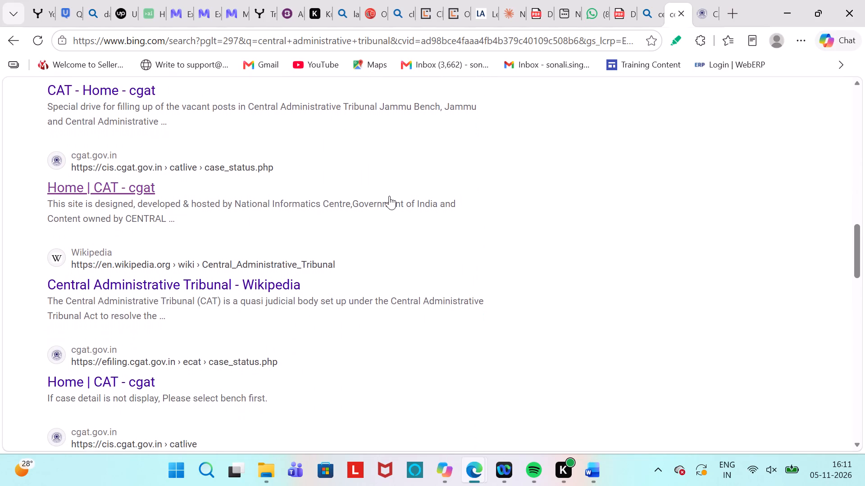
{"action": "scroll", "coordinate": [389, 196], "scroll_direction": "down", "scroll_amount": 2}
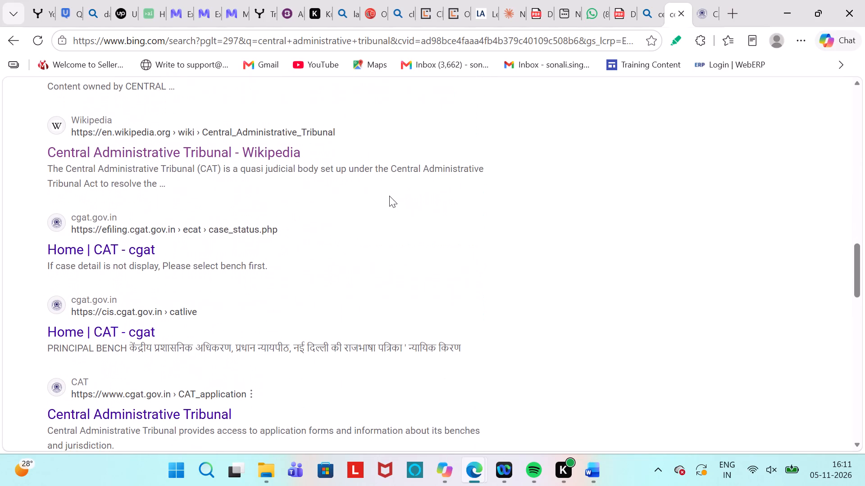
{"action": "scroll", "coordinate": [389, 196], "scroll_direction": "down", "scroll_amount": 1}
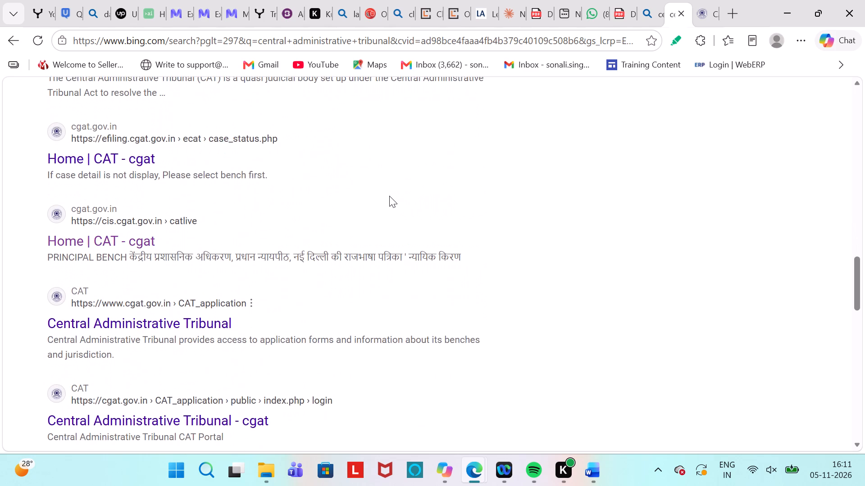
{"action": "scroll", "coordinate": [389, 196], "scroll_direction": "down", "scroll_amount": 3}
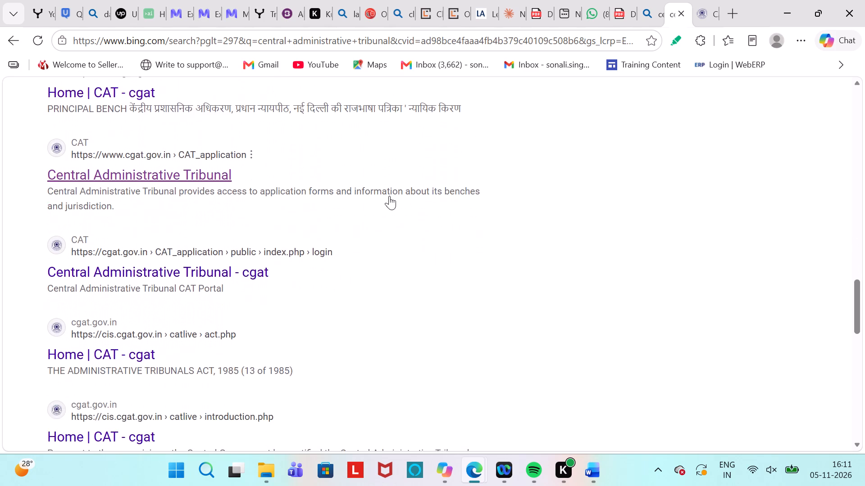
{"action": "scroll", "coordinate": [389, 196], "scroll_direction": "down", "scroll_amount": 1}
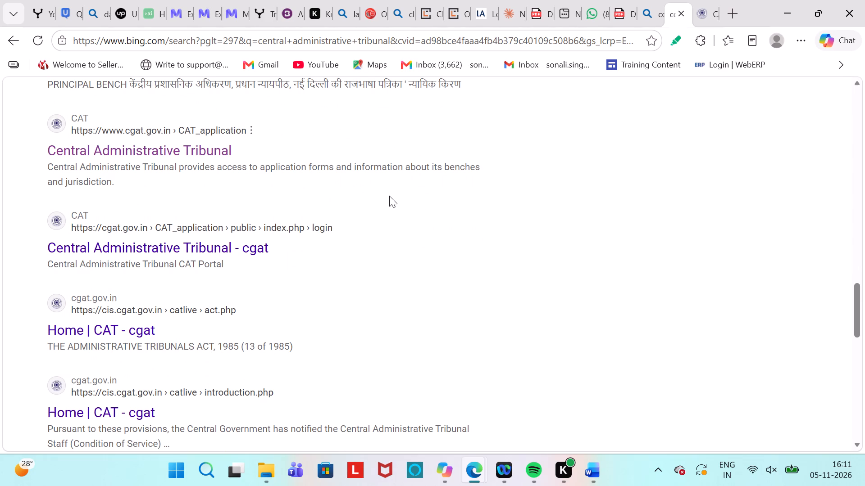
{"action": "scroll", "coordinate": [389, 196], "scroll_direction": "down", "scroll_amount": 1}
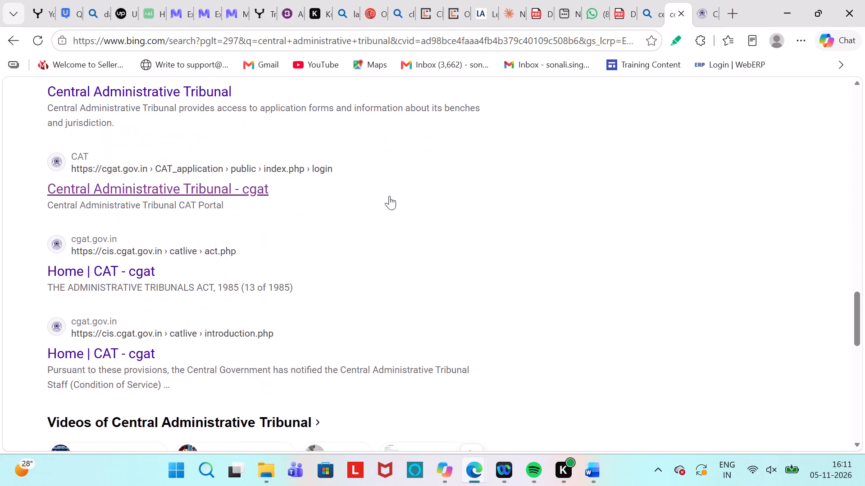
{"action": "scroll", "coordinate": [389, 196], "scroll_direction": "down", "scroll_amount": 3}
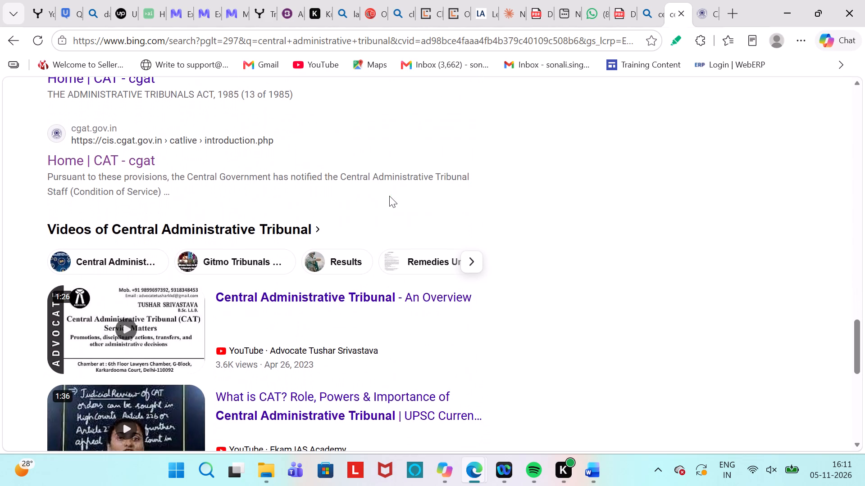
{"action": "scroll", "coordinate": [389, 196], "scroll_direction": "up", "scroll_amount": 7}
{"action": "scroll", "coordinate": [369, 145], "scroll_direction": "up", "scroll_amount": 5}
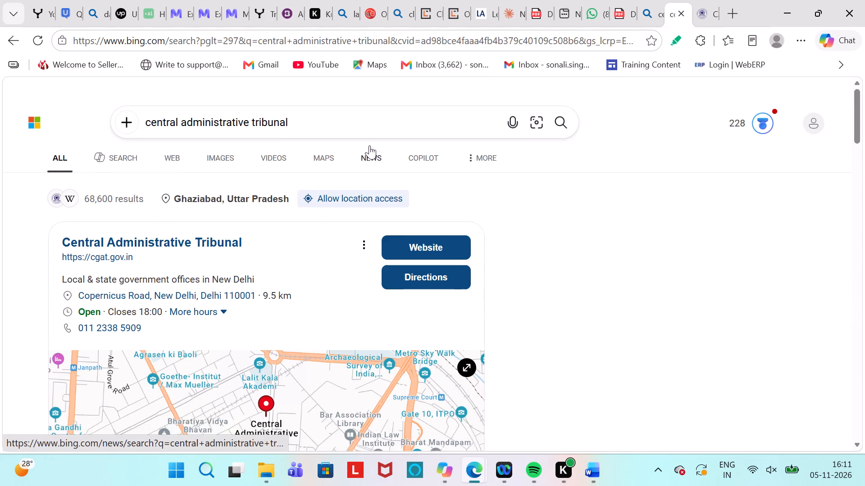
Refine the web search to "central administrative tribunal delhi website".
{"action": "left_click", "coordinate": [340, 109]}
{"action": "key", "text": "space"}
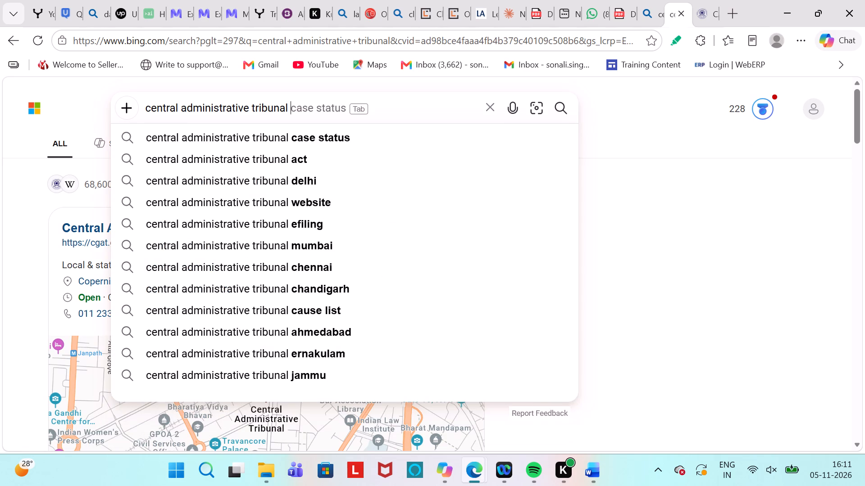
{"action": "type", "text": "delhi"}
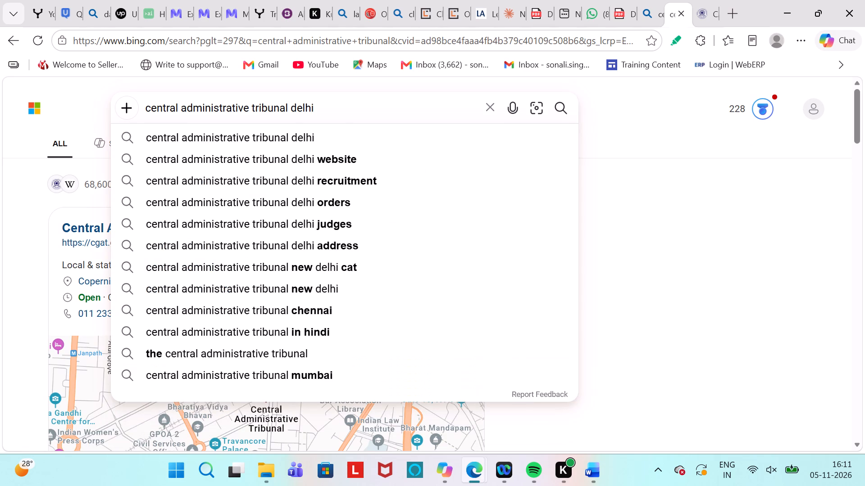
{"action": "left_click", "coordinate": [325, 155]}
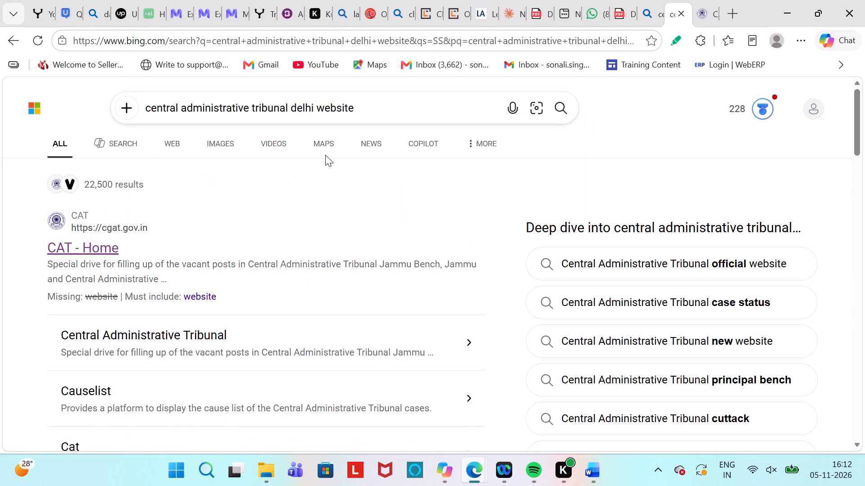
Look through the "central administrative tribunal delhi website" search results for a suitable tribunal page.
{"action": "scroll", "coordinate": [346, 197], "scroll_direction": "down", "scroll_amount": 1}
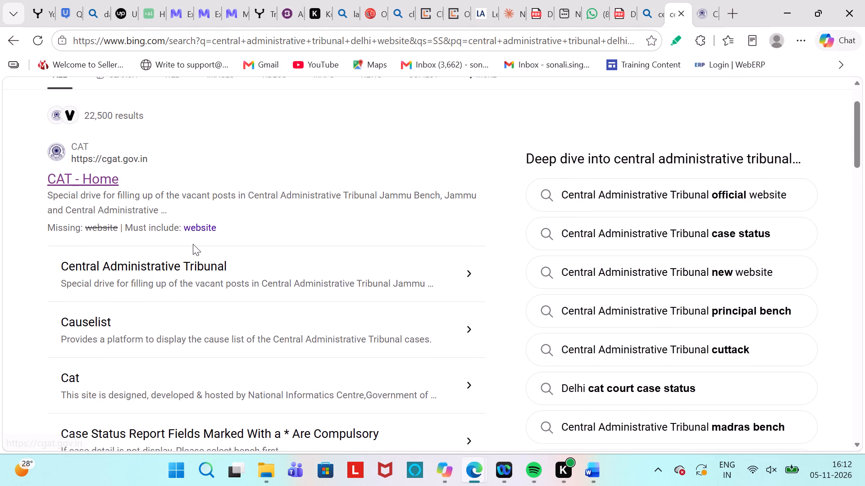
{"action": "scroll", "coordinate": [193, 244], "scroll_direction": "down", "scroll_amount": 3}
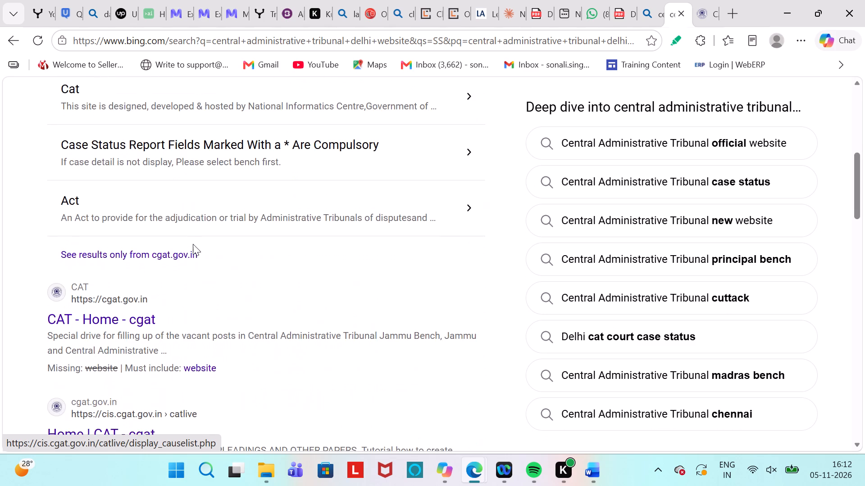
{"action": "scroll", "coordinate": [193, 244], "scroll_direction": "down", "scroll_amount": 2}
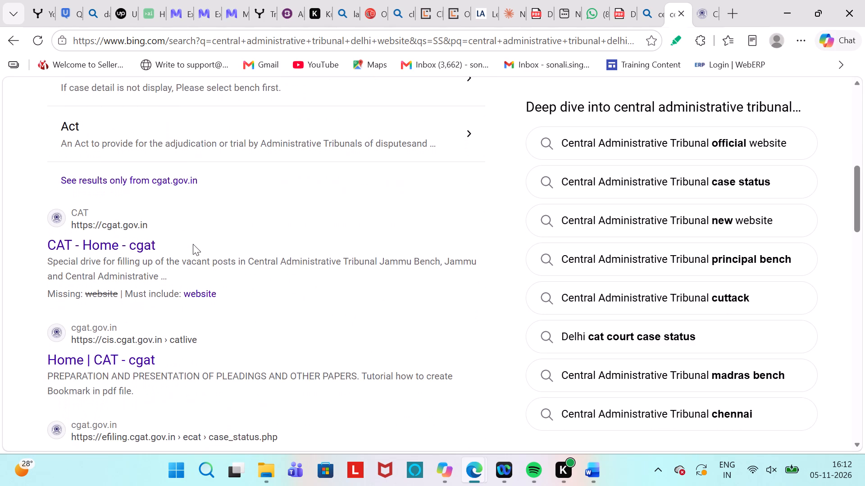
{"action": "scroll", "coordinate": [193, 244], "scroll_direction": "down", "scroll_amount": 4}
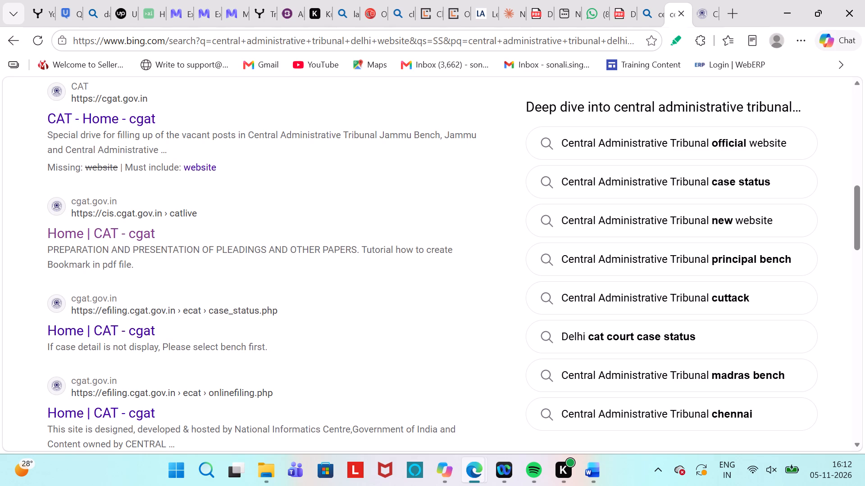
{"action": "scroll", "coordinate": [193, 244], "scroll_direction": "down", "scroll_amount": 2}
{"action": "scroll", "coordinate": [193, 244], "scroll_direction": "up", "scroll_amount": 6}
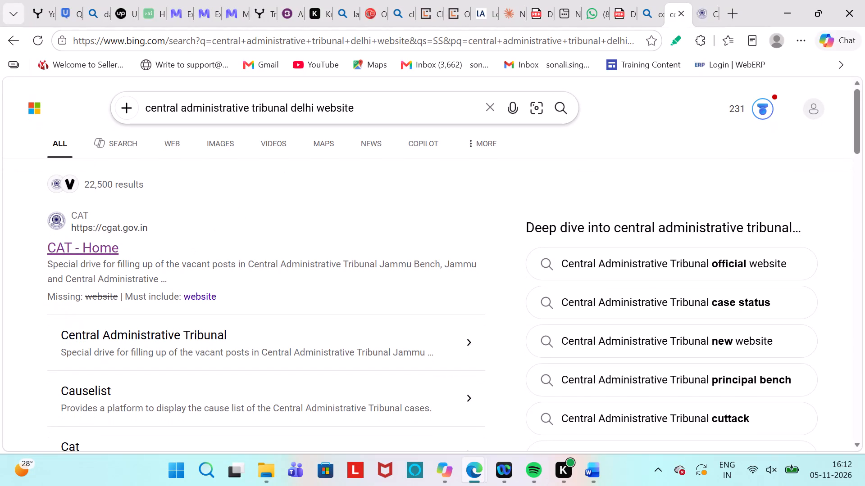
Shorten the web search to "central administrative tribunal delhi" and open the tribunal's website from its listing in the results.
{"action": "left_click", "coordinate": [374, 109]}
{"action": "key", "text": "BackSpace"}
{"action": "key", "text": "BackSpace"}
{"action": "key", "text": "BackSpace"}
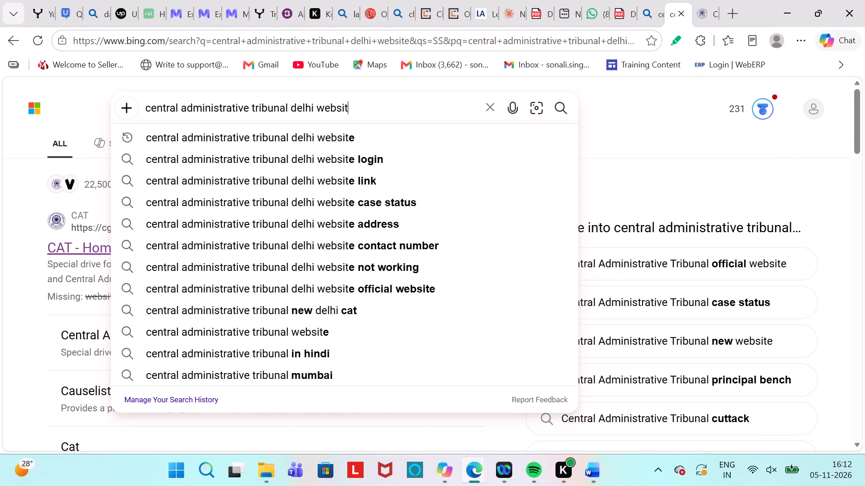
{"action": "key", "text": "BackSpace"}
{"action": "key", "text": "BackSpace"}
{"action": "key", "text": "BackSpace"}
{"action": "key", "text": "BackSpace"}
{"action": "key", "text": "BackSpace"}
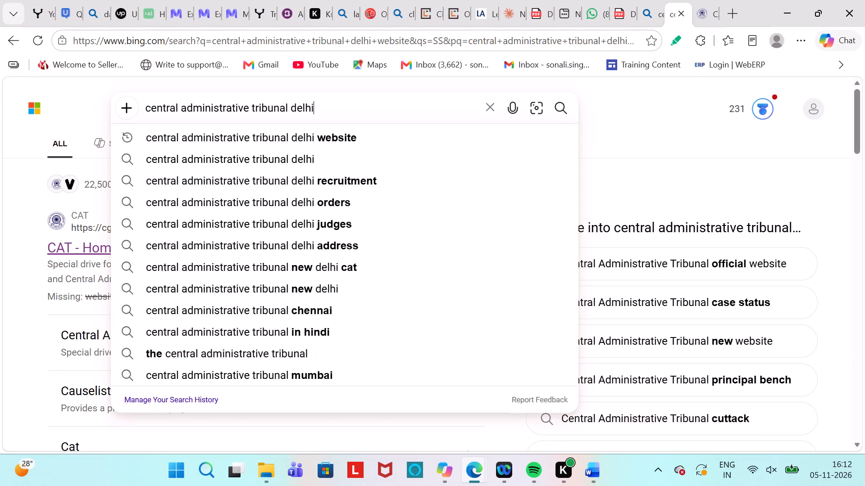
{"action": "key", "text": "Return"}
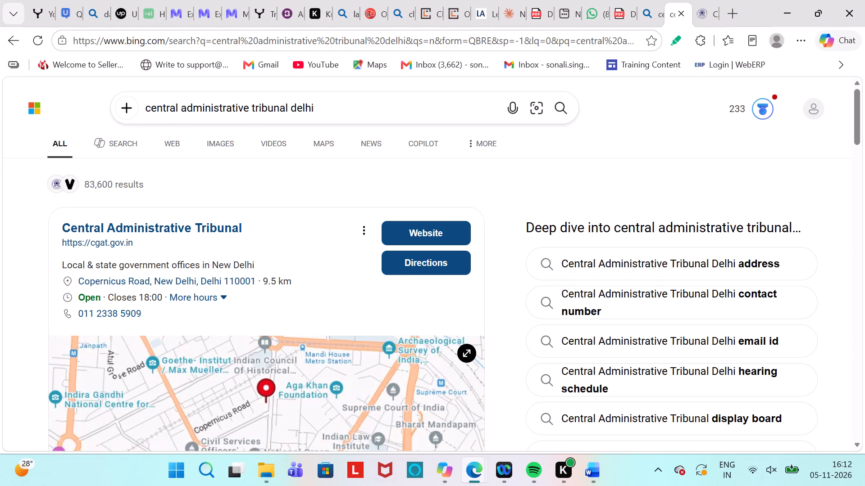
{"action": "left_click", "coordinate": [420, 228]}
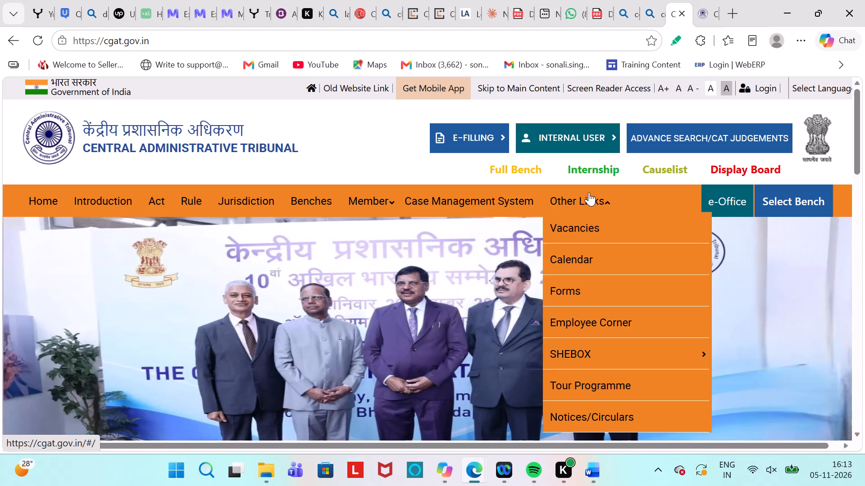
Examine the tribunal's home page down to the footer, including the carousel of quick links, for a route to case records.
{"action": "scroll", "coordinate": [424, 271], "scroll_direction": "down", "scroll_amount": 7}
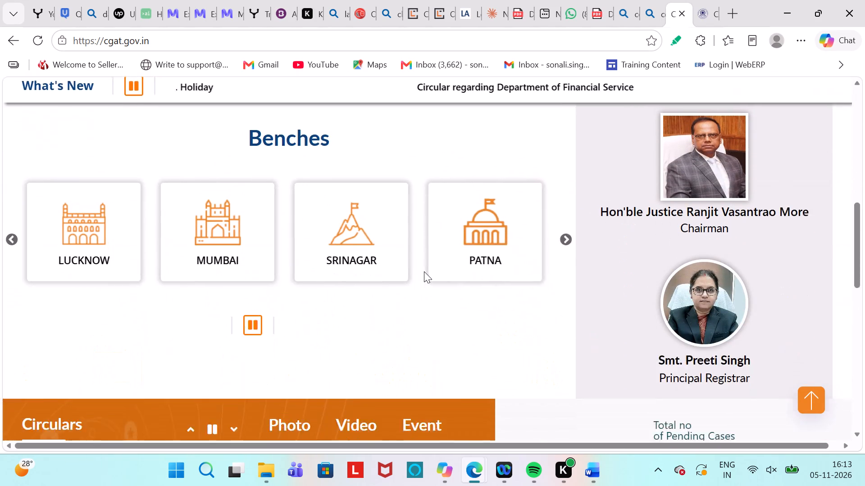
{"action": "scroll", "coordinate": [424, 271], "scroll_direction": "down", "scroll_amount": 5}
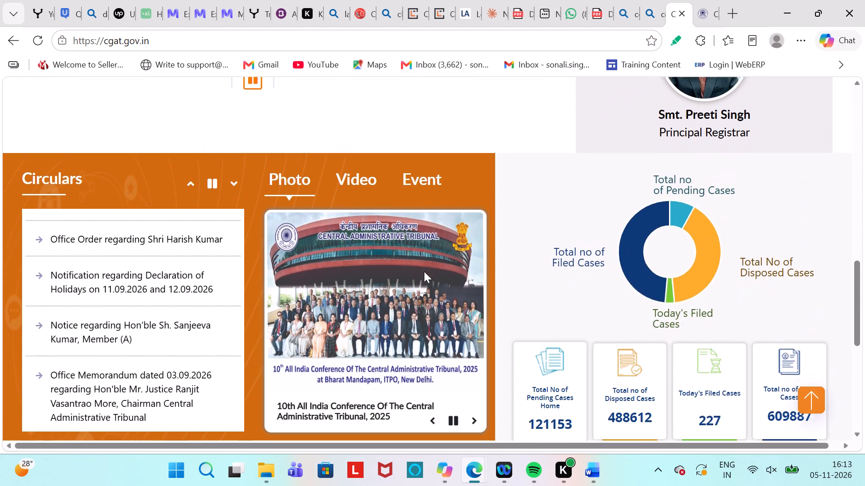
{"action": "scroll", "coordinate": [424, 271], "scroll_direction": "down", "scroll_amount": 3}
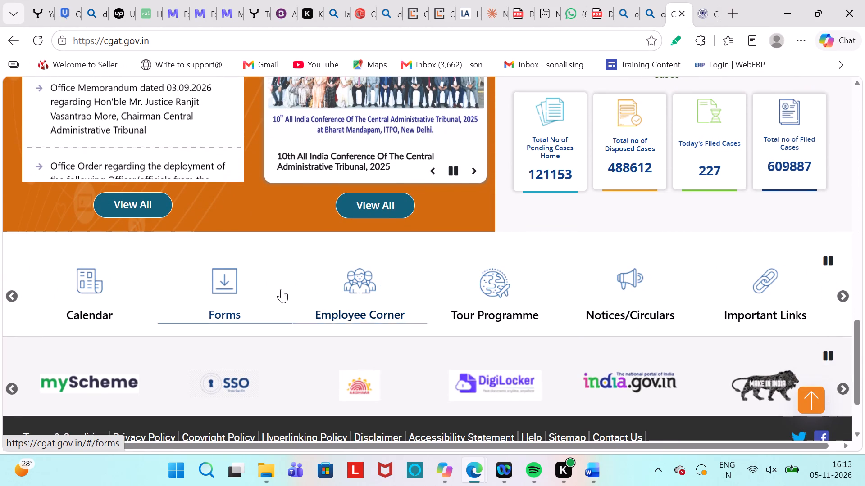
{"action": "scroll", "coordinate": [281, 289], "scroll_direction": "right", "scroll_amount": 1}
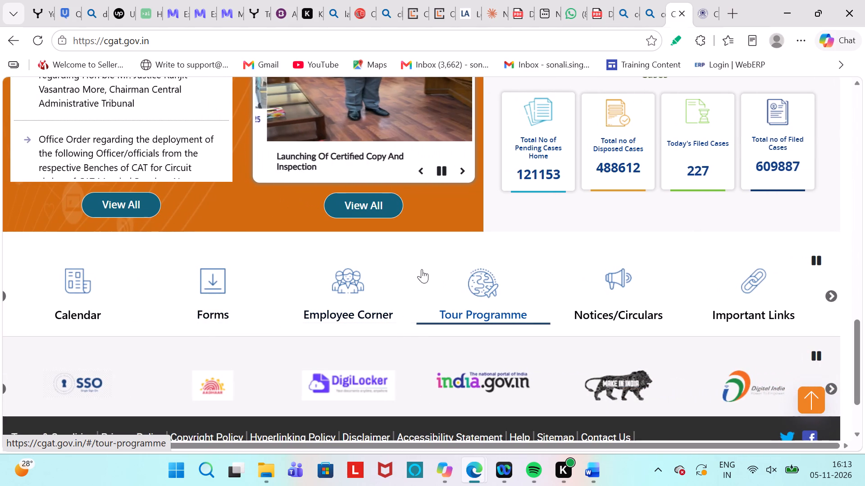
{"action": "scroll", "coordinate": [427, 271], "scroll_direction": "left", "scroll_amount": 2}
{"action": "scroll", "coordinate": [422, 300], "scroll_direction": "down", "scroll_amount": 2}
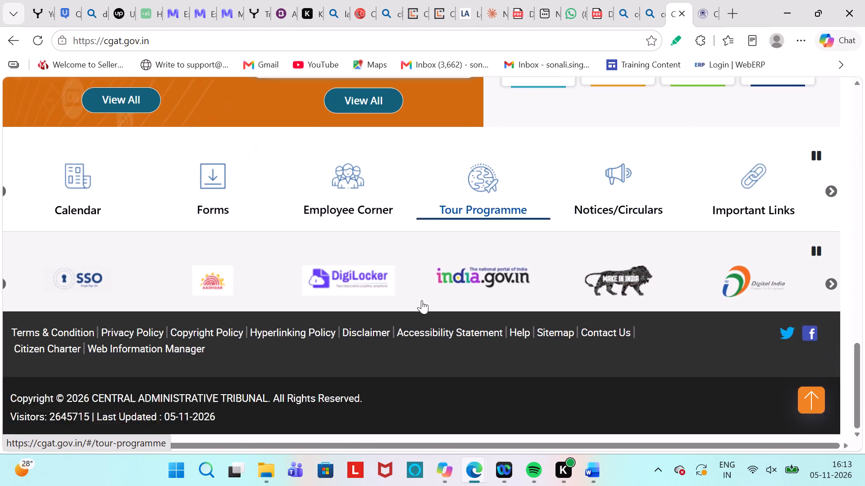
{"action": "scroll", "coordinate": [422, 300], "scroll_direction": "down", "scroll_amount": 2}
{"action": "scroll", "coordinate": [422, 300], "scroll_direction": "up", "scroll_amount": 1}
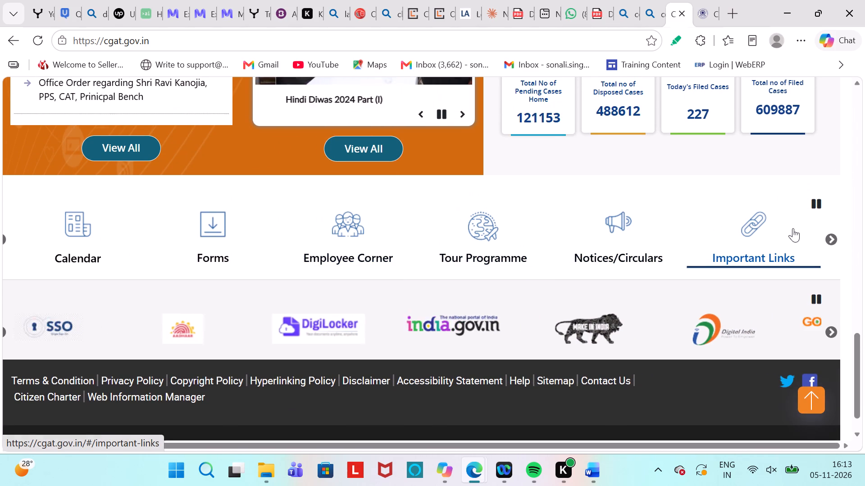
{"action": "left_click", "coordinate": [831, 235]}
{"action": "left_click", "coordinate": [831, 235]}
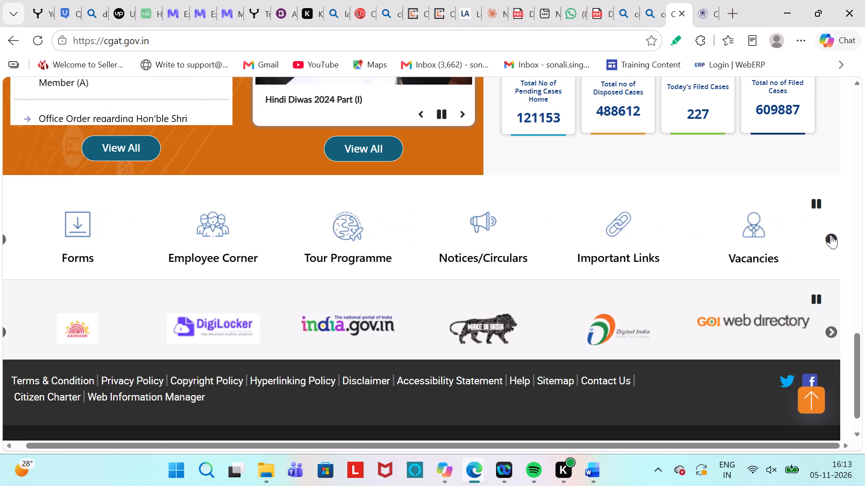
{"action": "left_click", "coordinate": [831, 235]}
{"action": "left_click", "coordinate": [831, 235]}
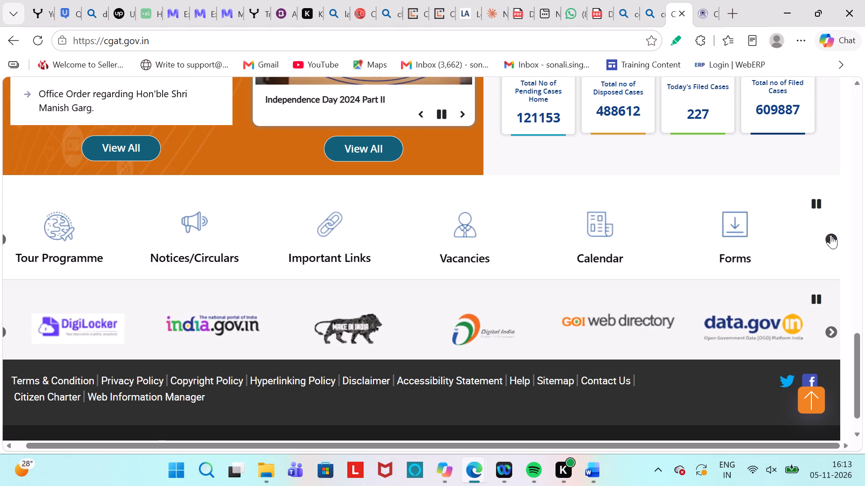
{"action": "left_click", "coordinate": [831, 235]}
{"action": "left_click", "coordinate": [831, 235]}
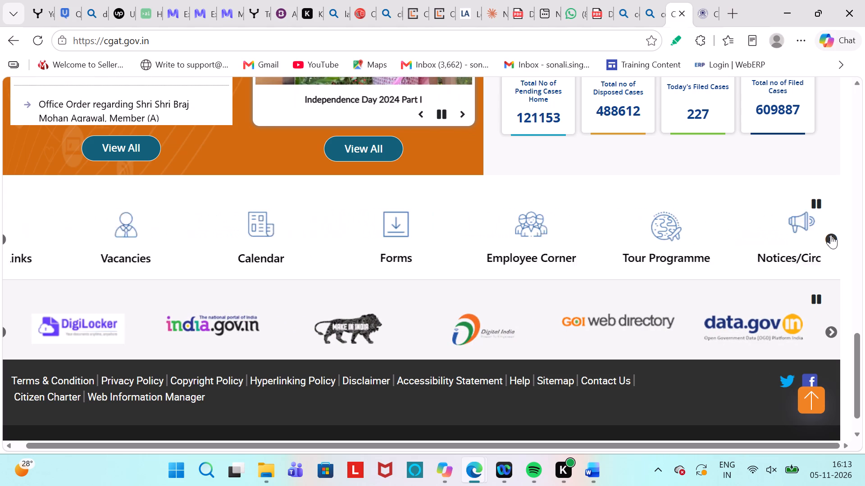
Find Principal Bench, New Delhi in the home page's Benches carousel and open its page.
{"action": "scroll", "coordinate": [659, 228], "scroll_direction": "up", "scroll_amount": 2}
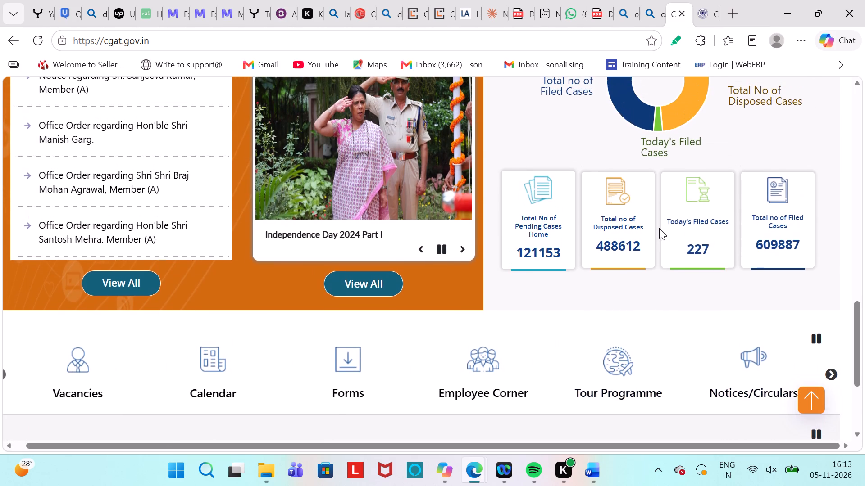
{"action": "scroll", "coordinate": [659, 228], "scroll_direction": "up", "scroll_amount": 1}
{"action": "scroll", "coordinate": [529, 188], "scroll_direction": "up", "scroll_amount": 3}
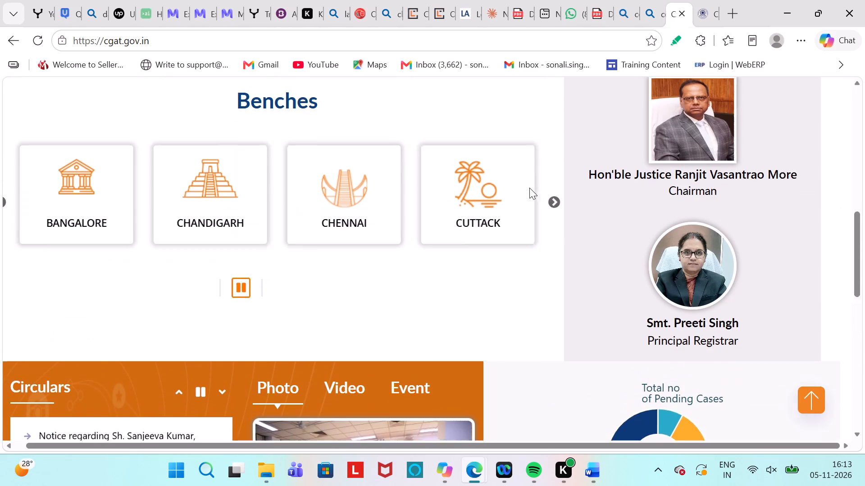
{"action": "scroll", "coordinate": [529, 188], "scroll_direction": "up", "scroll_amount": 1}
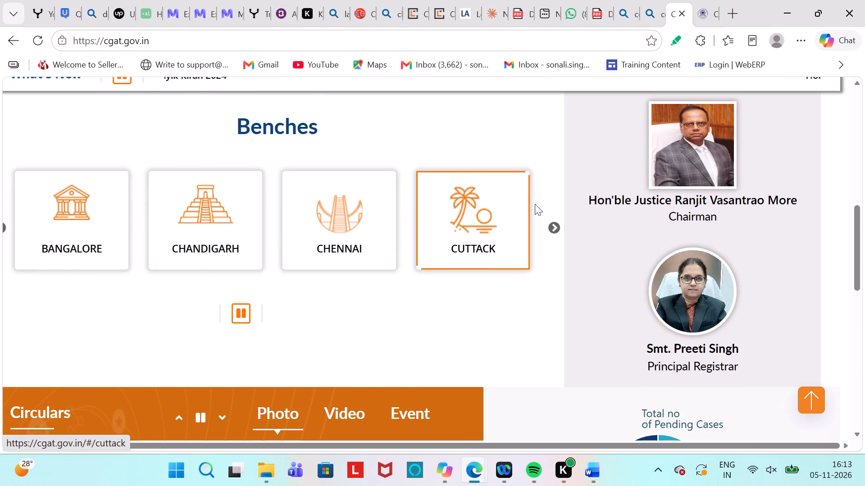
{"action": "left_click", "coordinate": [554, 221]}
{"action": "left_click", "coordinate": [554, 221]}
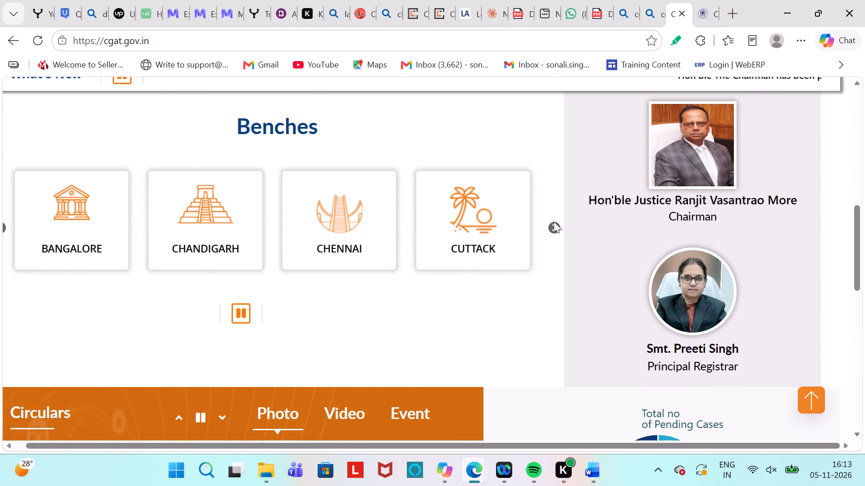
{"action": "left_click", "coordinate": [554, 228]}
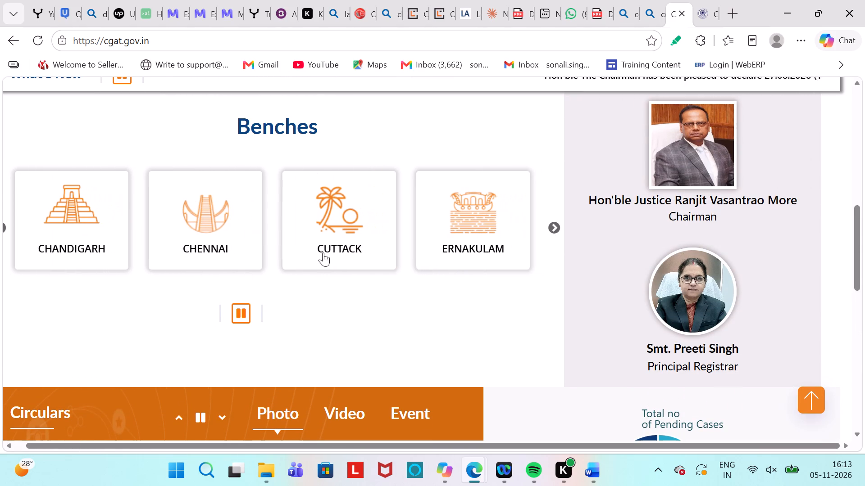
{"action": "scroll", "coordinate": [395, 243], "scroll_direction": "up", "scroll_amount": 2}
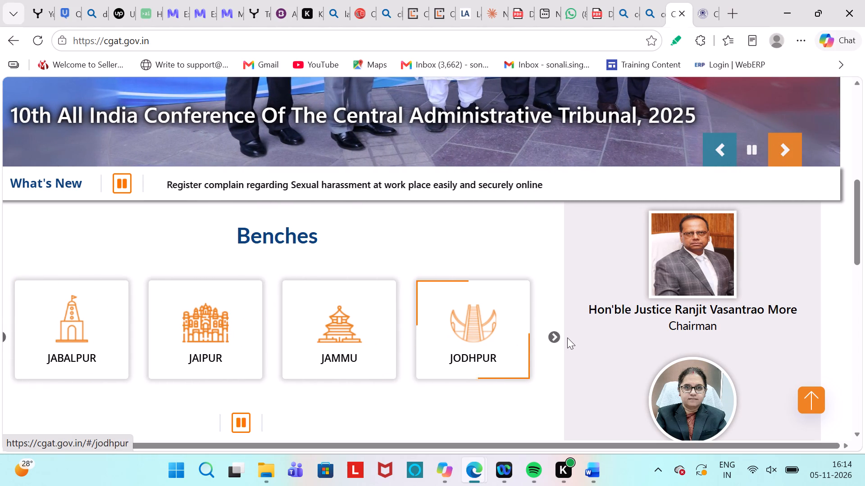
{"action": "scroll", "coordinate": [567, 337], "scroll_direction": "right", "scroll_amount": 14}
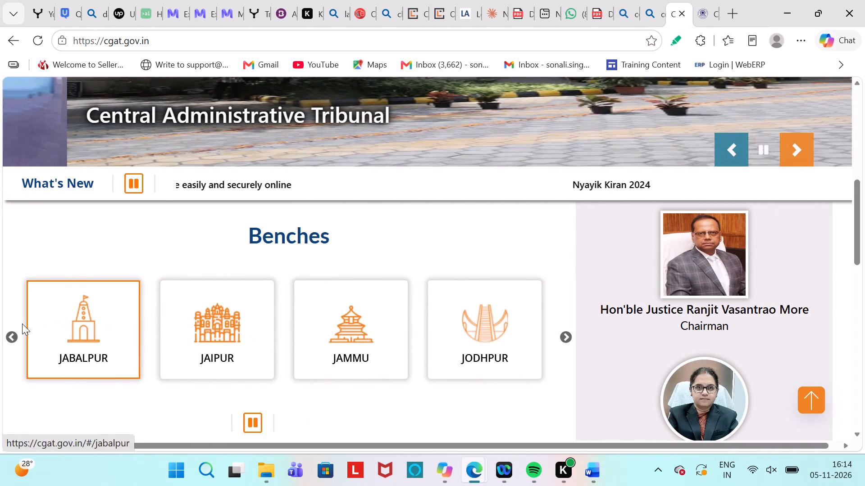
{"action": "left_click", "coordinate": [14, 335]}
{"action": "left_click", "coordinate": [14, 335]}
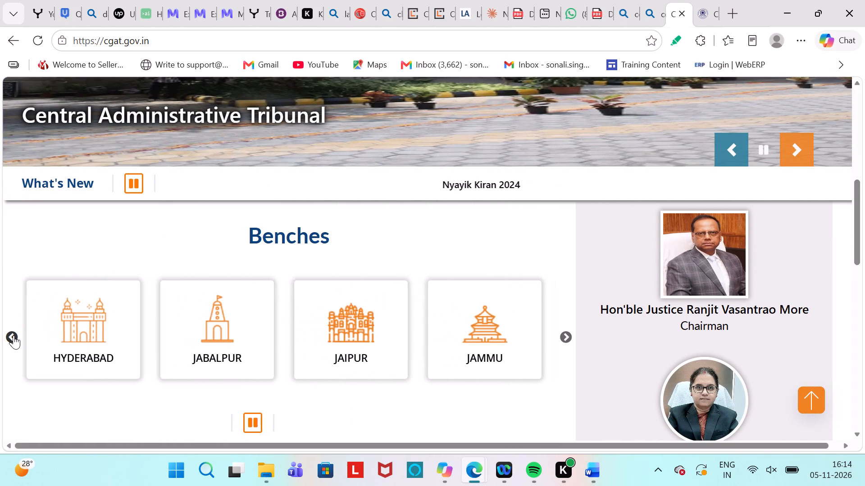
{"action": "left_click", "coordinate": [14, 335]}
{"action": "left_click", "coordinate": [14, 335]}
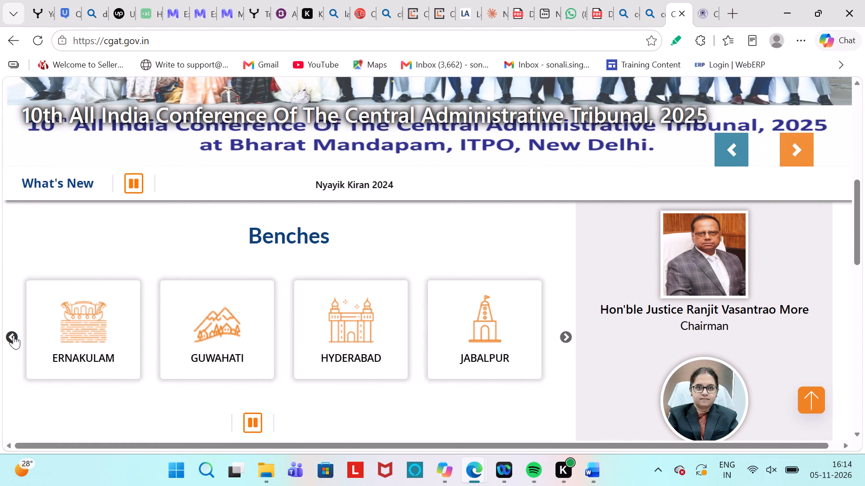
{"action": "left_click", "coordinate": [14, 335]}
{"action": "left_click", "coordinate": [14, 335]}
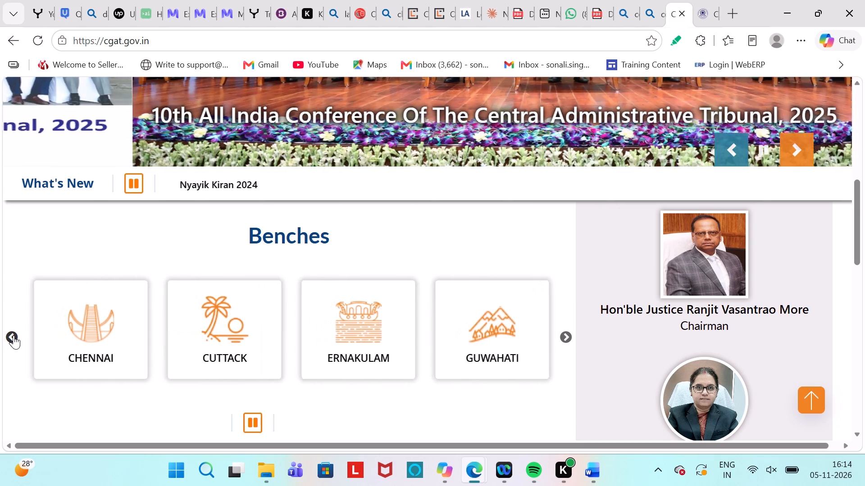
{"action": "left_click", "coordinate": [14, 335]}
{"action": "left_click", "coordinate": [14, 335]}
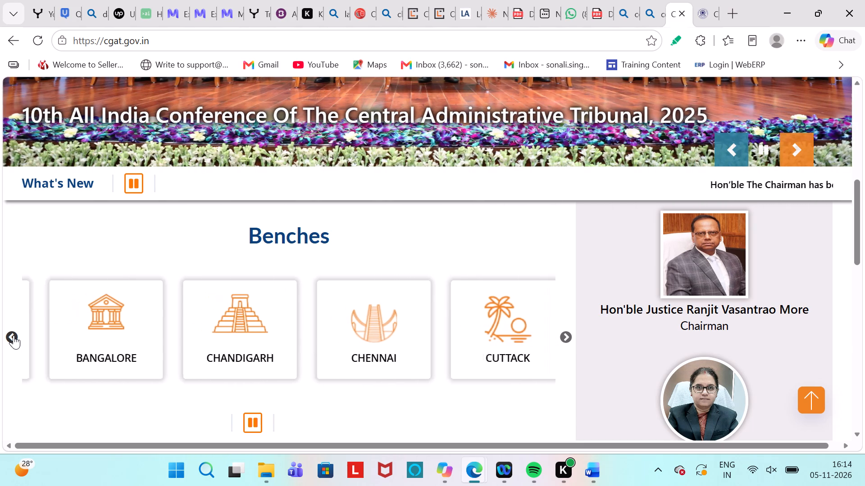
{"action": "left_click", "coordinate": [14, 335]}
{"action": "left_click", "coordinate": [14, 335]}
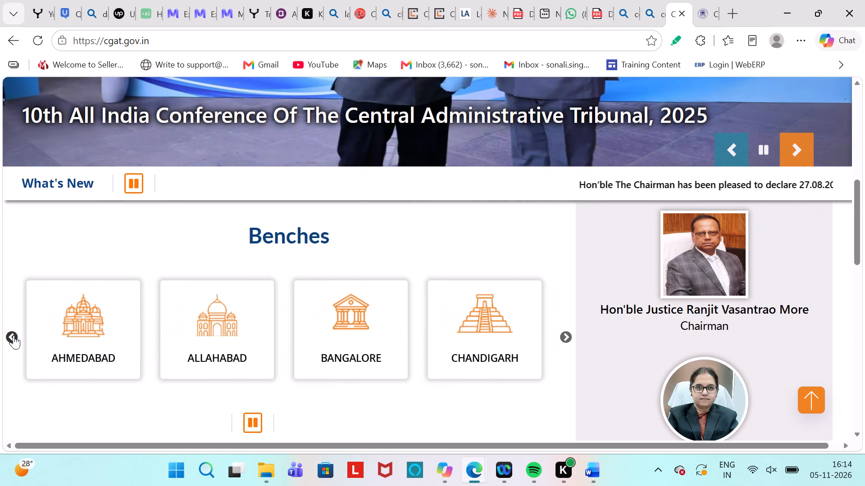
{"action": "left_click", "coordinate": [14, 335]}
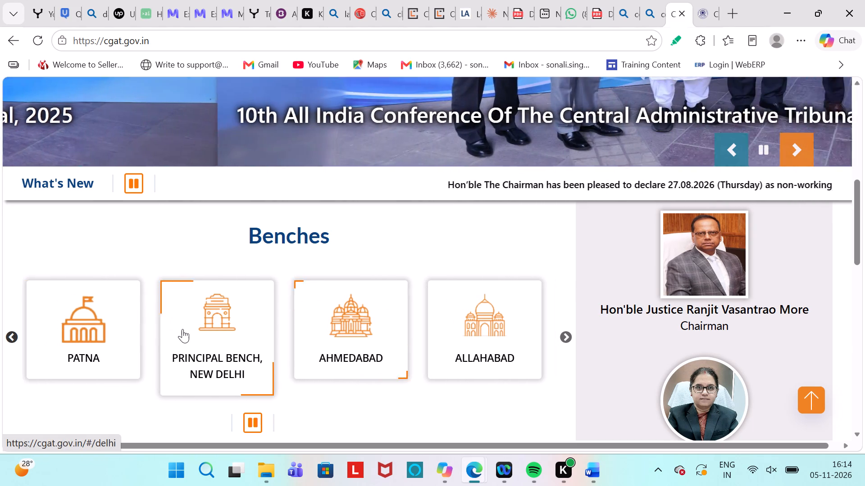
{"action": "left_click", "coordinate": [182, 329]}
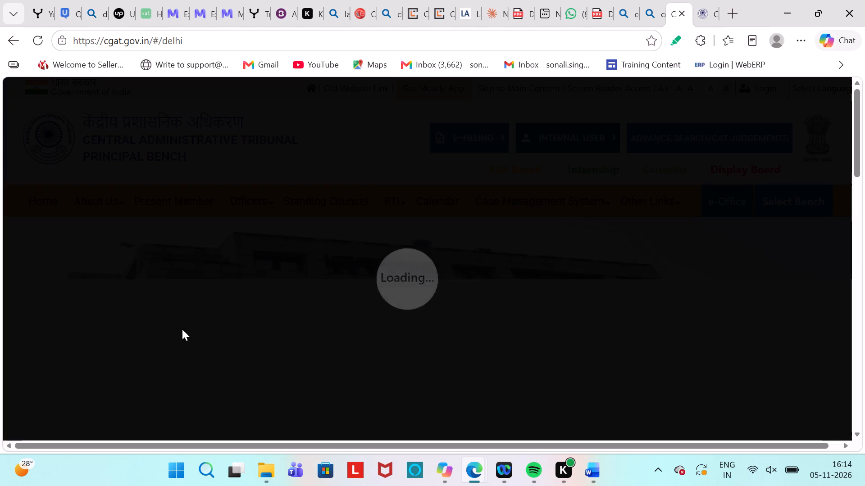
Find the Case Details search form on the Principal Bench page.
{"action": "scroll", "coordinate": [182, 329], "scroll_direction": "down", "scroll_amount": 1}
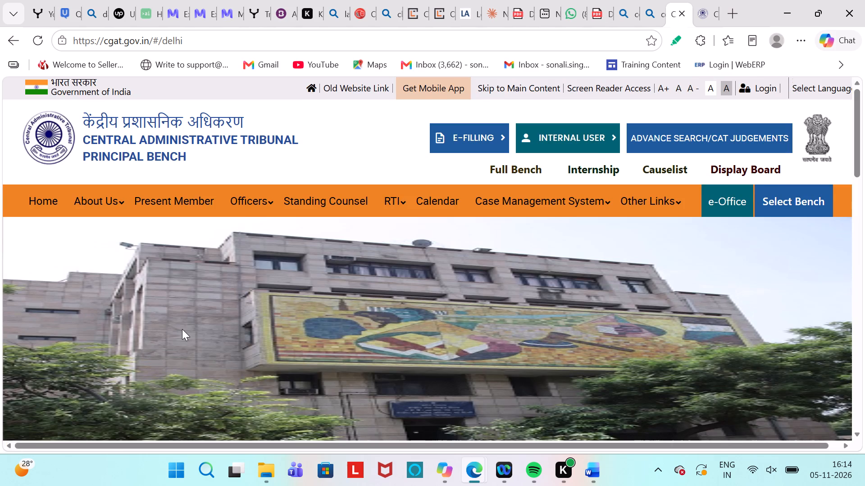
{"action": "scroll", "coordinate": [182, 329], "scroll_direction": "down", "scroll_amount": 5}
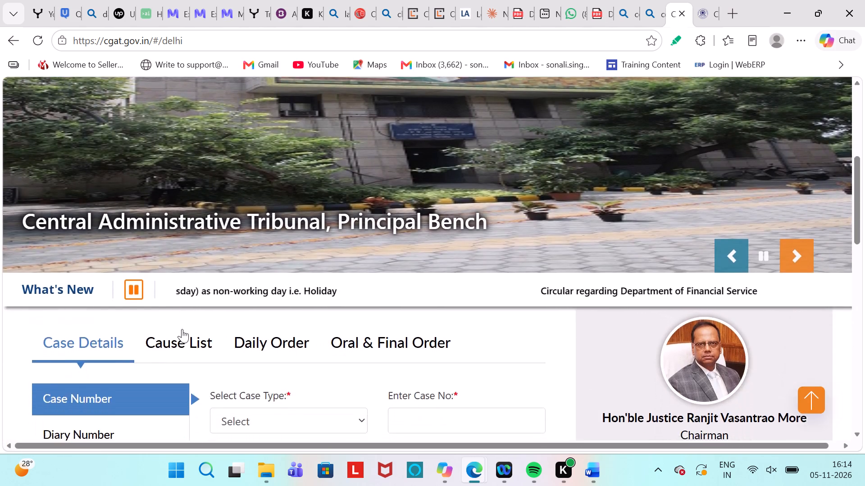
{"action": "scroll", "coordinate": [182, 329], "scroll_direction": "down", "scroll_amount": 2}
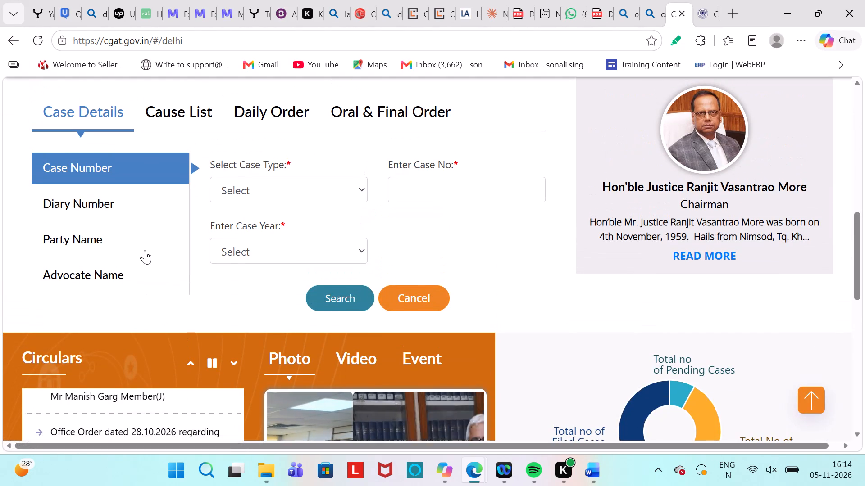
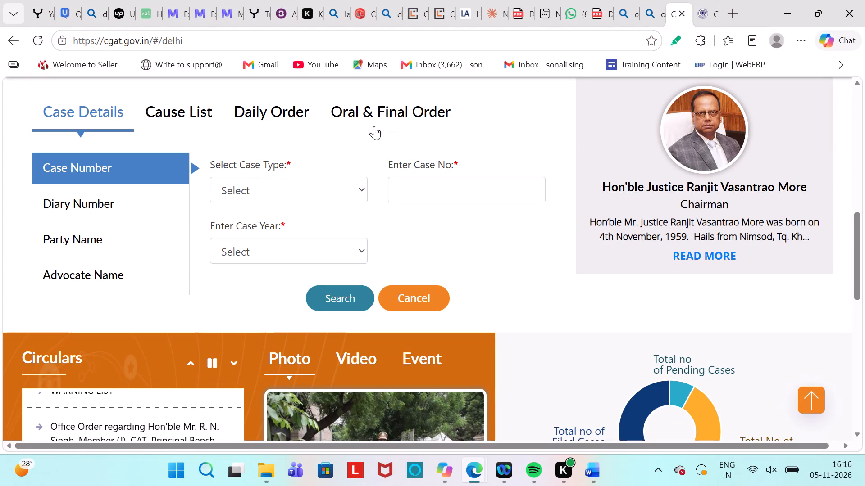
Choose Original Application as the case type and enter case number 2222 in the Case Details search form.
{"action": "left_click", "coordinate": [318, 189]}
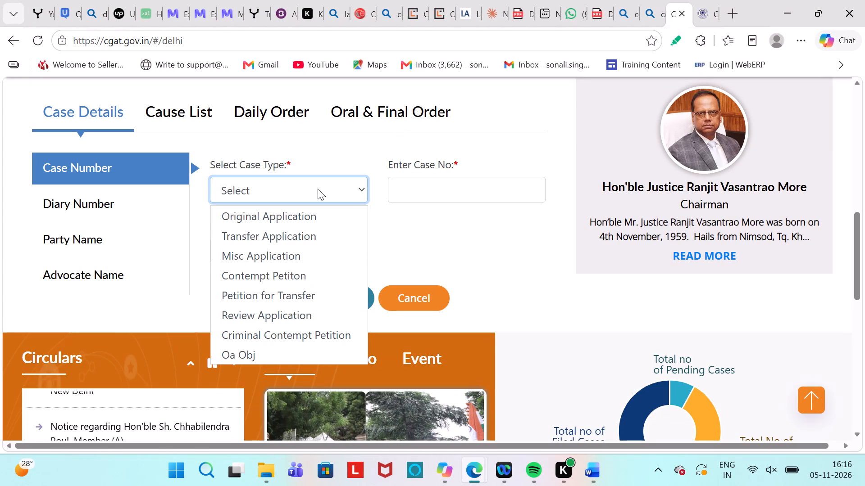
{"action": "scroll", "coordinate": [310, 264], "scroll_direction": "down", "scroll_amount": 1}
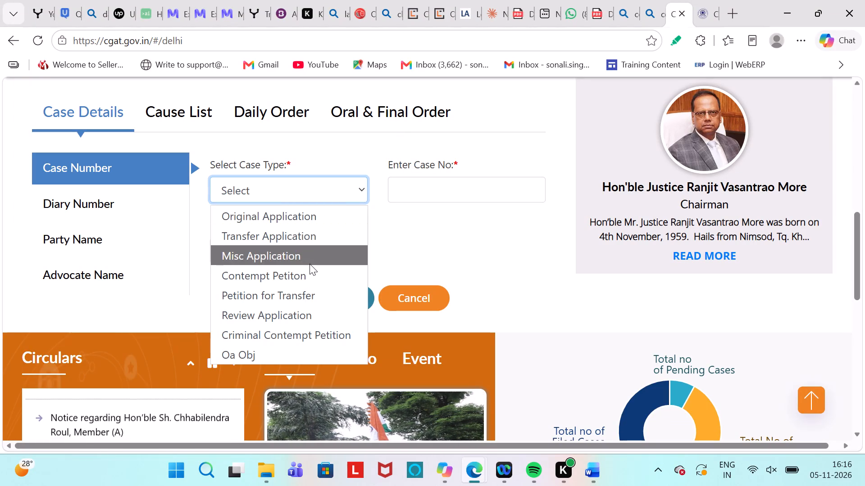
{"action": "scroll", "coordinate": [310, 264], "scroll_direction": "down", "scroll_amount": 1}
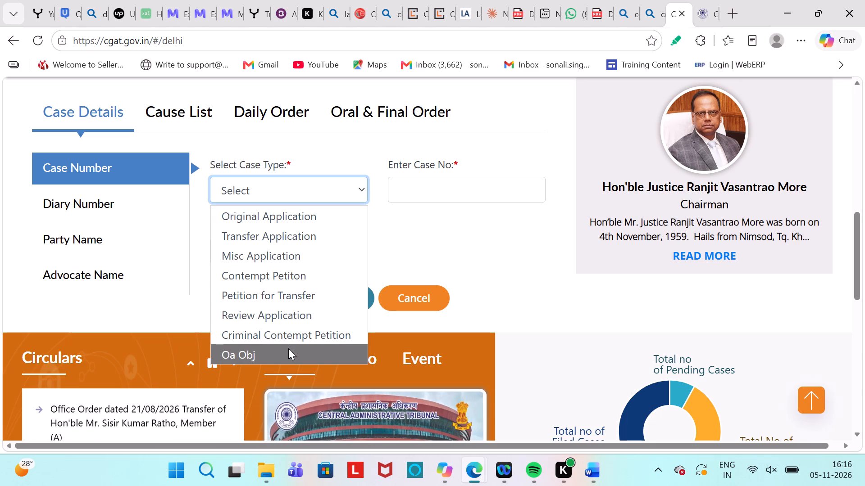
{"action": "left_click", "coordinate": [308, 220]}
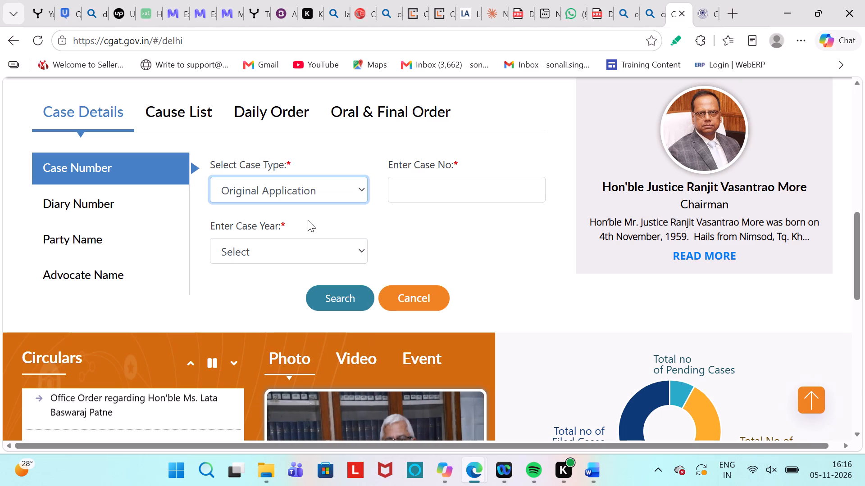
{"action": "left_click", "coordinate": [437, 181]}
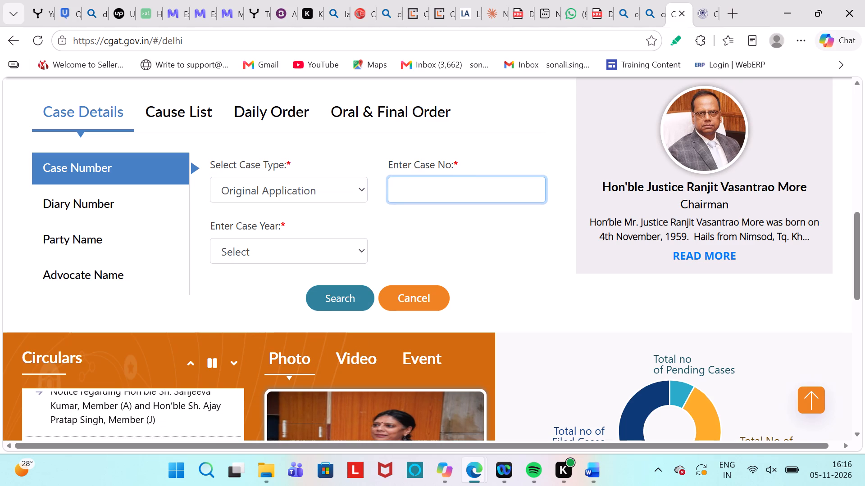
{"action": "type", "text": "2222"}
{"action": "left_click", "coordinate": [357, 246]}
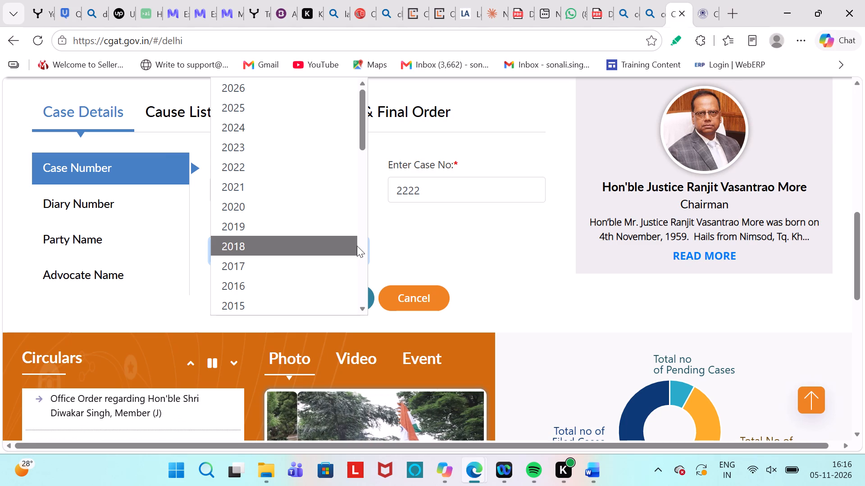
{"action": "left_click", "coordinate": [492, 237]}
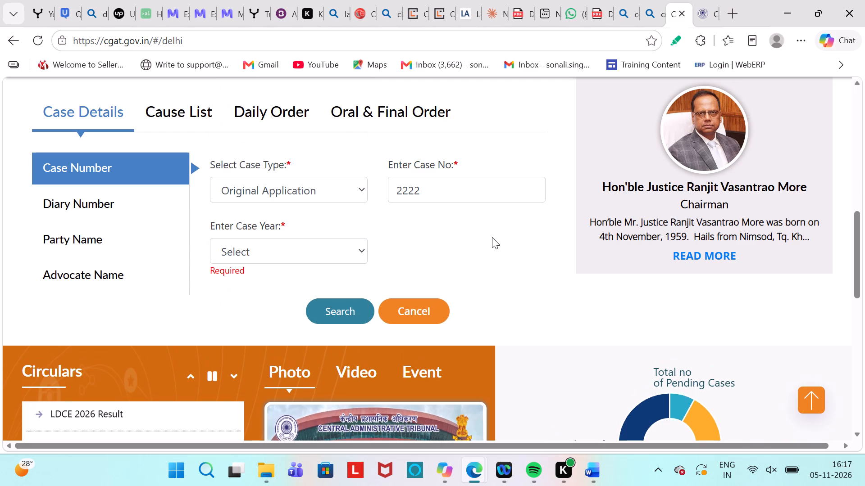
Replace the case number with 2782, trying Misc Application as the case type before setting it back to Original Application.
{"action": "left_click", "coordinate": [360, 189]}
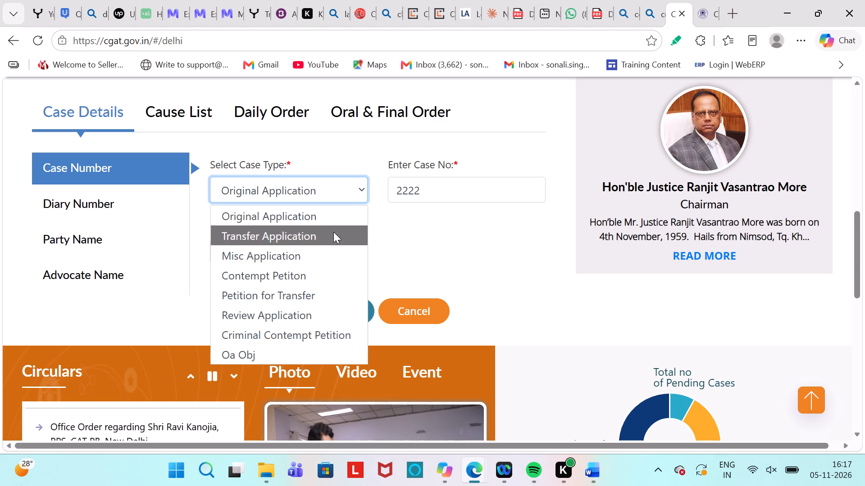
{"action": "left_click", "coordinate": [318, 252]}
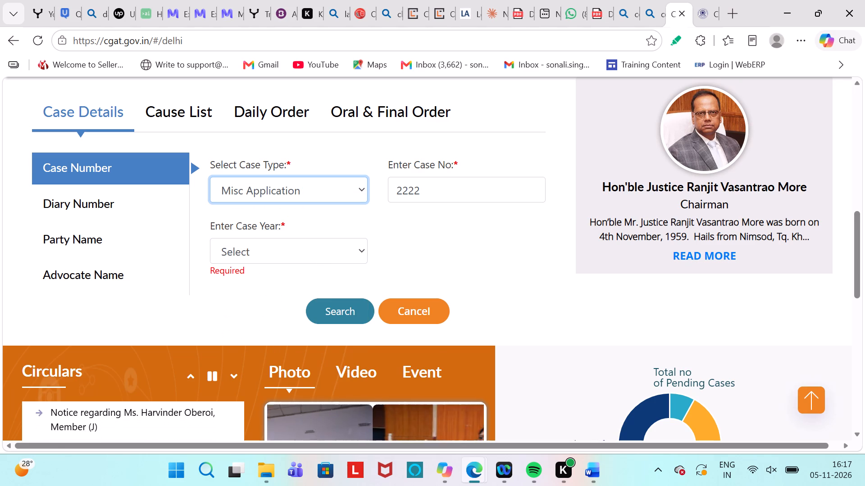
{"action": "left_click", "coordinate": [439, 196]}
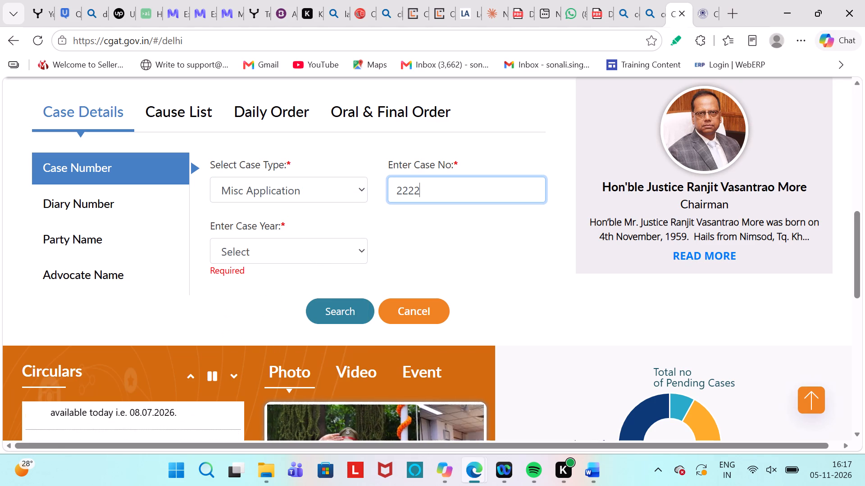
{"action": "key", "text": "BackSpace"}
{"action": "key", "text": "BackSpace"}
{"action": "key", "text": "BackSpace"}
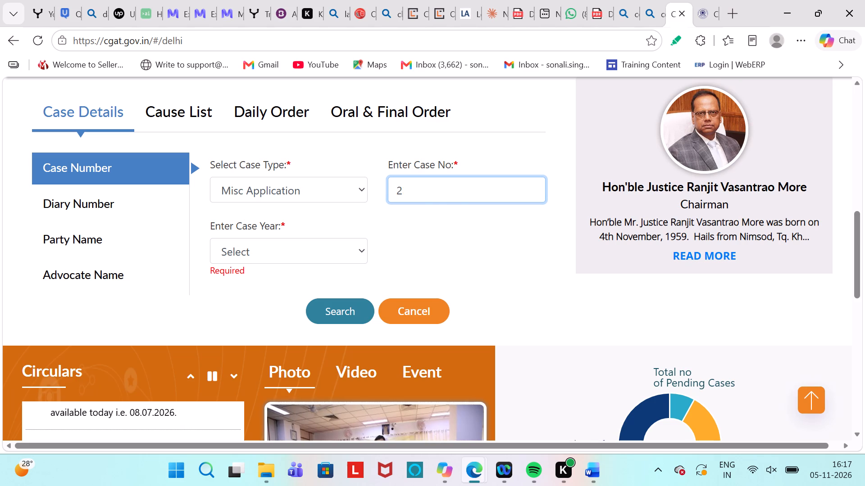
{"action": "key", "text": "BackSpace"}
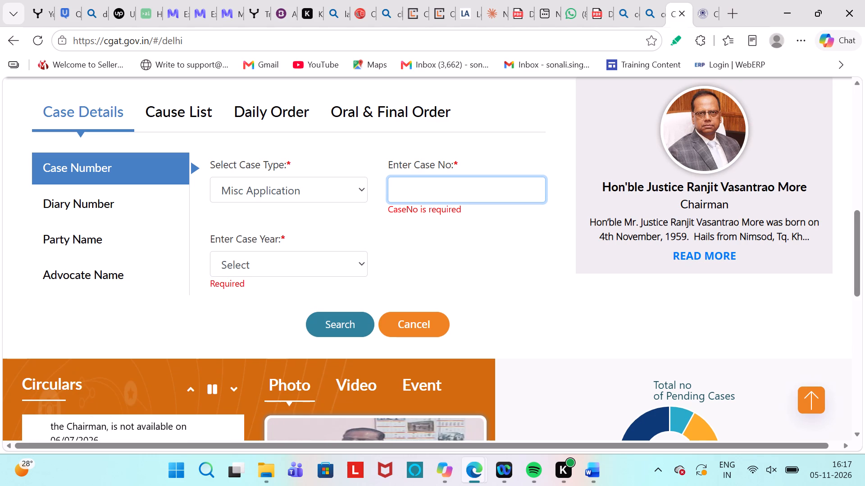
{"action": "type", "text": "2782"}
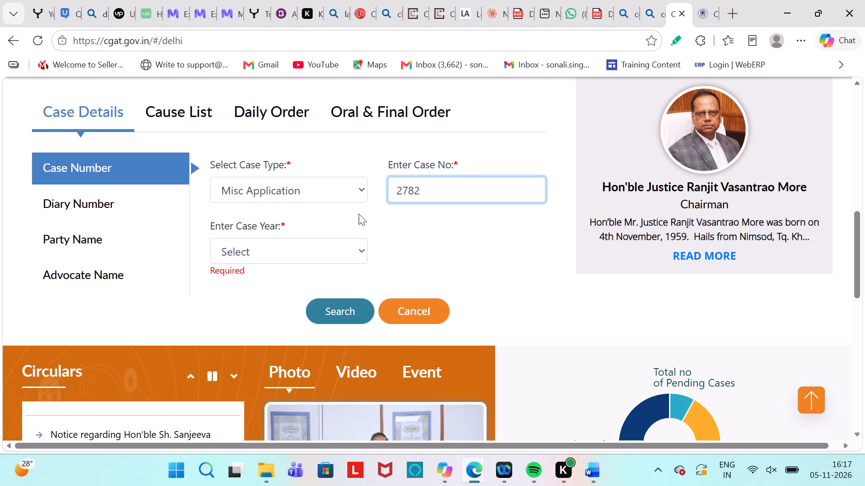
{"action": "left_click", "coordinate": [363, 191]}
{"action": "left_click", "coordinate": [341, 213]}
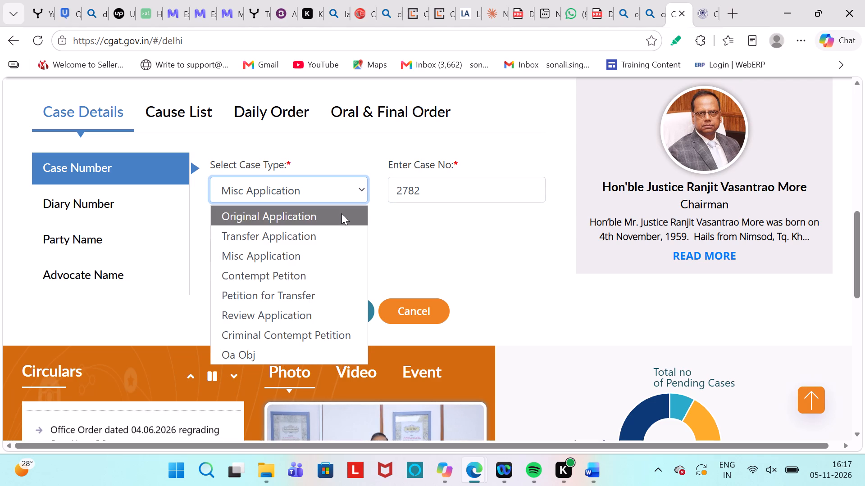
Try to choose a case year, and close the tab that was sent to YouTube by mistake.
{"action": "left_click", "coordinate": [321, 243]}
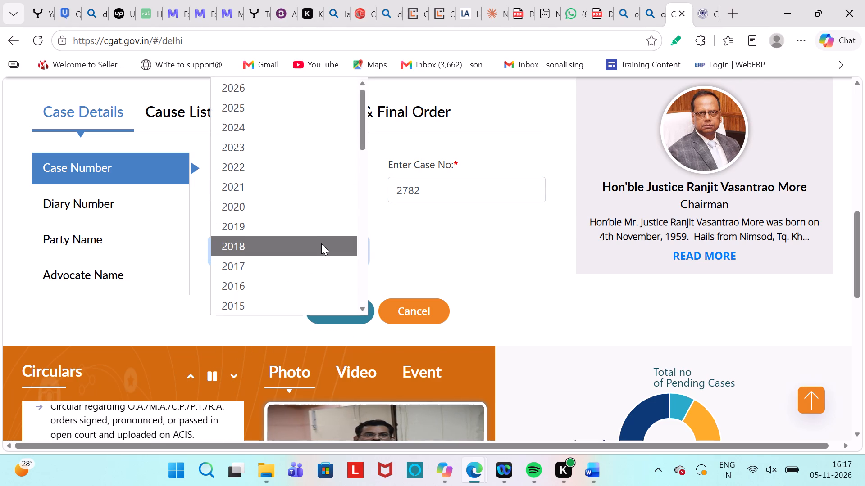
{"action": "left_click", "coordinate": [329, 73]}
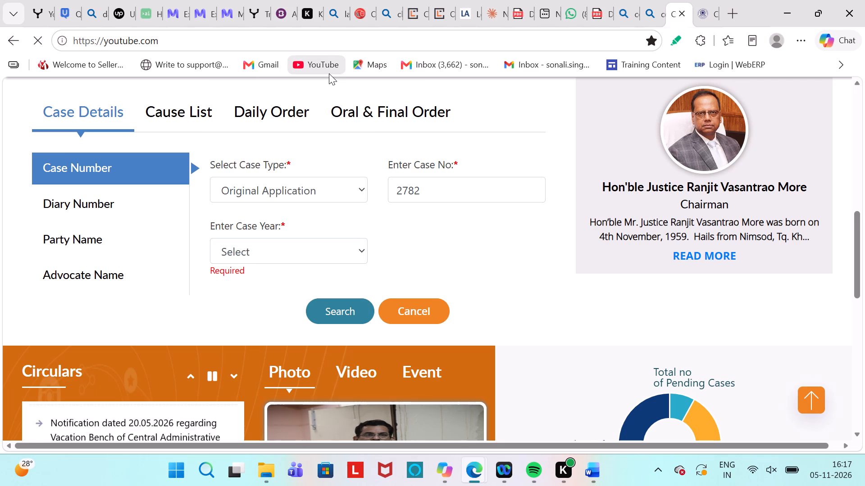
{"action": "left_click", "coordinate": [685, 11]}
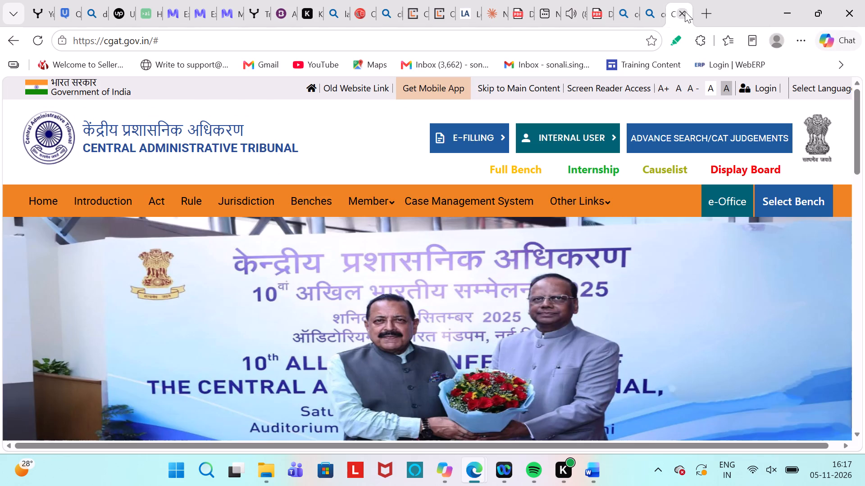
Find Principal Bench, New Delhi in the tribunal home page's Benches carousel and open its page.
{"action": "scroll", "coordinate": [427, 234], "scroll_direction": "down", "scroll_amount": 3}
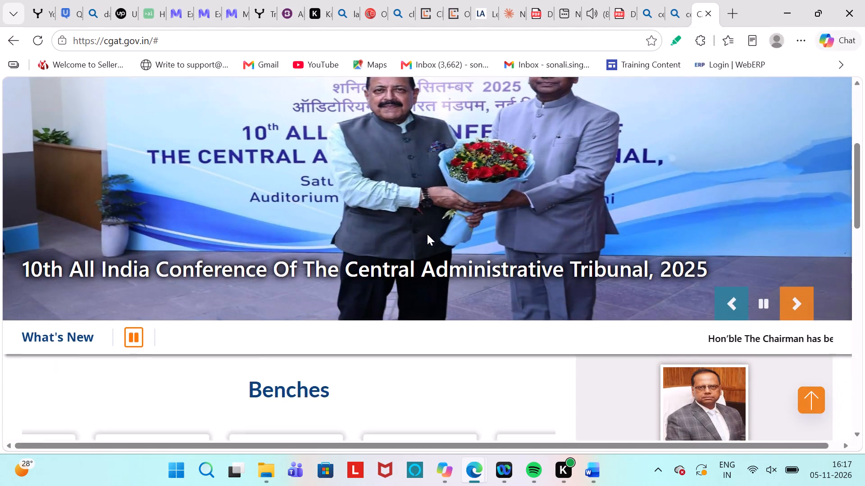
{"action": "scroll", "coordinate": [427, 234], "scroll_direction": "down", "scroll_amount": 3}
{"action": "scroll", "coordinate": [427, 234], "scroll_direction": "up", "scroll_amount": 1}
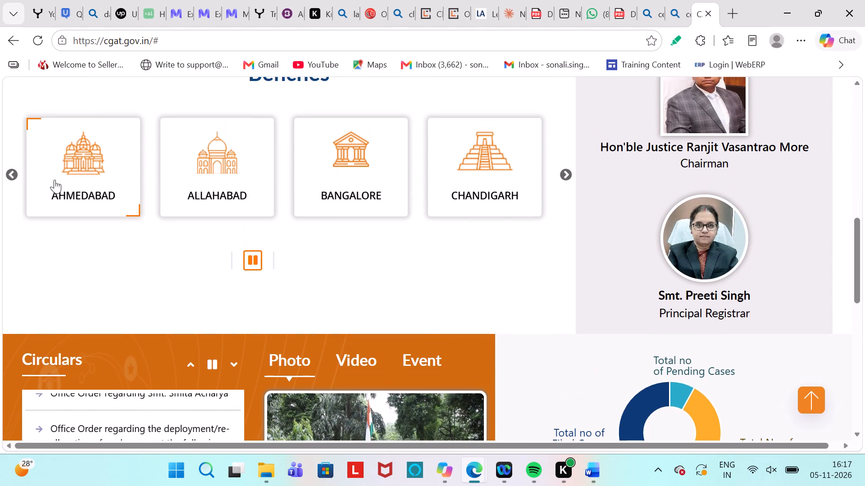
{"action": "left_click", "coordinate": [14, 171]}
{"action": "left_click", "coordinate": [14, 171]}
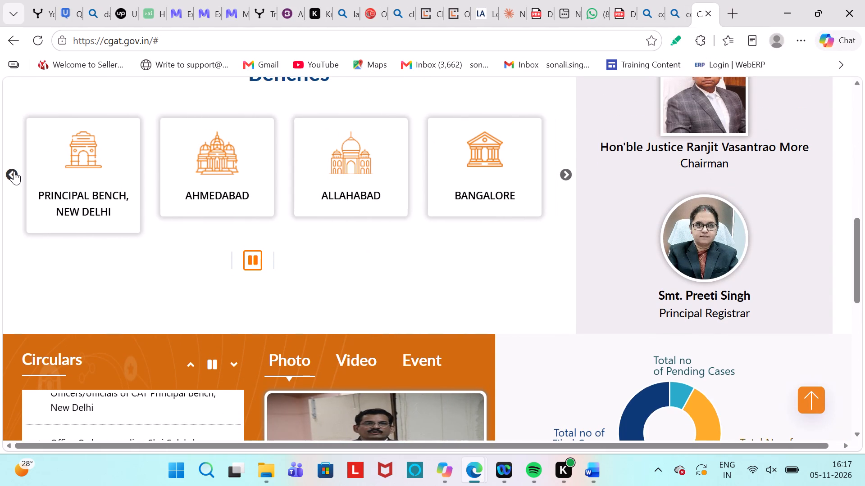
{"action": "left_click", "coordinate": [65, 173]}
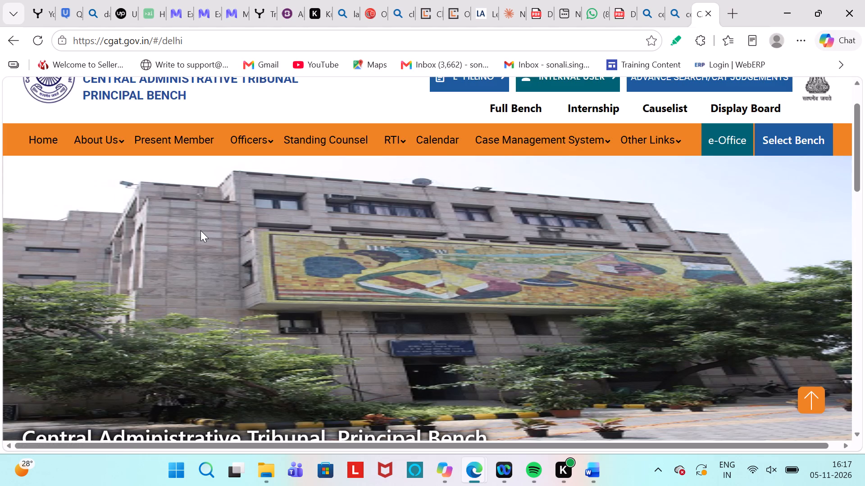
Begin a case number search in the Principal Bench's Case Details form with Original Application as the case type.
{"action": "scroll", "coordinate": [200, 230], "scroll_direction": "down", "scroll_amount": 1}
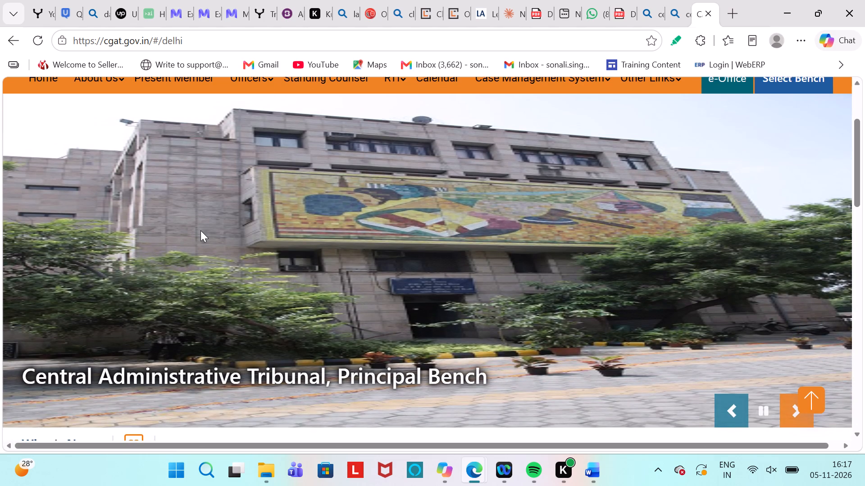
{"action": "scroll", "coordinate": [200, 230], "scroll_direction": "down", "scroll_amount": 3}
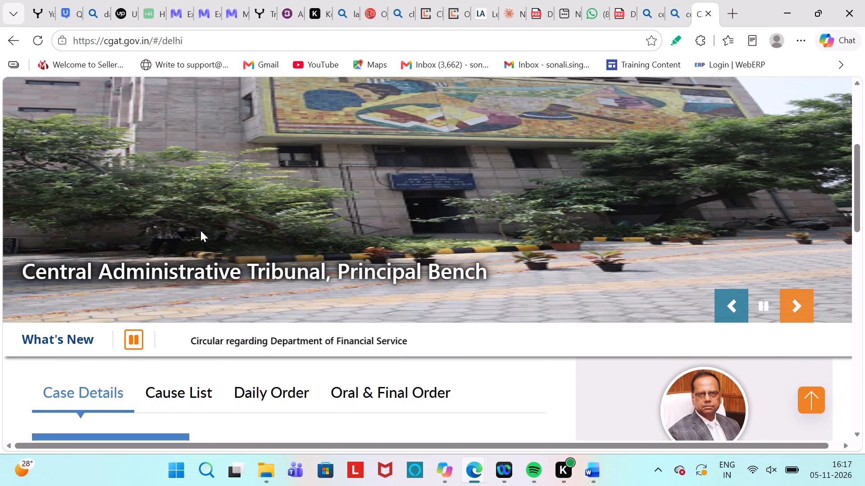
{"action": "scroll", "coordinate": [200, 230], "scroll_direction": "down", "scroll_amount": 4}
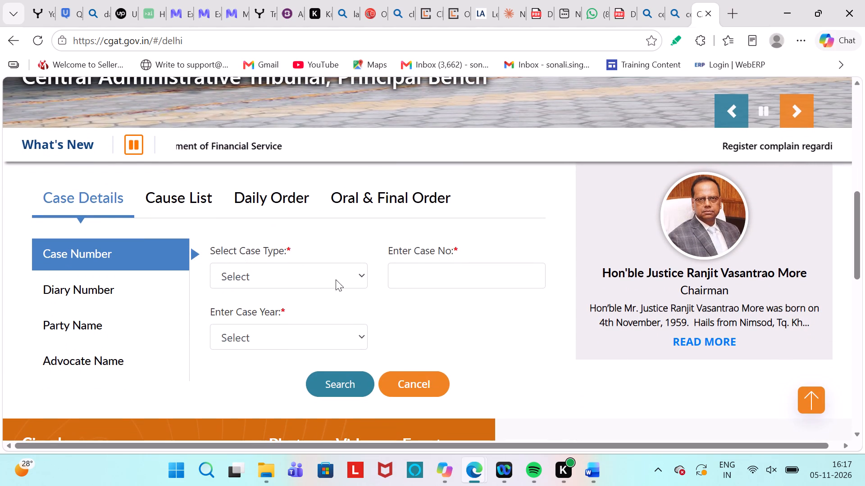
{"action": "left_click", "coordinate": [342, 279]}
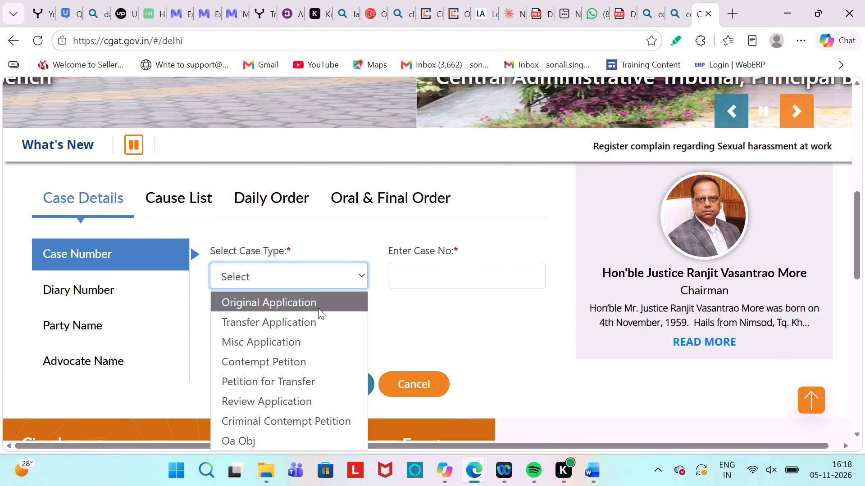
{"action": "left_click", "coordinate": [318, 308]}
{"action": "left_click", "coordinate": [455, 271]}
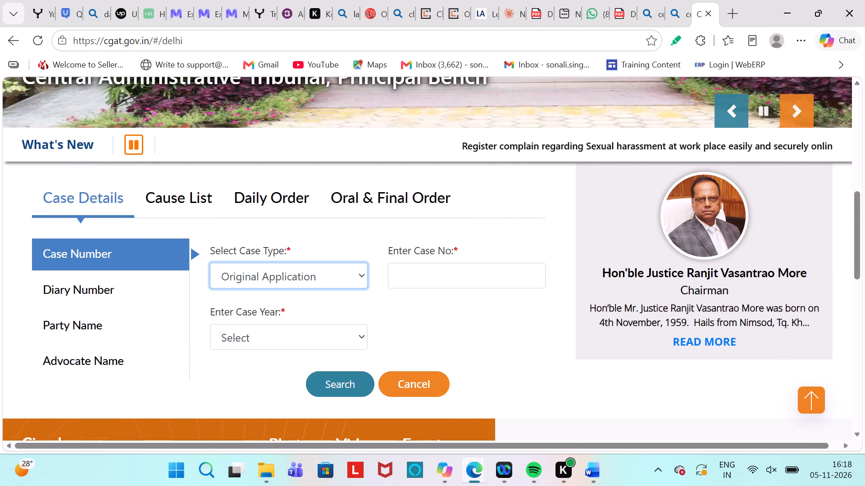
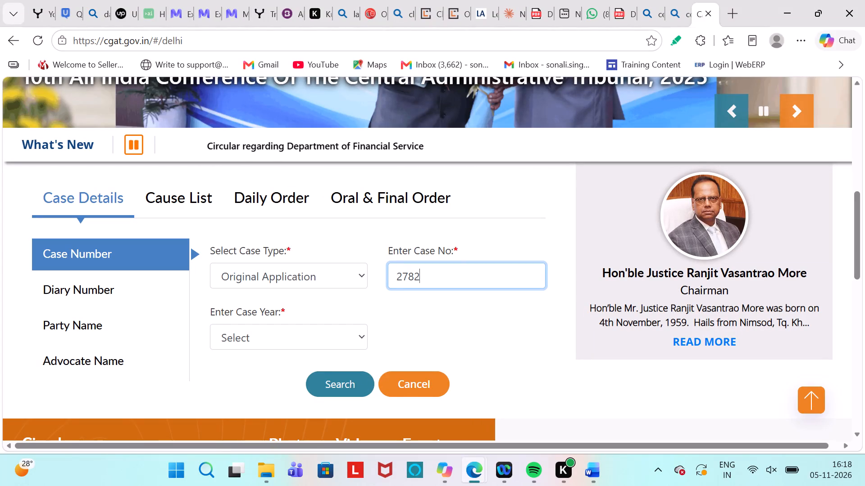
Search the Principal Bench records for Original Application 2782 of case year 2026 and open the matching case's full details.
{"action": "left_click", "coordinate": [367, 335]}
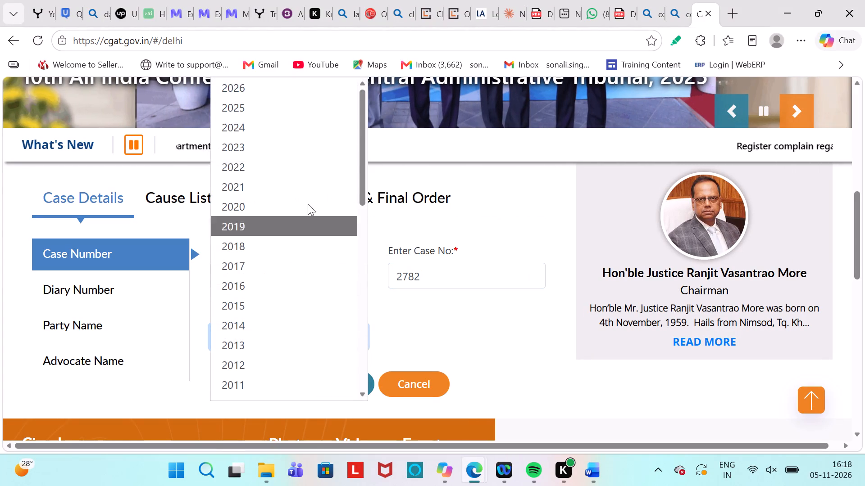
{"action": "left_click", "coordinate": [292, 88]}
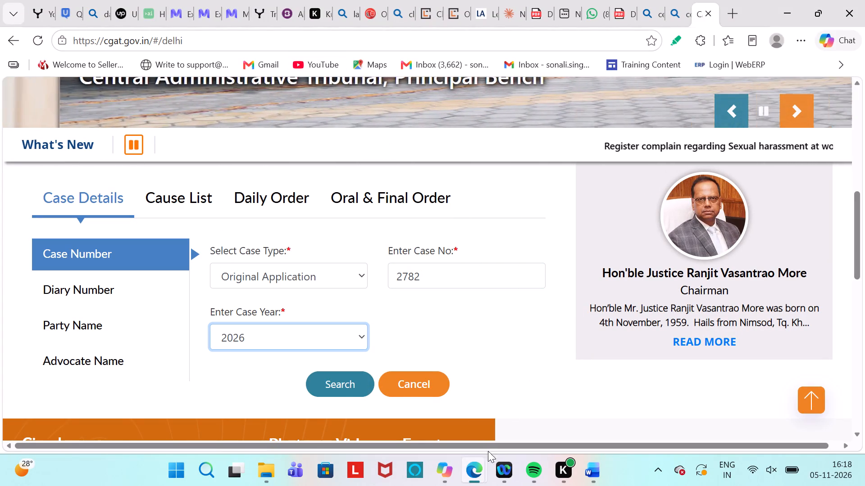
{"action": "left_click", "coordinate": [349, 380]}
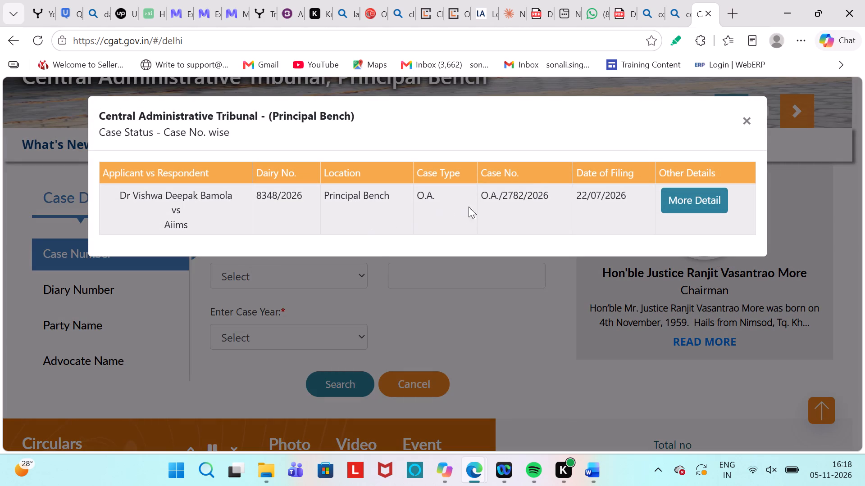
{"action": "left_click", "coordinate": [683, 198]}
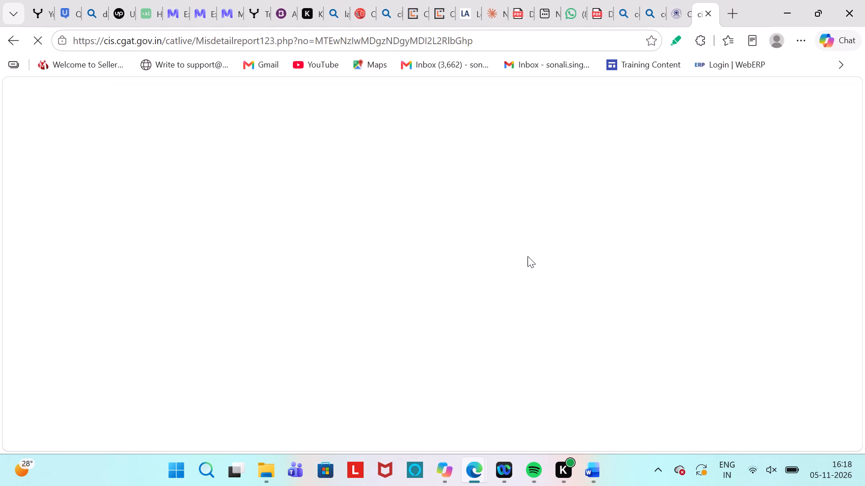
{"action": "scroll", "coordinate": [528, 256], "scroll_direction": "down", "scroll_amount": 2}
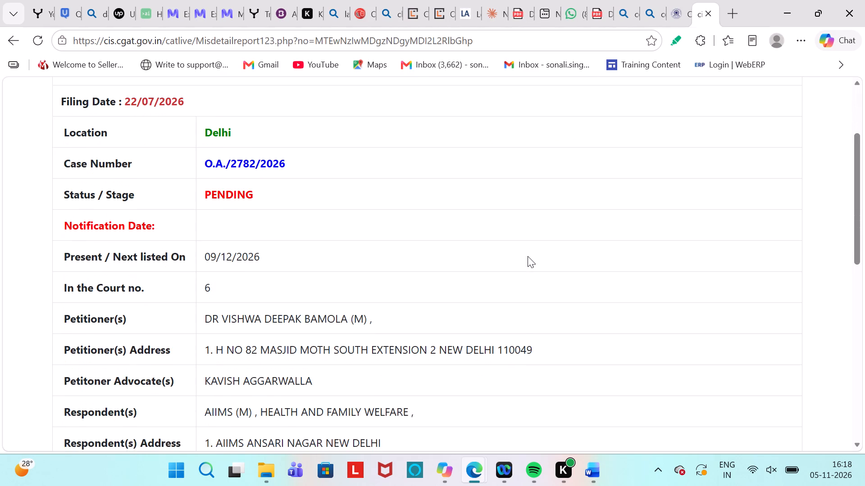
{"action": "scroll", "coordinate": [528, 256], "scroll_direction": "down", "scroll_amount": 2}
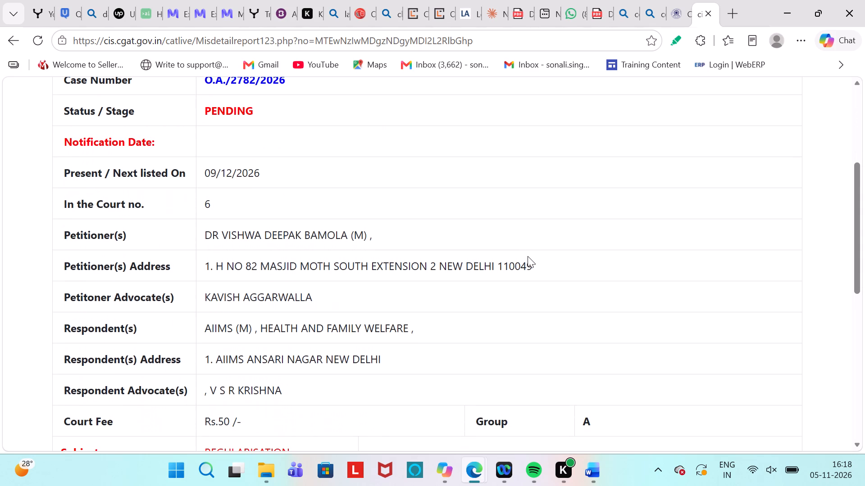
{"action": "scroll", "coordinate": [528, 256], "scroll_direction": "down", "scroll_amount": 6}
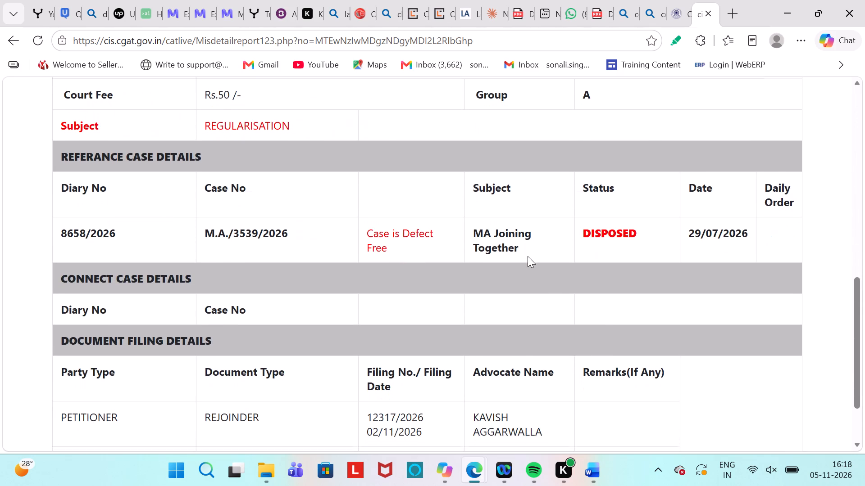
{"action": "scroll", "coordinate": [528, 256], "scroll_direction": "down", "scroll_amount": 2}
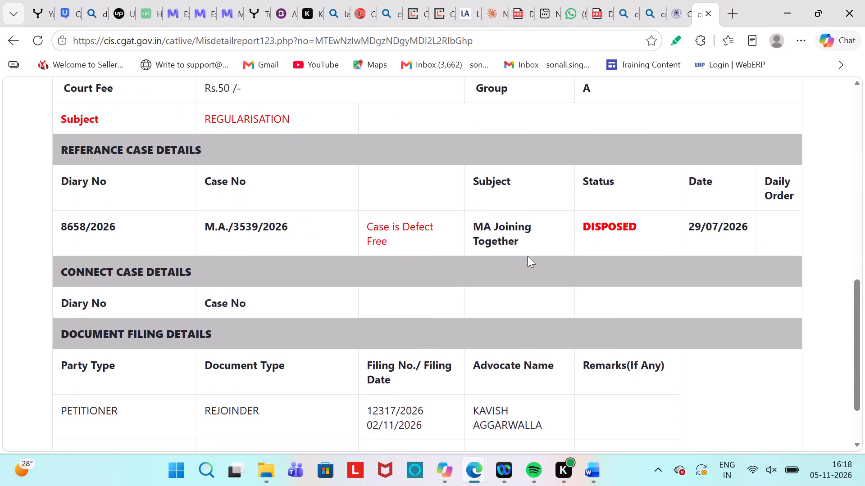
{"action": "scroll", "coordinate": [528, 256], "scroll_direction": "down", "scroll_amount": 3}
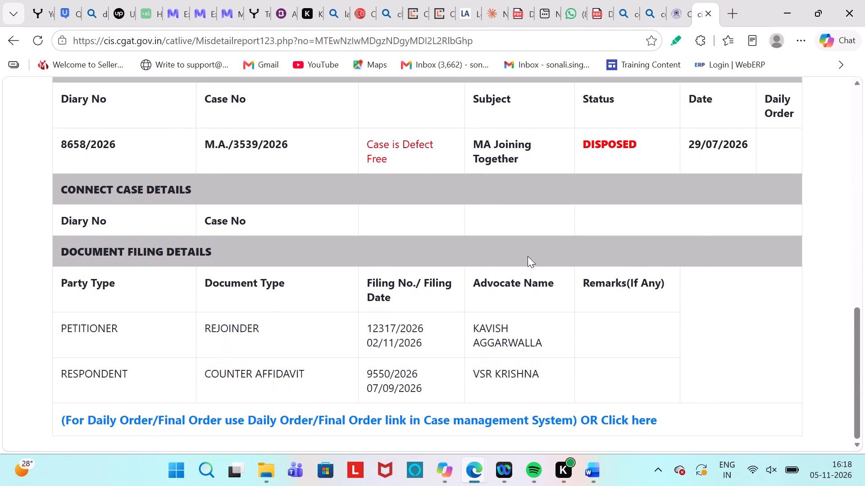
{"action": "scroll", "coordinate": [406, 375], "scroll_direction": "down", "scroll_amount": 1}
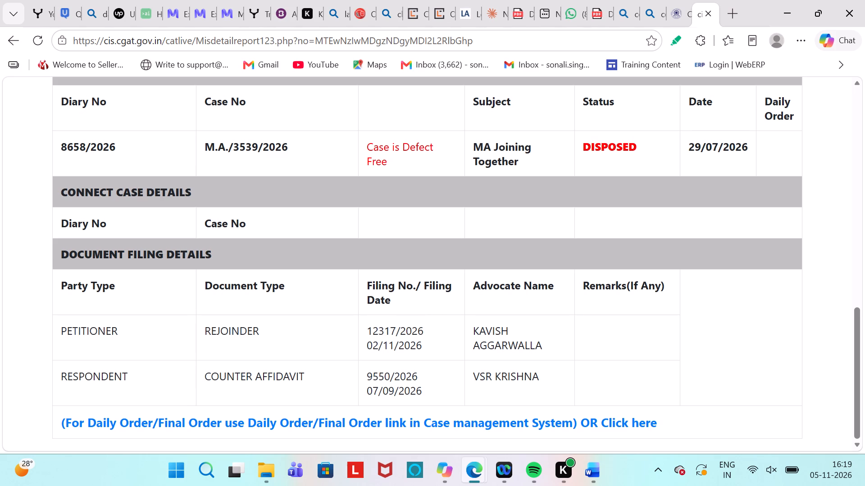
{"action": "scroll", "coordinate": [406, 375], "scroll_direction": "down", "scroll_amount": 1}
Recheck the case record's parties, advocates, listing date, reference case and document filing entries.
{"action": "scroll", "coordinate": [525, 247], "scroll_direction": "up", "scroll_amount": 5}
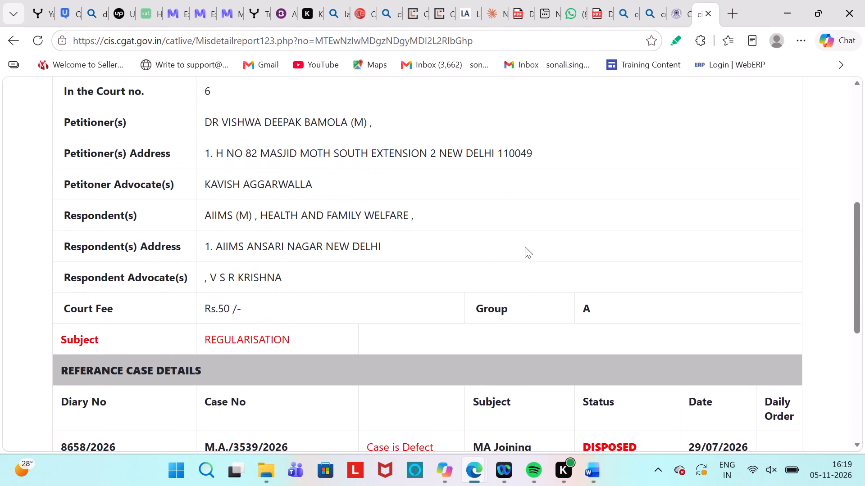
{"action": "scroll", "coordinate": [525, 247], "scroll_direction": "up", "scroll_amount": 1}
{"action": "scroll", "coordinate": [525, 247], "scroll_direction": "down", "scroll_amount": 4}
{"action": "scroll", "coordinate": [525, 247], "scroll_direction": "left", "scroll_amount": 3}
{"action": "scroll", "coordinate": [525, 247], "scroll_direction": "right", "scroll_amount": 3}
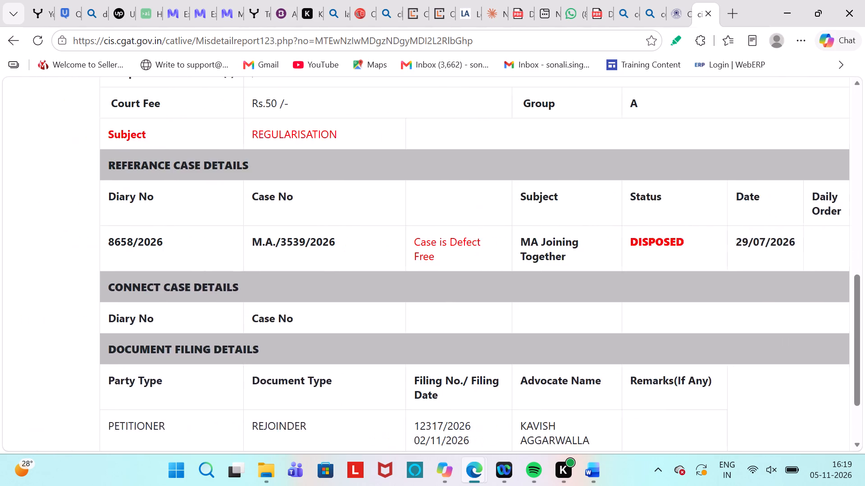
{"action": "scroll", "coordinate": [525, 247], "scroll_direction": "right", "scroll_amount": 2}
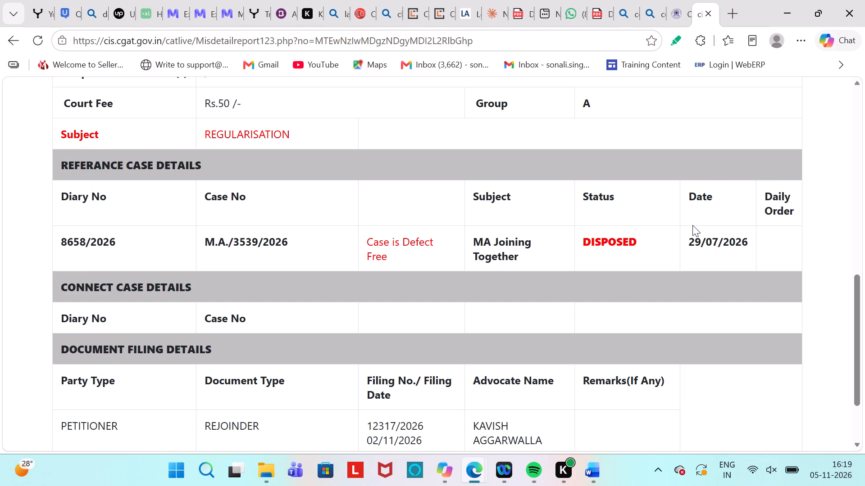
{"action": "scroll", "coordinate": [692, 225], "scroll_direction": "up", "scroll_amount": 1}
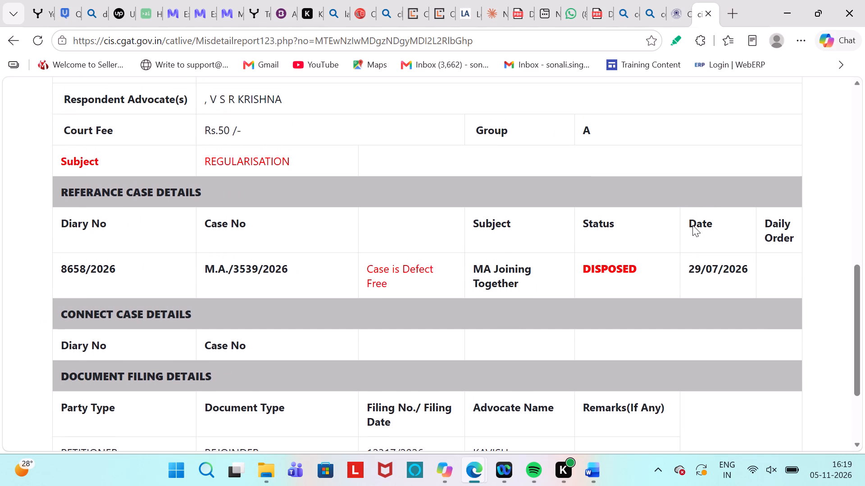
{"action": "scroll", "coordinate": [692, 225], "scroll_direction": "up", "scroll_amount": 2}
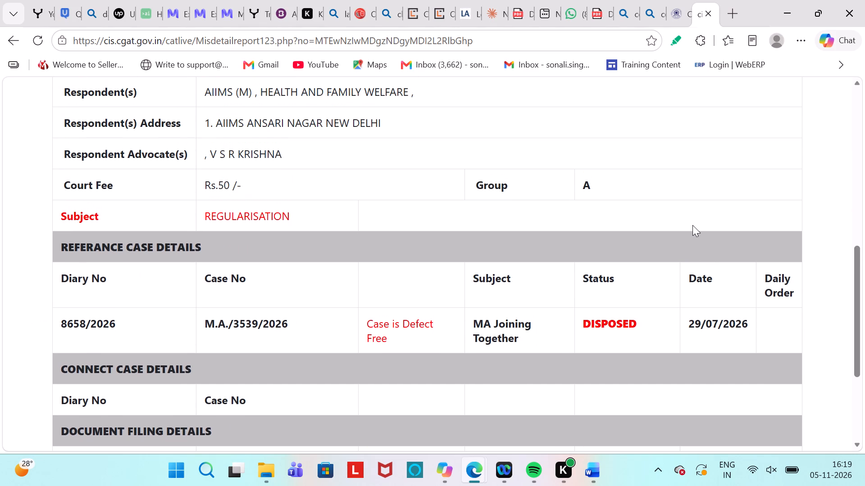
{"action": "scroll", "coordinate": [442, 308], "scroll_direction": "up", "scroll_amount": 2}
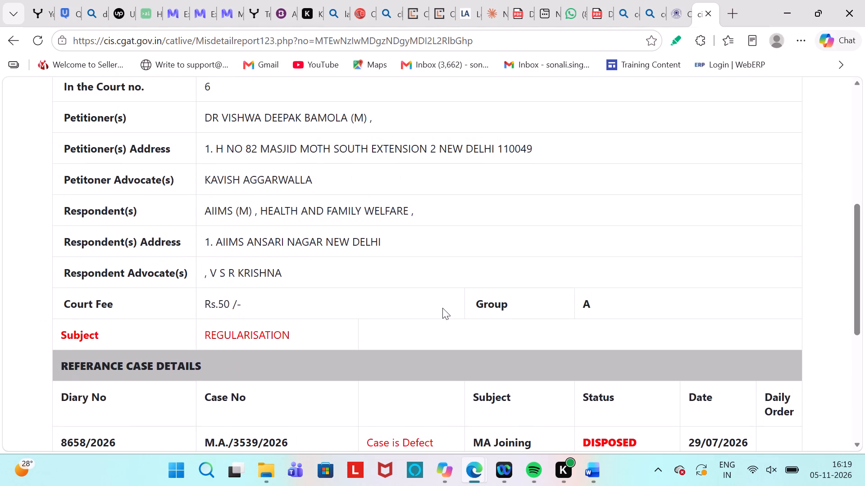
{"action": "scroll", "coordinate": [442, 308], "scroll_direction": "up", "scroll_amount": 3}
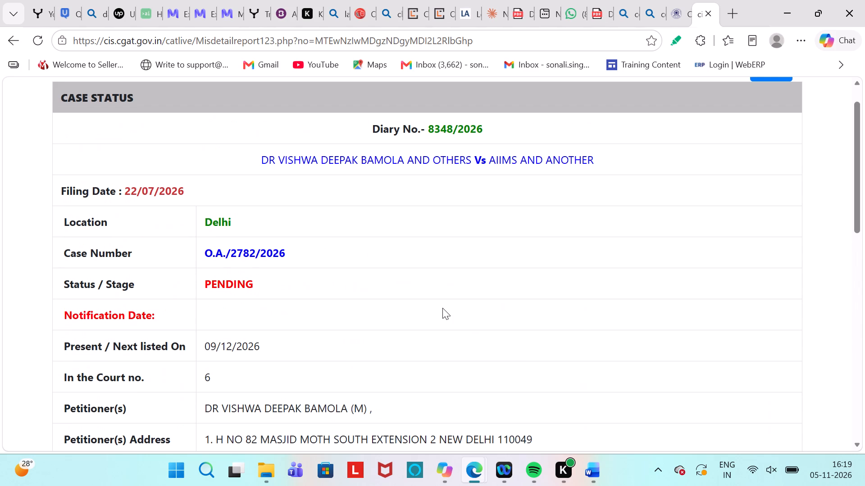
{"action": "scroll", "coordinate": [460, 221], "scroll_direction": "down", "scroll_amount": 6}
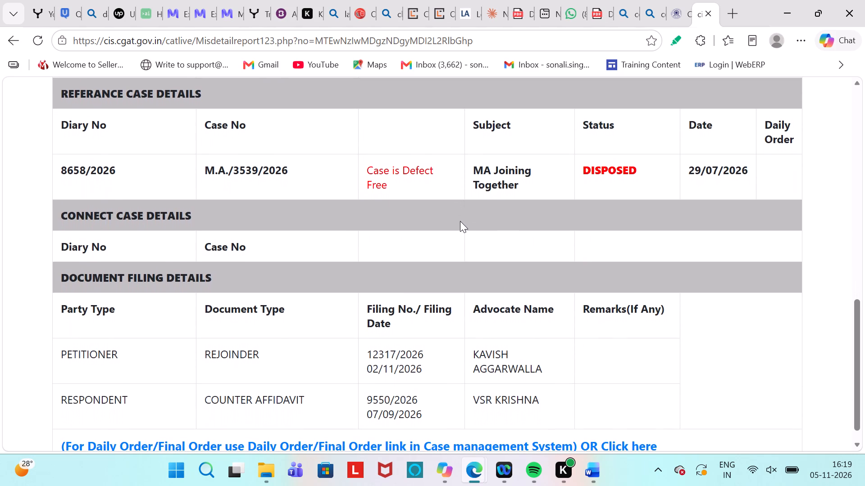
{"action": "scroll", "coordinate": [460, 221], "scroll_direction": "down", "scroll_amount": 2}
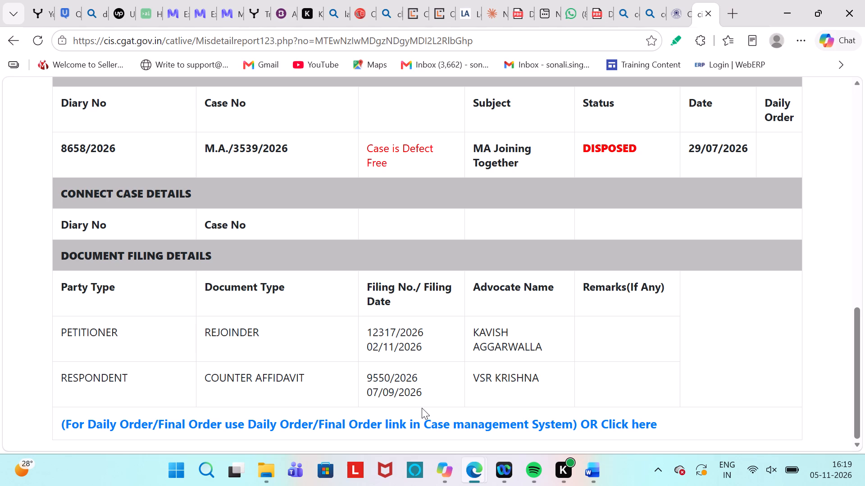
{"action": "scroll", "coordinate": [464, 286], "scroll_direction": "up", "scroll_amount": 6}
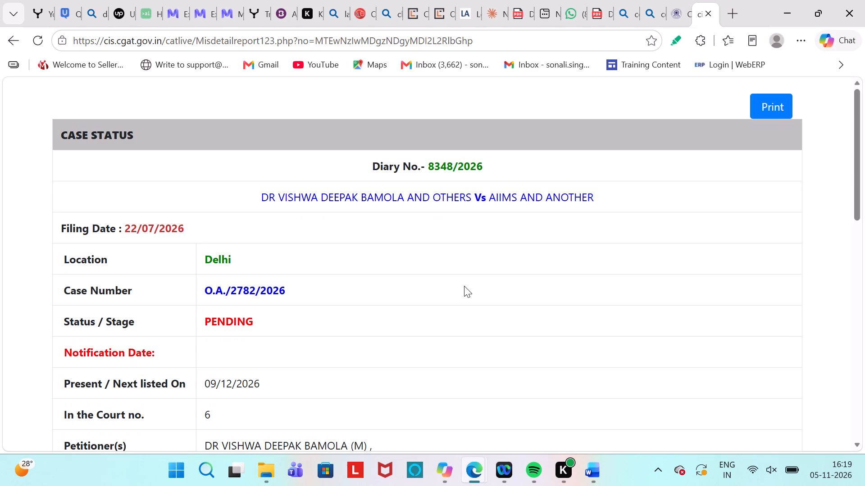
{"action": "scroll", "coordinate": [464, 286], "scroll_direction": "down", "scroll_amount": 4}
{"action": "scroll", "coordinate": [464, 286], "scroll_direction": "up", "scroll_amount": 1}
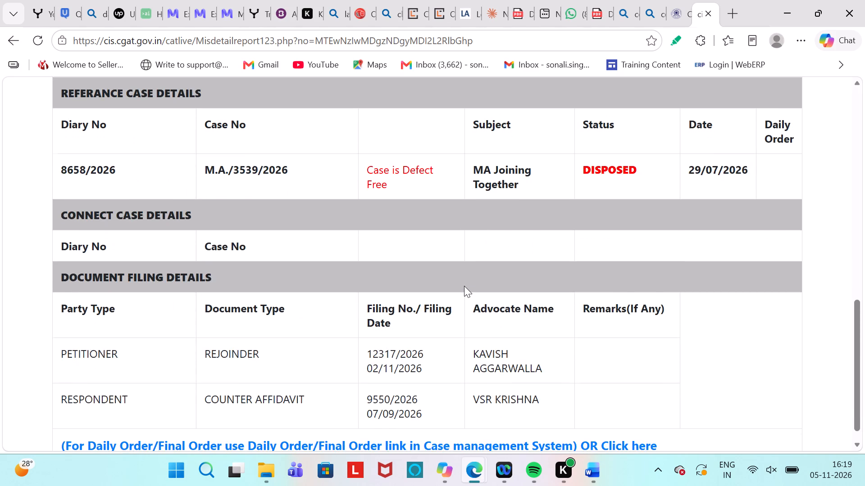
{"action": "scroll", "coordinate": [464, 286], "scroll_direction": "up", "scroll_amount": 1}
{"action": "scroll", "coordinate": [464, 286], "scroll_direction": "down", "scroll_amount": 2}
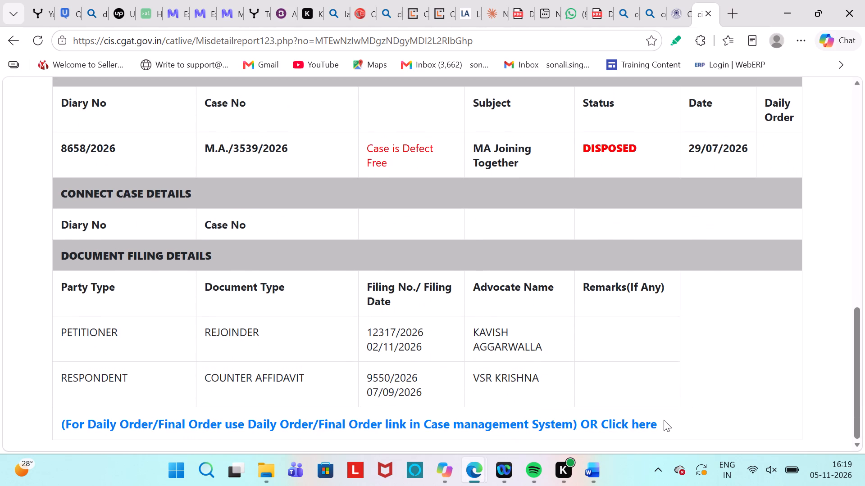
Open the case's daily and final order listing and review its proceeding details through to the order details.
{"action": "left_click", "coordinate": [620, 428]}
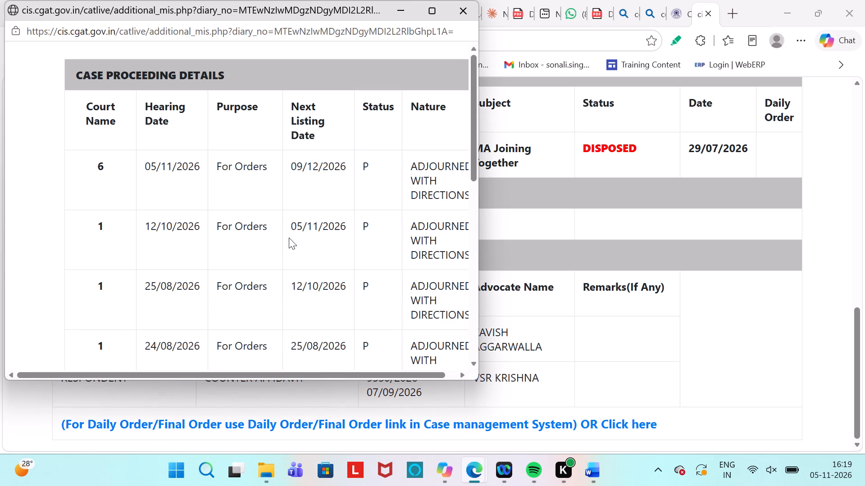
{"action": "scroll", "coordinate": [289, 238], "scroll_direction": "left", "scroll_amount": 2}
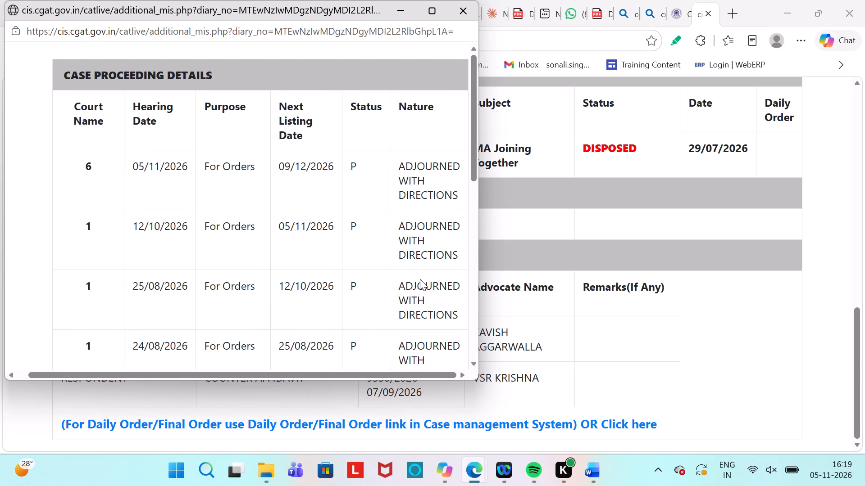
{"action": "scroll", "coordinate": [419, 295], "scroll_direction": "left", "scroll_amount": 1}
{"action": "scroll", "coordinate": [237, 212], "scroll_direction": "down", "scroll_amount": 2}
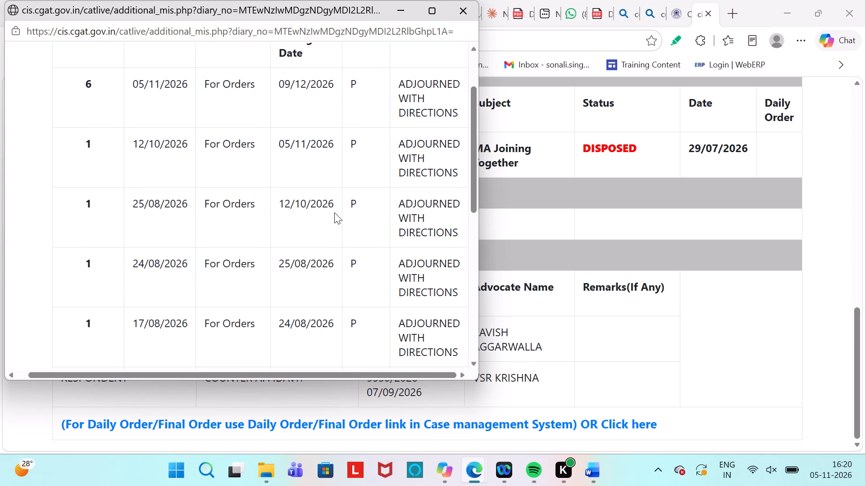
{"action": "scroll", "coordinate": [338, 213], "scroll_direction": "left", "scroll_amount": 2}
{"action": "scroll", "coordinate": [338, 213], "scroll_direction": "down", "scroll_amount": 2}
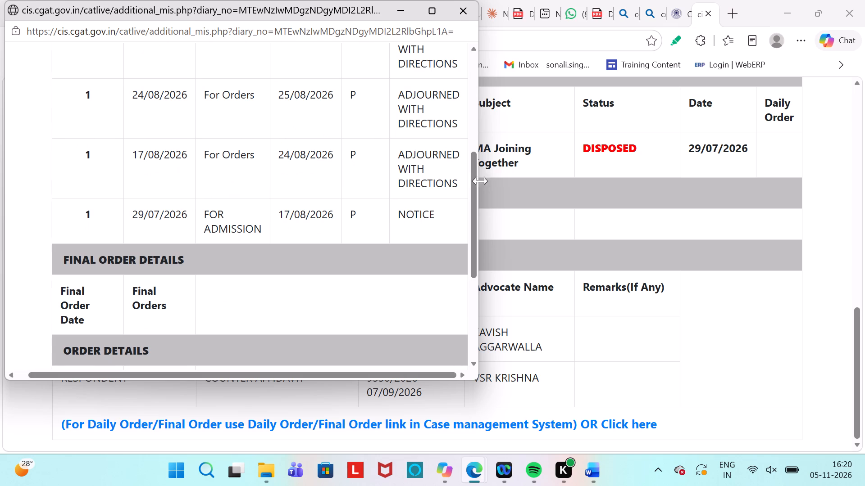
{"action": "scroll", "coordinate": [163, 326], "scroll_direction": "down", "scroll_amount": 3}
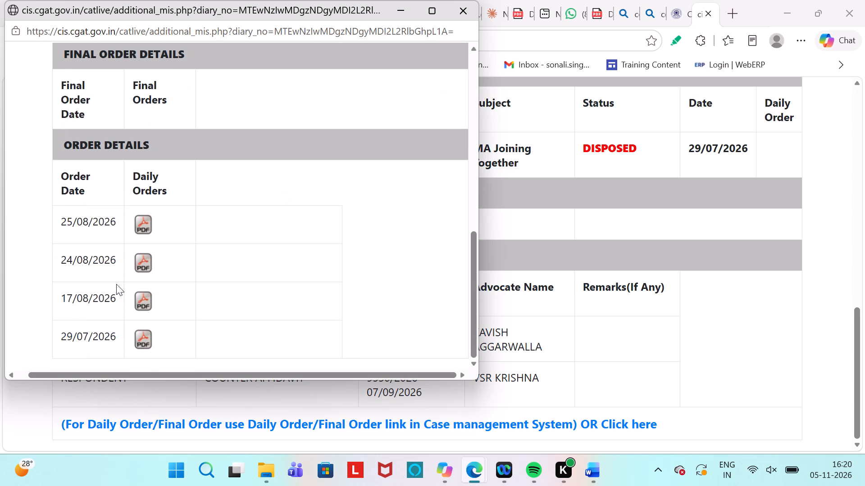
Open the daily order dated 25/08/2026 and read it through to the signatures.
{"action": "left_click", "coordinate": [143, 221]}
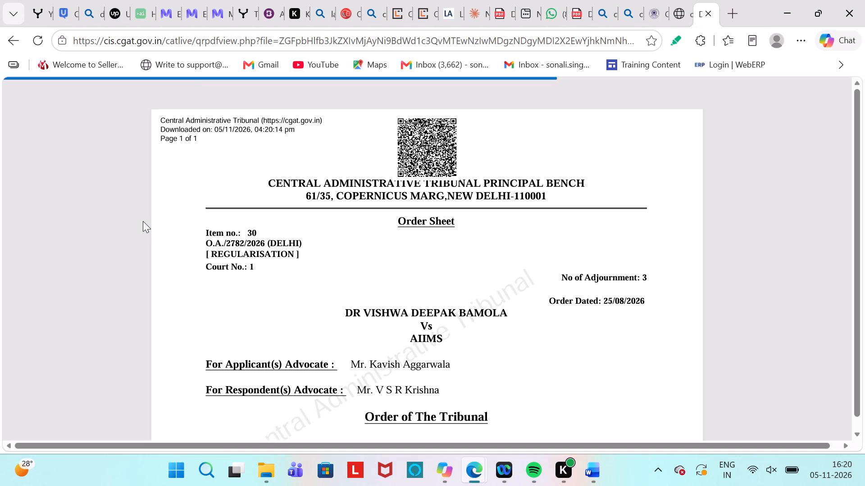
{"action": "scroll", "coordinate": [384, 330], "scroll_direction": "down", "scroll_amount": 1}
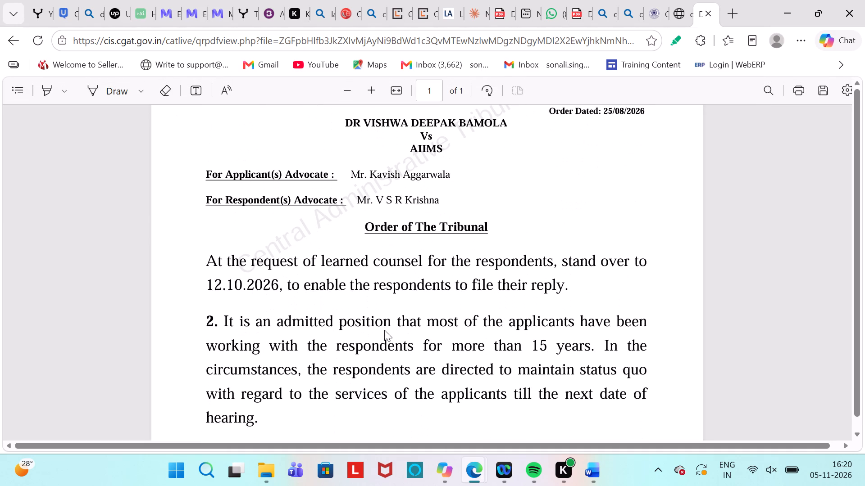
{"action": "scroll", "coordinate": [384, 330], "scroll_direction": "down", "scroll_amount": 2}
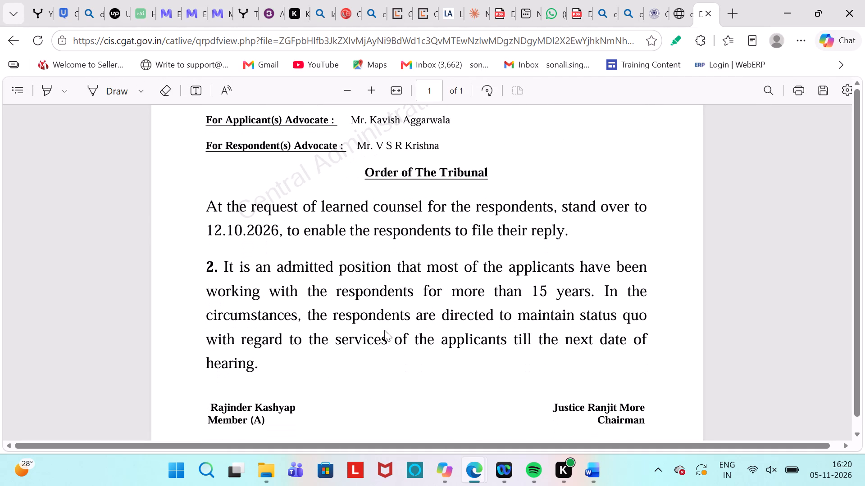
{"action": "scroll", "coordinate": [379, 365], "scroll_direction": "down", "scroll_amount": 2}
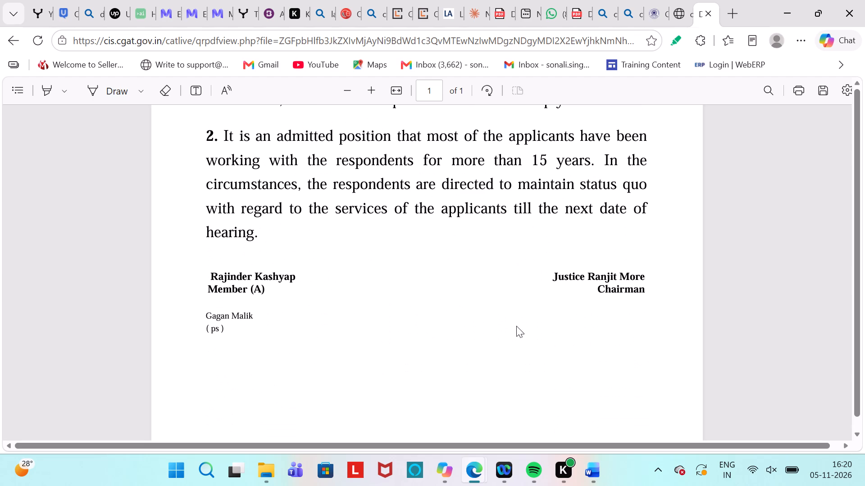
Go back to the case record's order listing, open the daily order dated 29/07/2026 and read it to the end.
{"action": "left_click", "coordinate": [680, 13]}
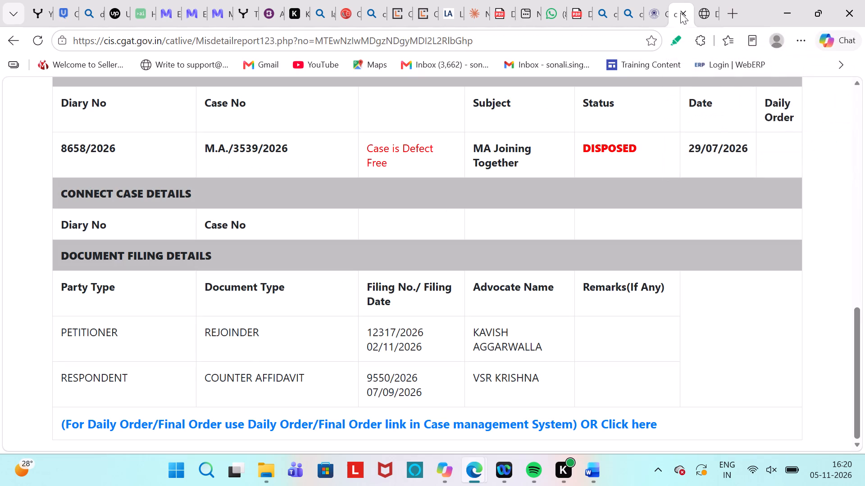
{"action": "scroll", "coordinate": [240, 353], "scroll_direction": "down", "scroll_amount": 1}
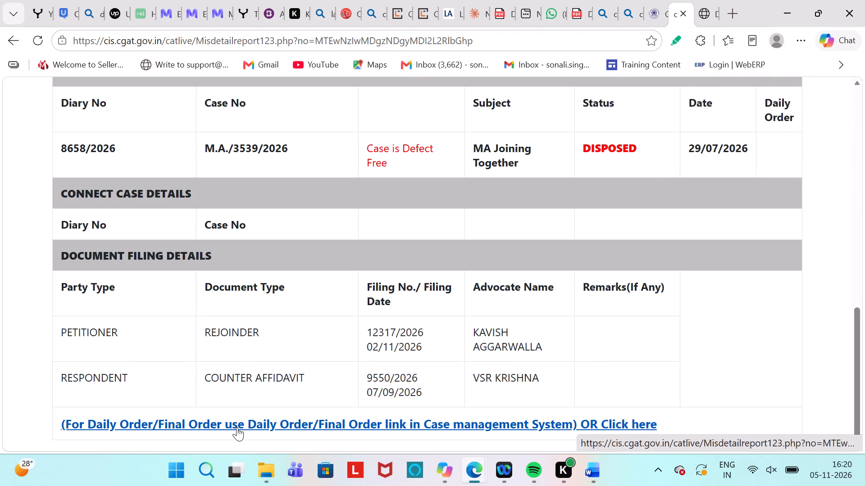
{"action": "left_click", "coordinate": [238, 427]}
{"action": "scroll", "coordinate": [246, 251], "scroll_direction": "down", "scroll_amount": 7}
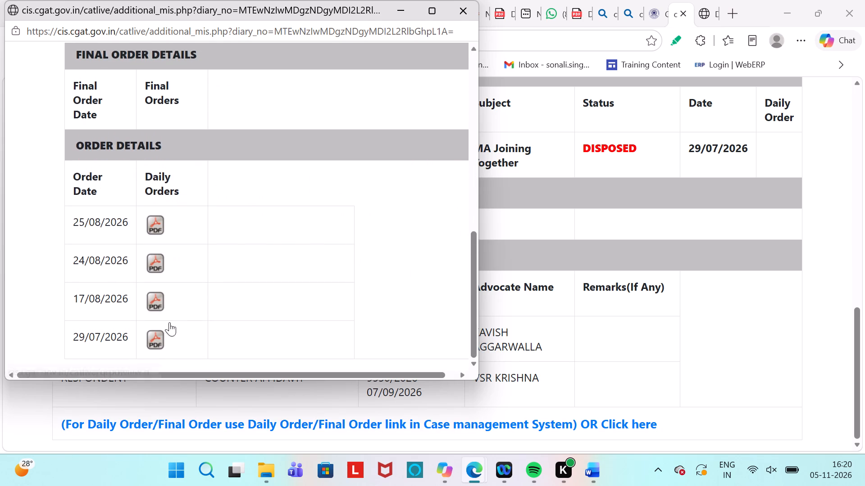
{"action": "left_click", "coordinate": [160, 337]}
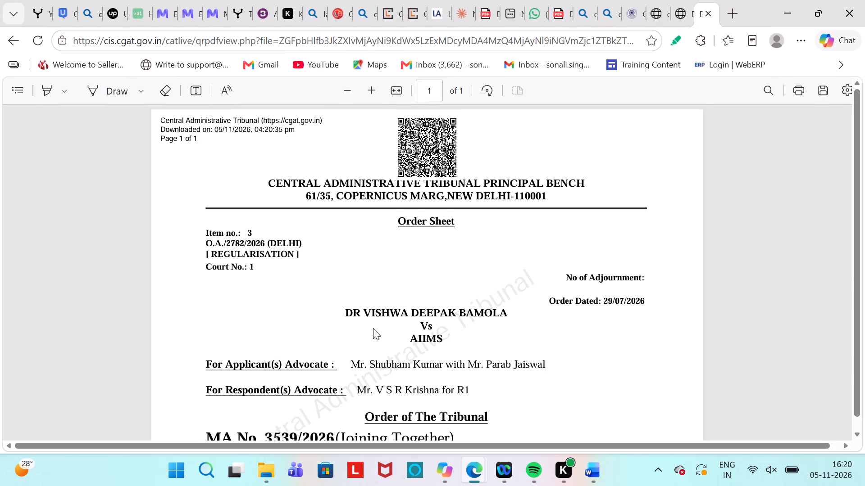
{"action": "scroll", "coordinate": [373, 328], "scroll_direction": "down", "scroll_amount": 3}
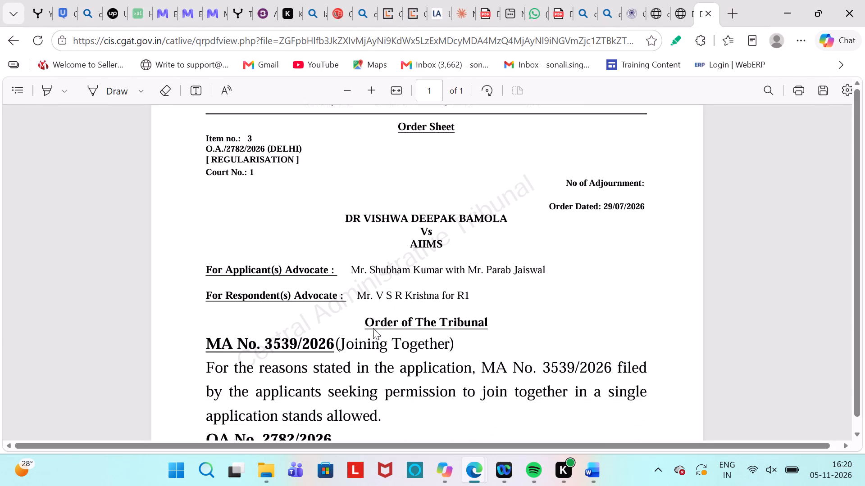
{"action": "scroll", "coordinate": [373, 328], "scroll_direction": "down", "scroll_amount": 2}
{"action": "right_click", "coordinate": [373, 328]}
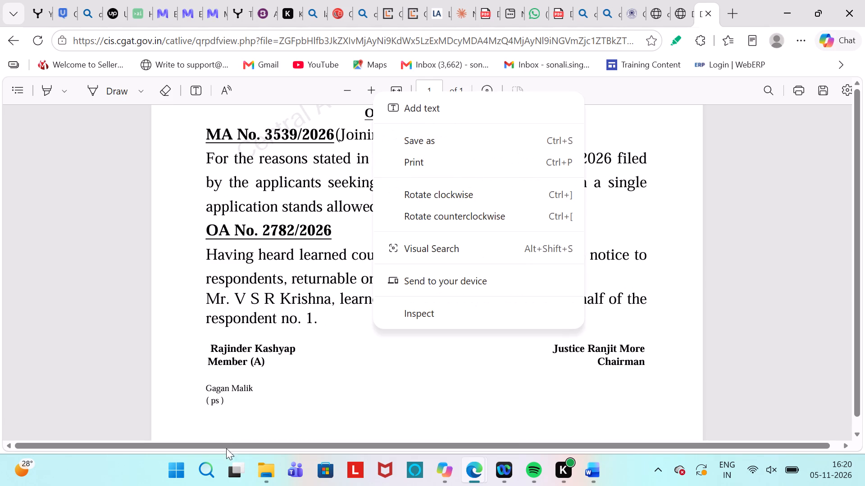
{"action": "left_click", "coordinate": [97, 285]}
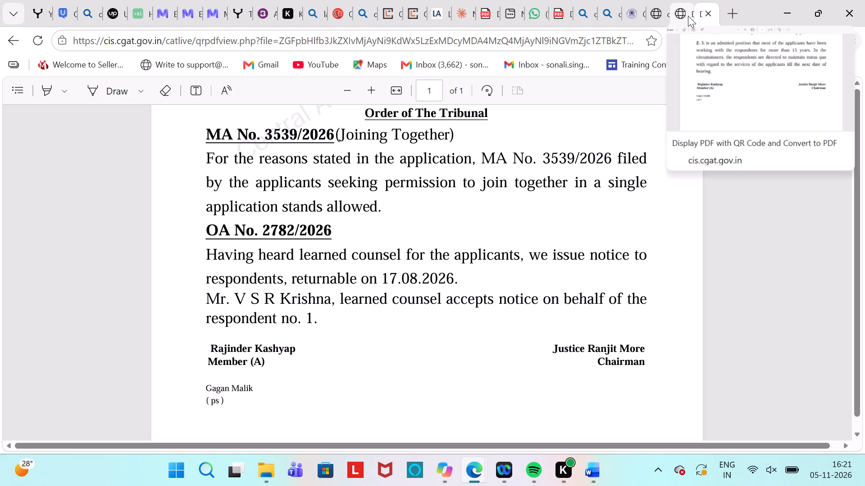
Return to the open order sheet dated 25/08/2026.
{"action": "left_click", "coordinate": [688, 16]}
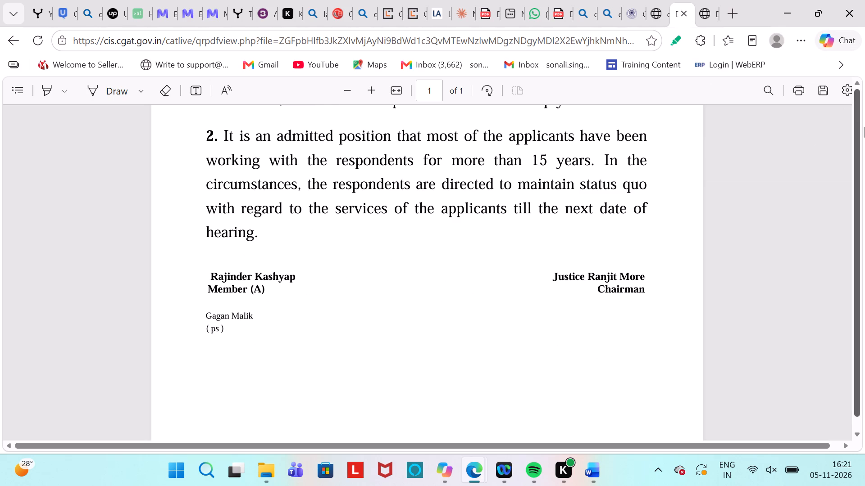
Save the order sheet dated 25/08/2026 as a PDF in the Downloads folder, keeping the suggested file name.
{"action": "left_click", "coordinate": [819, 89]}
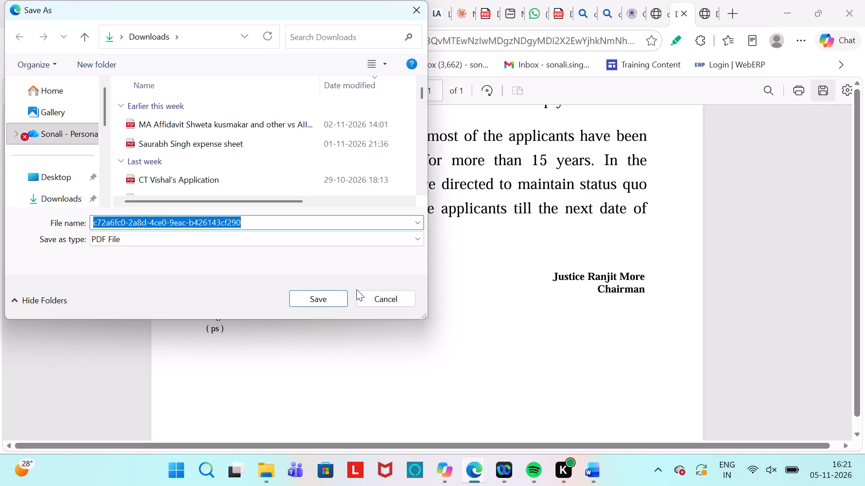
{"action": "left_click", "coordinate": [340, 293]}
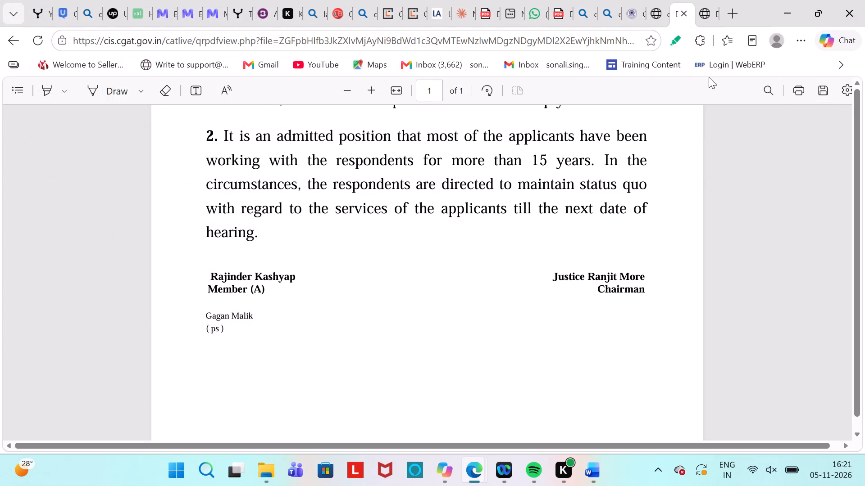
Switch to the order dated 29/07/2026 and save it as a PDF in Downloads under its suggested file name.
{"action": "left_click", "coordinate": [706, 12]}
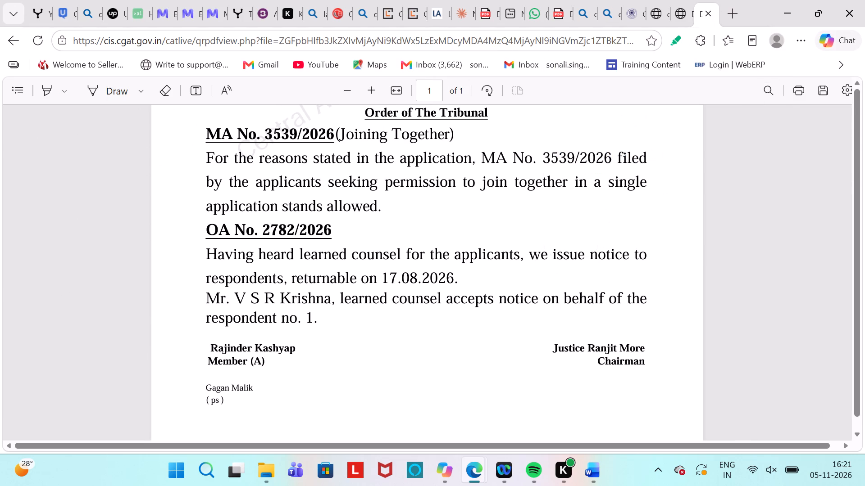
{"action": "left_click", "coordinate": [822, 89]}
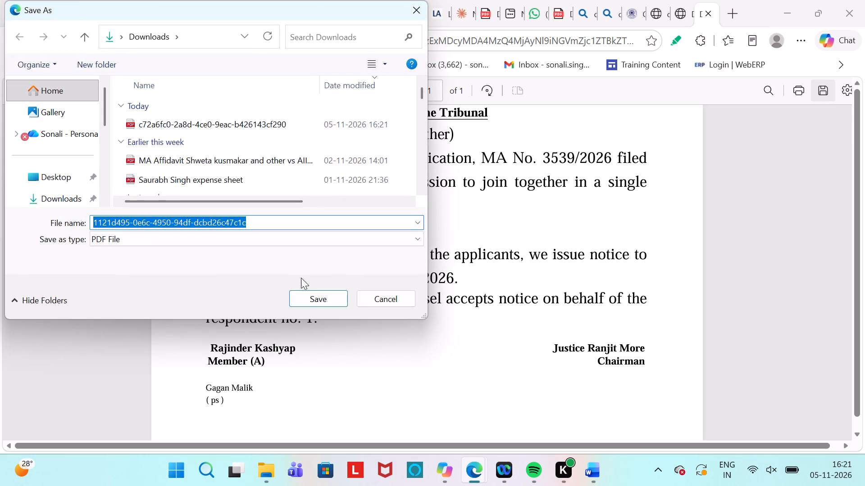
{"action": "left_click", "coordinate": [316, 297]}
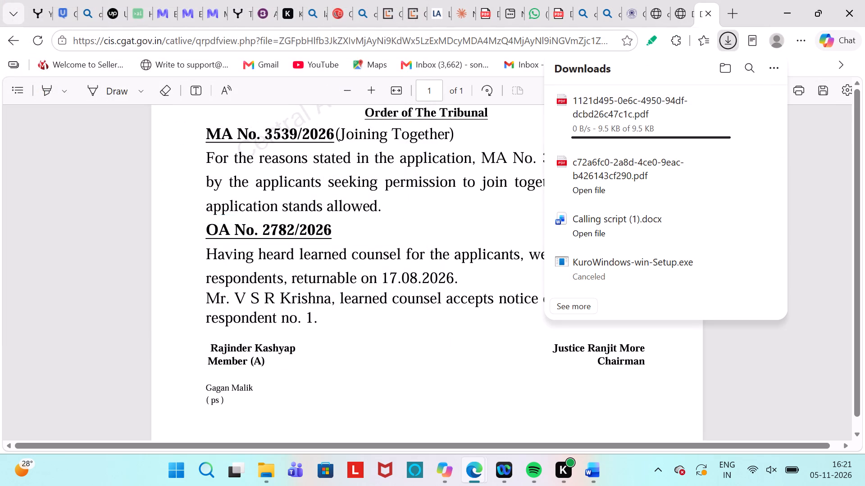
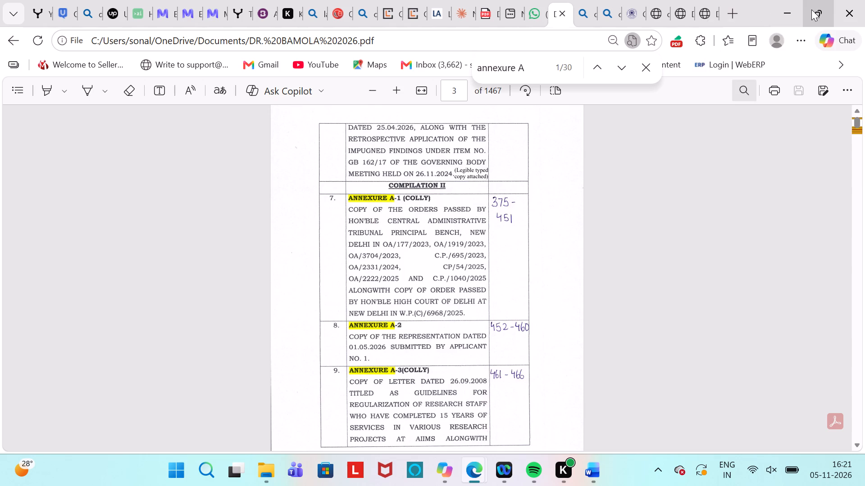
Show the filing PDF beside the Word document and review the index entries from Annexure A-8 to A-13 and the closing counsel block.
{"action": "left_click", "coordinate": [774, 36]}
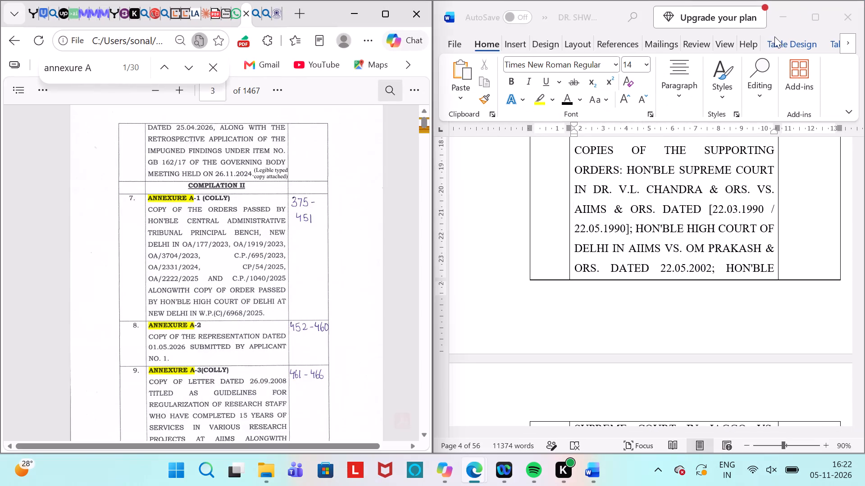
{"action": "scroll", "coordinate": [636, 184], "scroll_direction": "left", "scroll_amount": 1}
{"action": "scroll", "coordinate": [636, 184], "scroll_direction": "up", "scroll_amount": 1}
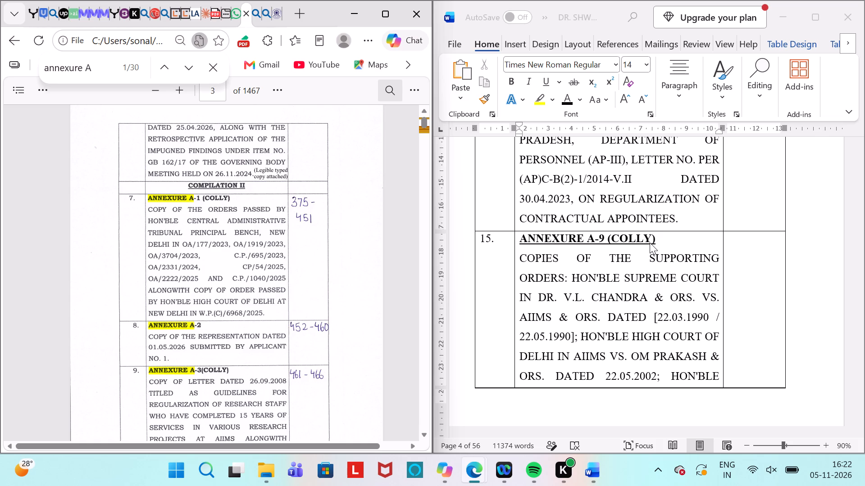
{"action": "scroll", "coordinate": [650, 243], "scroll_direction": "up", "scroll_amount": 2}
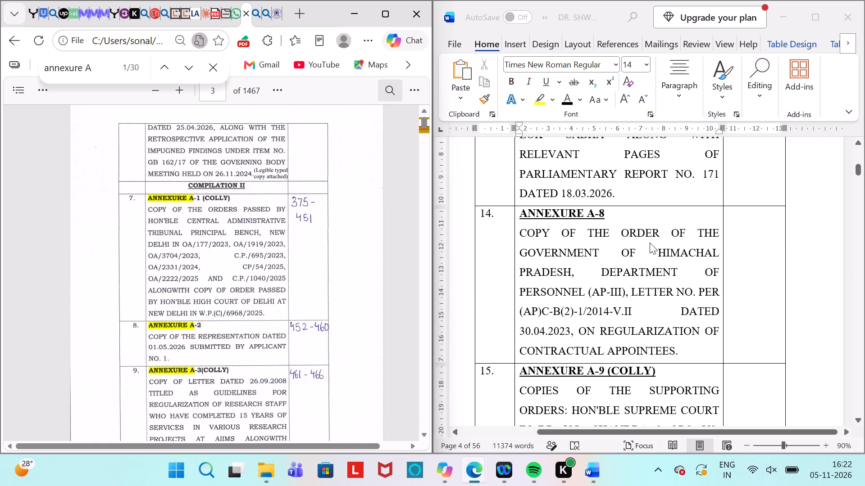
{"action": "scroll", "coordinate": [650, 243], "scroll_direction": "down", "scroll_amount": 1}
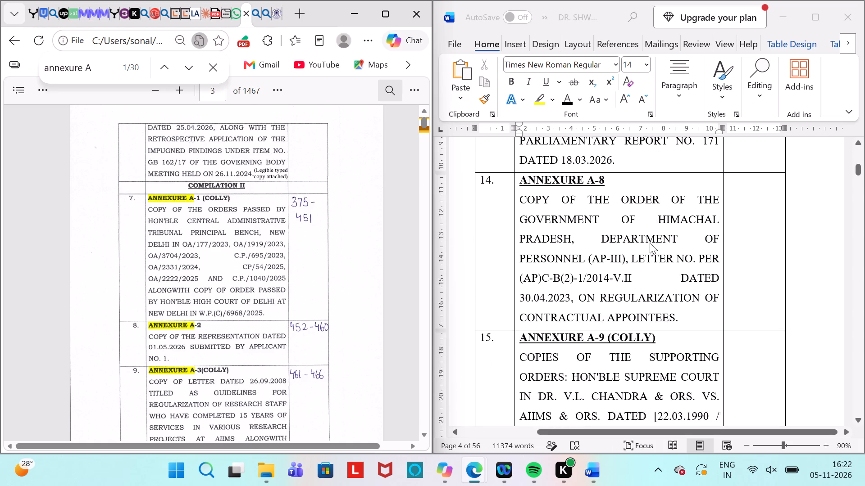
{"action": "scroll", "coordinate": [650, 243], "scroll_direction": "down", "scroll_amount": 3}
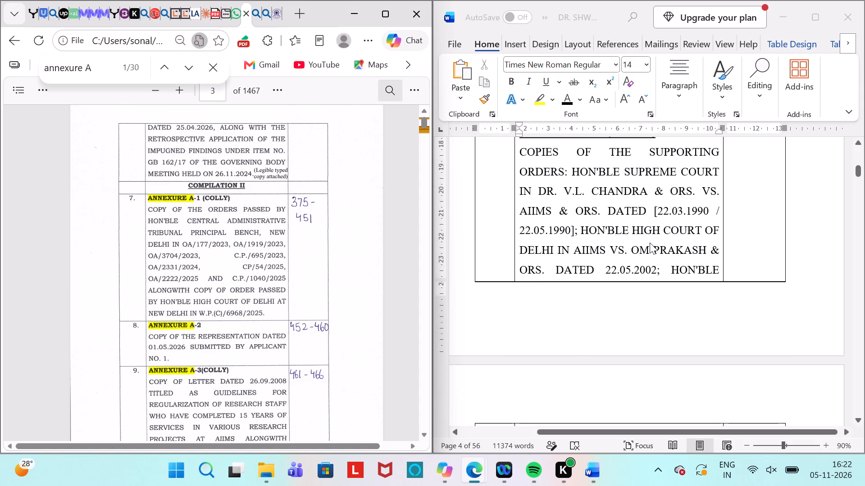
{"action": "scroll", "coordinate": [650, 243], "scroll_direction": "down", "scroll_amount": 8}
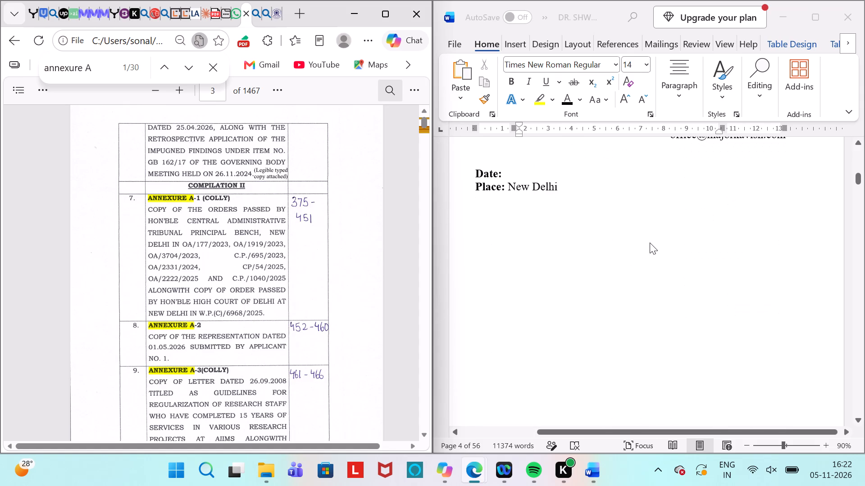
{"action": "scroll", "coordinate": [650, 243], "scroll_direction": "up", "scroll_amount": 3}
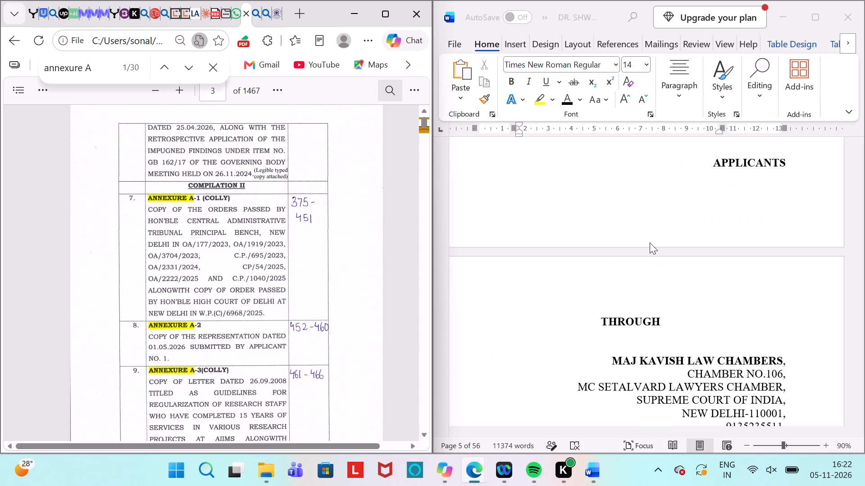
{"action": "scroll", "coordinate": [650, 243], "scroll_direction": "right", "scroll_amount": 1}
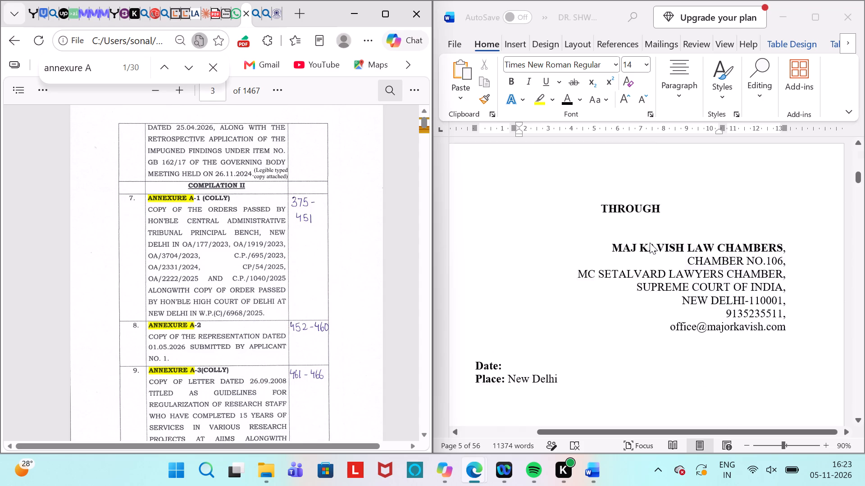
{"action": "scroll", "coordinate": [650, 243], "scroll_direction": "right", "scroll_amount": 1}
{"action": "scroll", "coordinate": [650, 243], "scroll_direction": "up", "scroll_amount": 1}
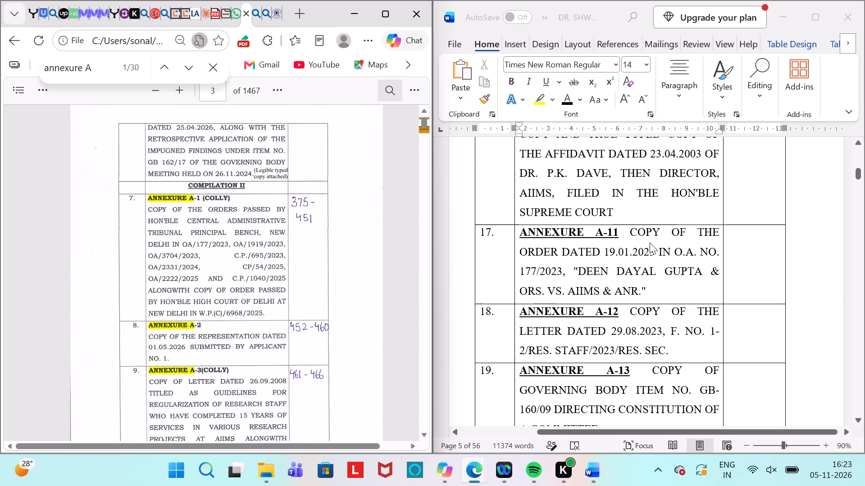
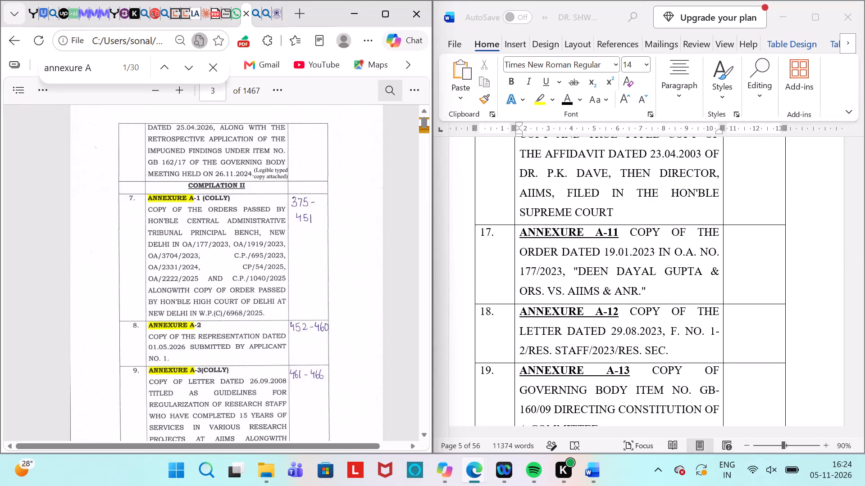
Examine the filing PDF's index entries from the impugned order under Annexure A through Annexure A-3 (Colly).
{"action": "scroll", "coordinate": [204, 254], "scroll_direction": "down", "scroll_amount": 1}
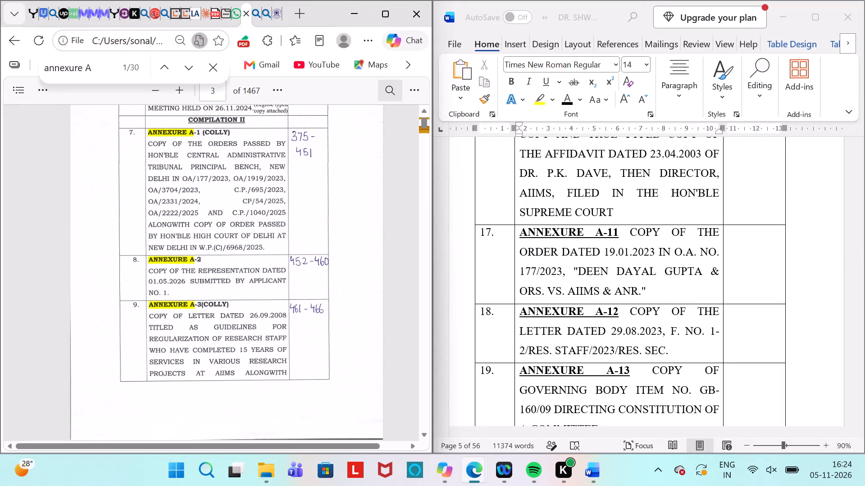
{"action": "scroll", "coordinate": [204, 254], "scroll_direction": "down", "scroll_amount": 2}
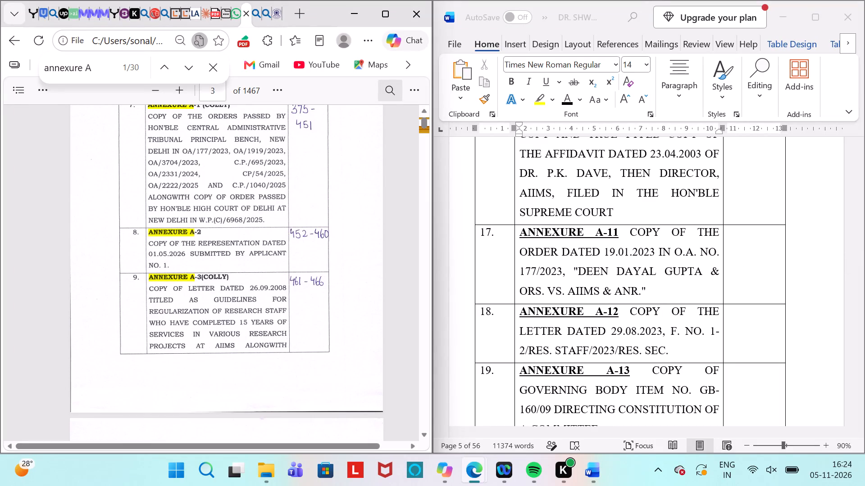
{"action": "scroll", "coordinate": [241, 211], "scroll_direction": "up", "scroll_amount": 2}
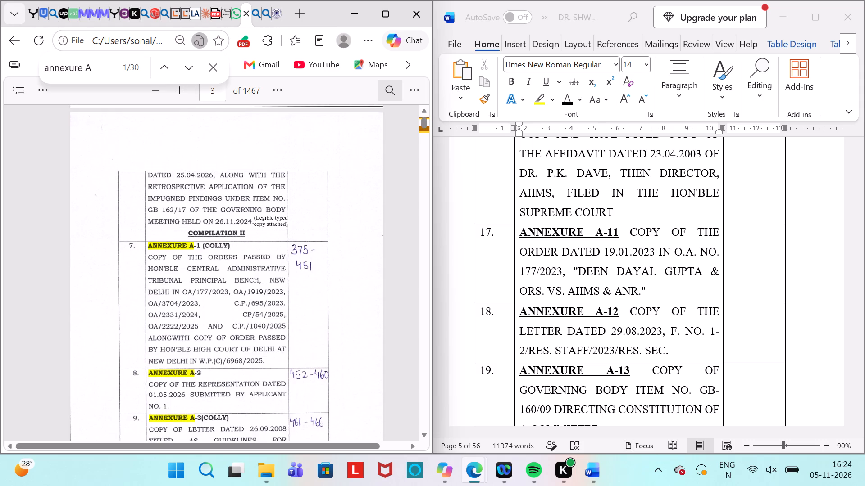
{"action": "scroll", "coordinate": [241, 211], "scroll_direction": "up", "scroll_amount": 3}
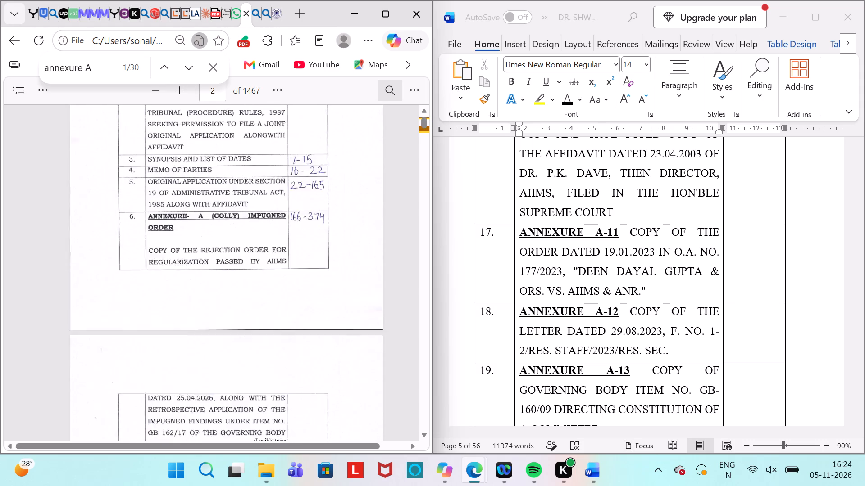
{"action": "scroll", "coordinate": [241, 211], "scroll_direction": "up", "scroll_amount": 2}
{"action": "scroll", "coordinate": [241, 211], "scroll_direction": "down", "scroll_amount": 3}
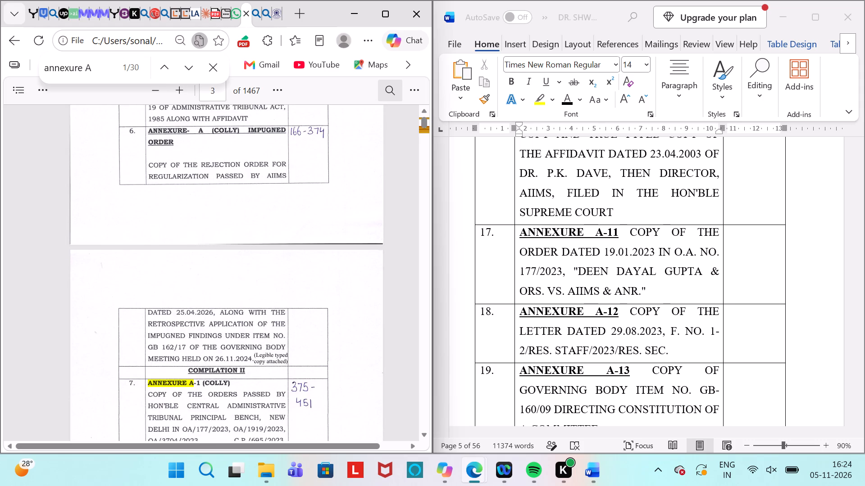
{"action": "scroll", "coordinate": [241, 211], "scroll_direction": "down", "scroll_amount": 2}
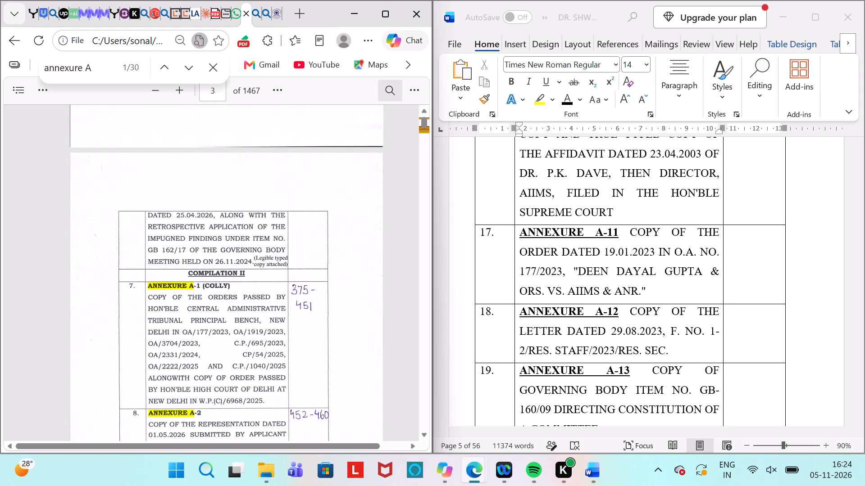
{"action": "scroll", "coordinate": [241, 211], "scroll_direction": "down", "scroll_amount": 2}
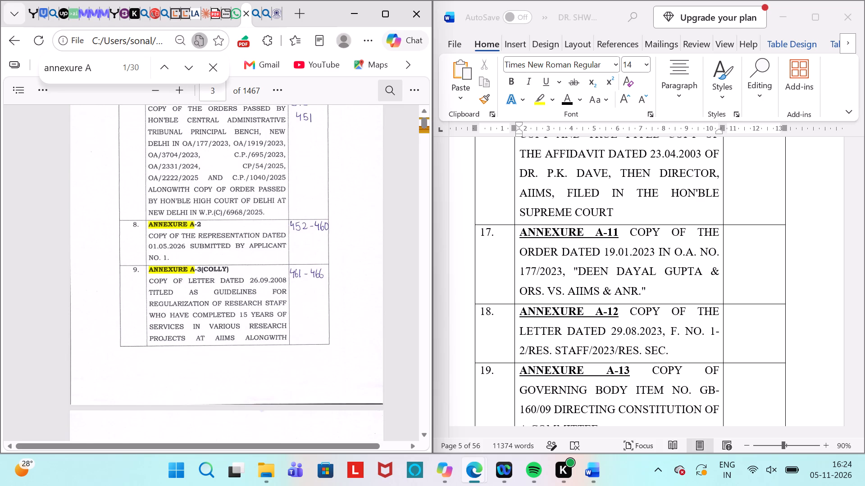
Examine the filing PDF's index entries from Annexure A-4 through Annexure A-15, the vakalatnama and the proof of service.
{"action": "scroll", "coordinate": [241, 211], "scroll_direction": "down", "scroll_amount": 2}
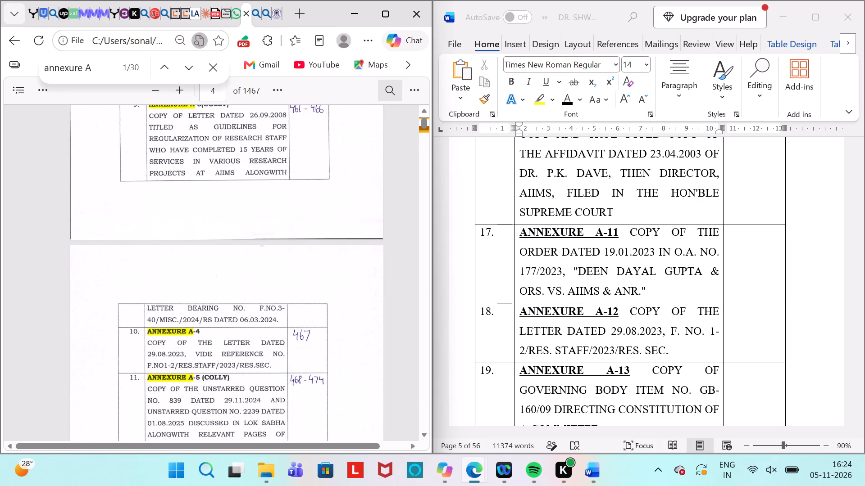
{"action": "scroll", "coordinate": [241, 211], "scroll_direction": "up", "scroll_amount": 1}
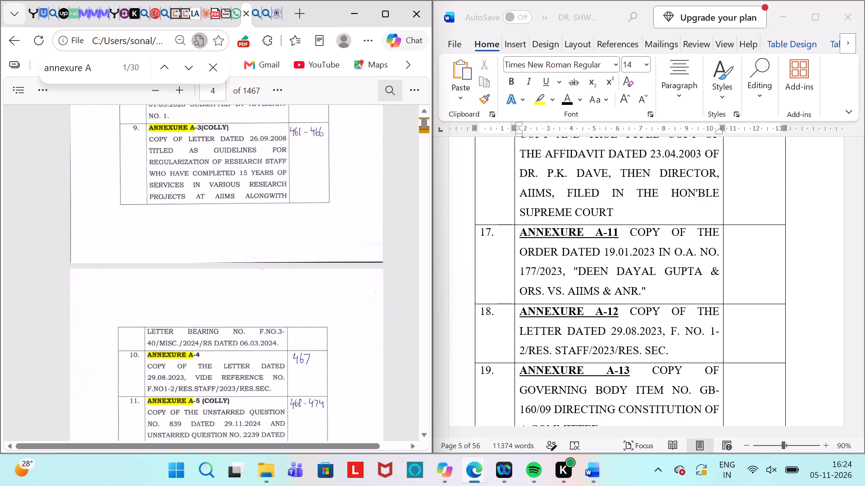
{"action": "scroll", "coordinate": [241, 211], "scroll_direction": "down", "scroll_amount": 1}
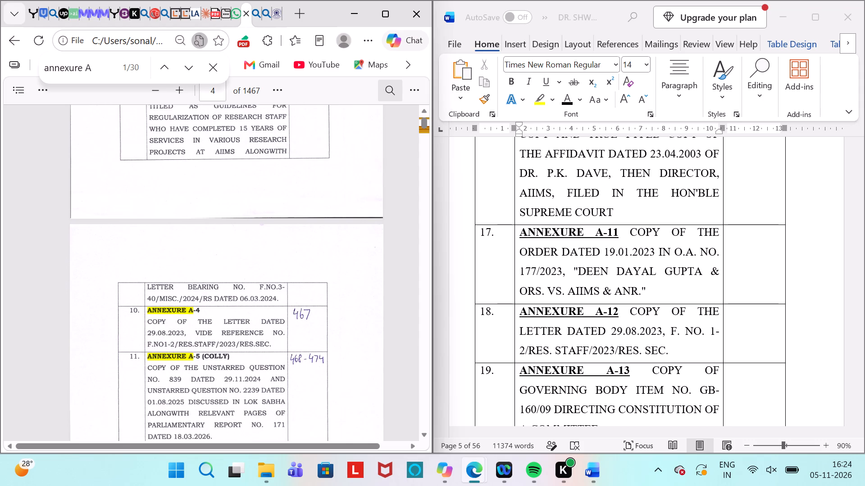
{"action": "scroll", "coordinate": [241, 211], "scroll_direction": "down", "scroll_amount": 4}
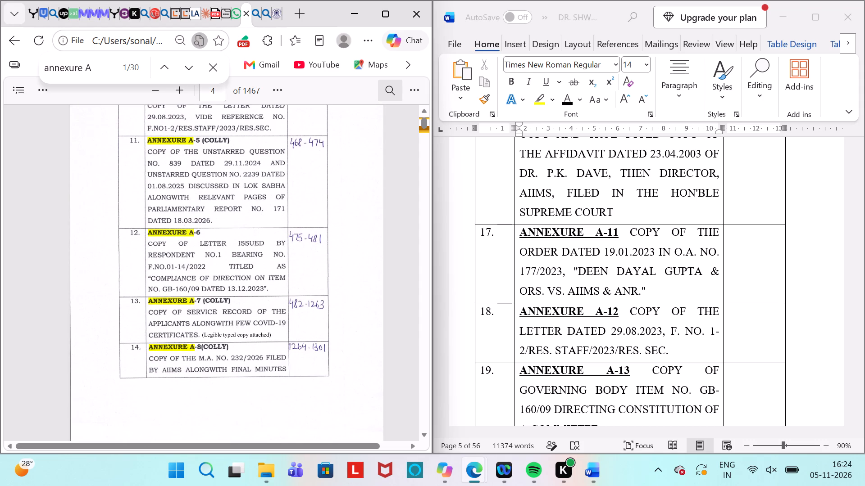
{"action": "scroll", "coordinate": [241, 211], "scroll_direction": "down", "scroll_amount": 2}
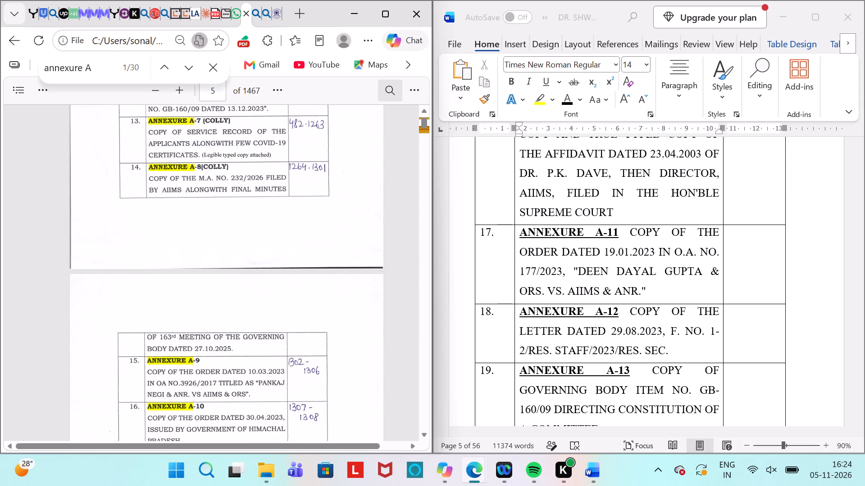
{"action": "scroll", "coordinate": [241, 211], "scroll_direction": "down", "scroll_amount": 1}
{"action": "scroll", "coordinate": [241, 211], "scroll_direction": "up", "scroll_amount": 1}
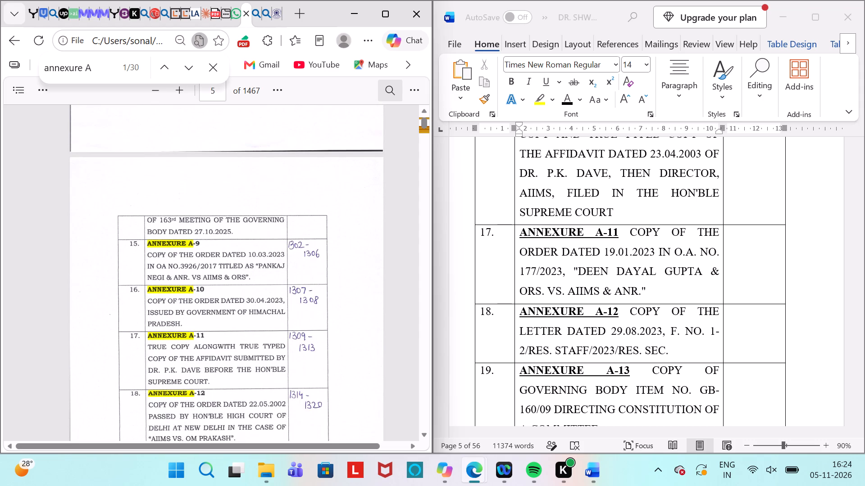
{"action": "scroll", "coordinate": [241, 211], "scroll_direction": "up", "scroll_amount": 2}
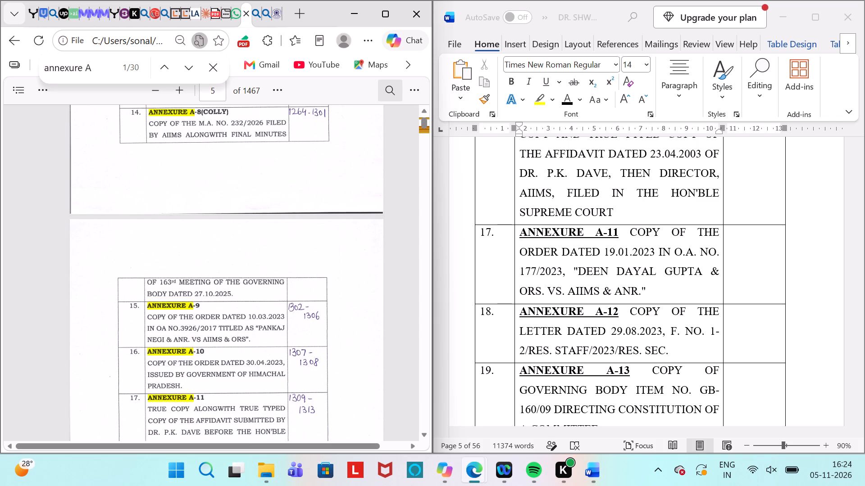
{"action": "scroll", "coordinate": [241, 211], "scroll_direction": "down", "scroll_amount": 3}
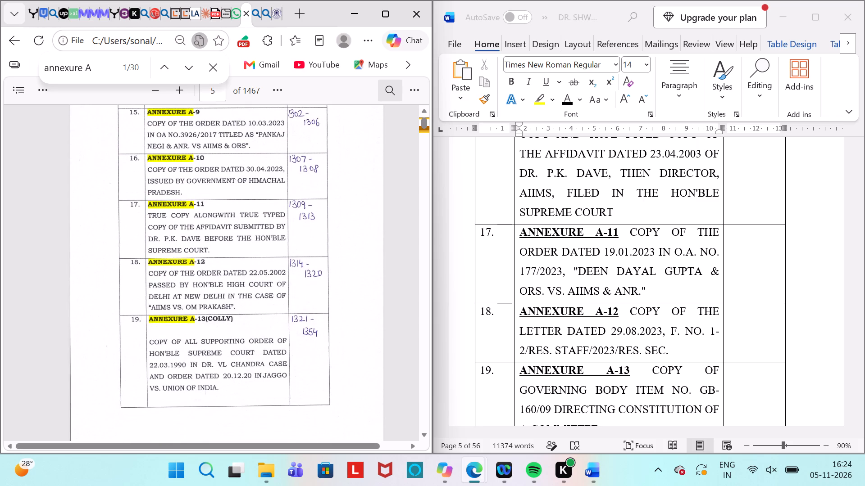
{"action": "scroll", "coordinate": [241, 211], "scroll_direction": "down", "scroll_amount": 3}
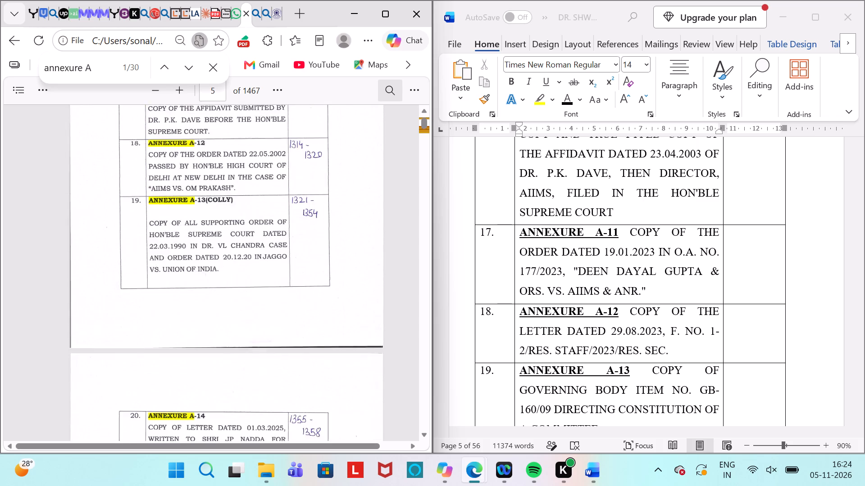
{"action": "scroll", "coordinate": [241, 211], "scroll_direction": "down", "scroll_amount": 3}
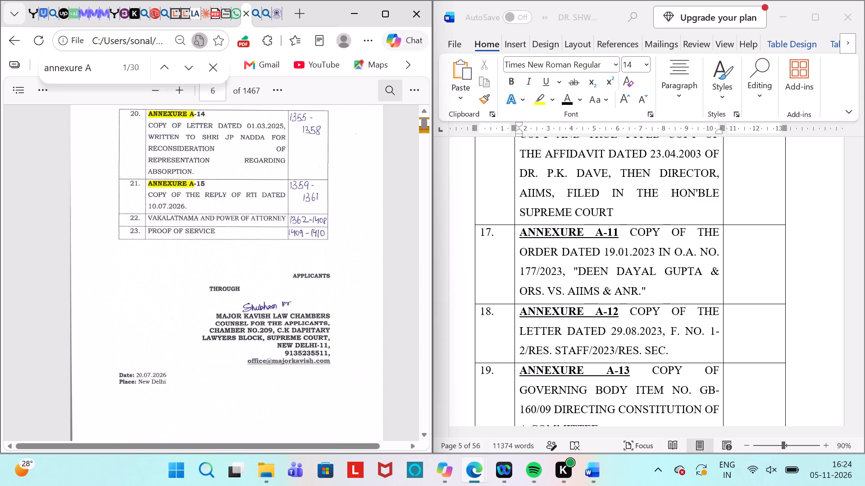
{"action": "scroll", "coordinate": [241, 211], "scroll_direction": "up", "scroll_amount": 8}
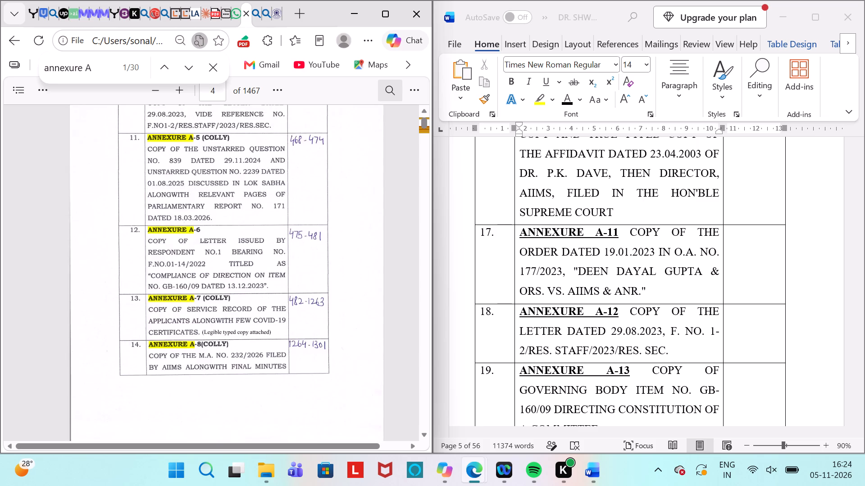
{"action": "scroll", "coordinate": [241, 211], "scroll_direction": "up", "scroll_amount": 2}
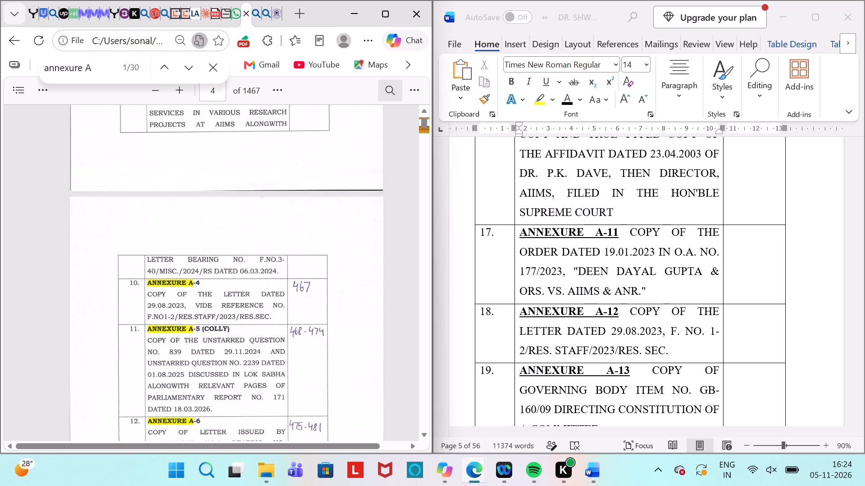
Cut the entire Annexure A-9 (COLLY) entry on supporting court orders, heading included, from row 15 of the Word index.
{"action": "scroll", "coordinate": [555, 211], "scroll_direction": "up", "scroll_amount": 1}
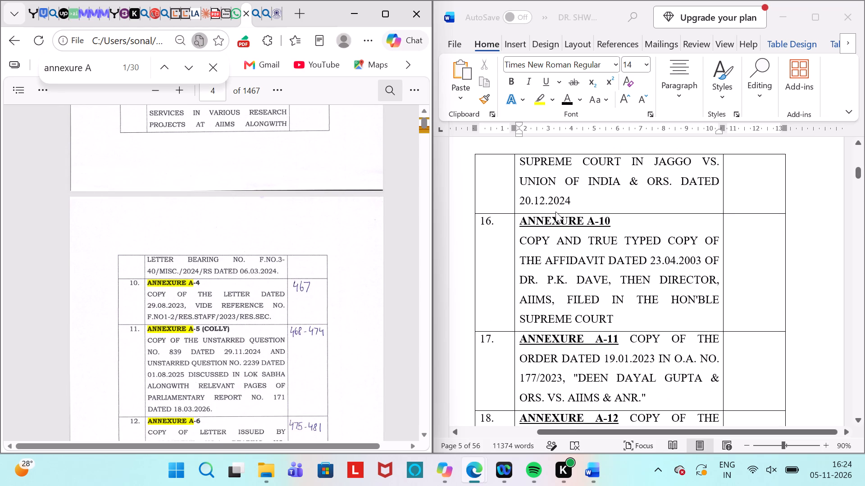
{"action": "scroll", "coordinate": [555, 211], "scroll_direction": "down", "scroll_amount": 2}
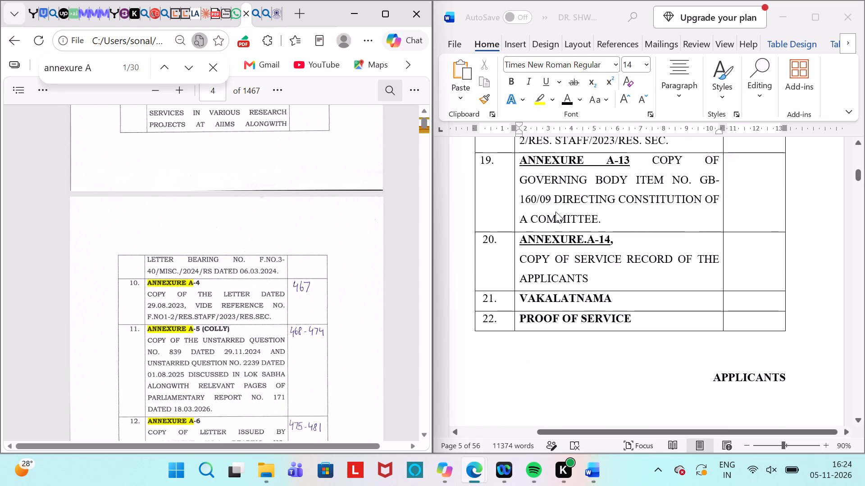
{"action": "scroll", "coordinate": [555, 211], "scroll_direction": "down", "scroll_amount": 1}
{"action": "scroll", "coordinate": [555, 211], "scroll_direction": "up", "scroll_amount": 3}
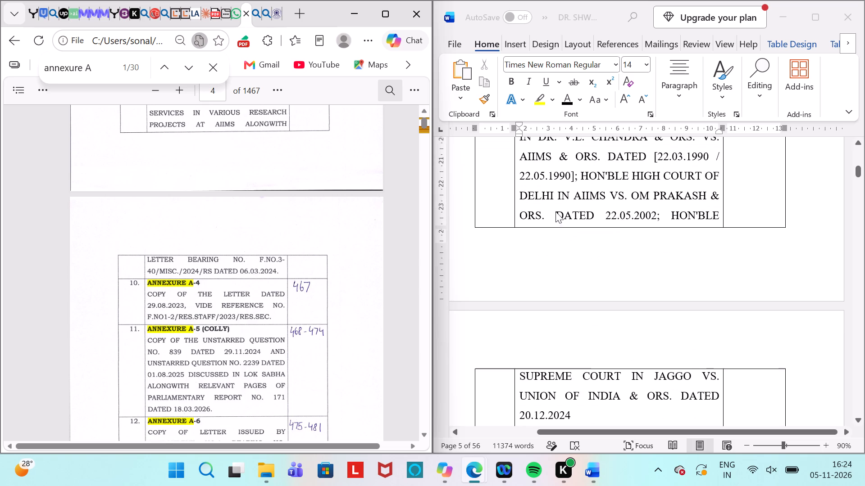
{"action": "scroll", "coordinate": [555, 211], "scroll_direction": "up", "scroll_amount": 3}
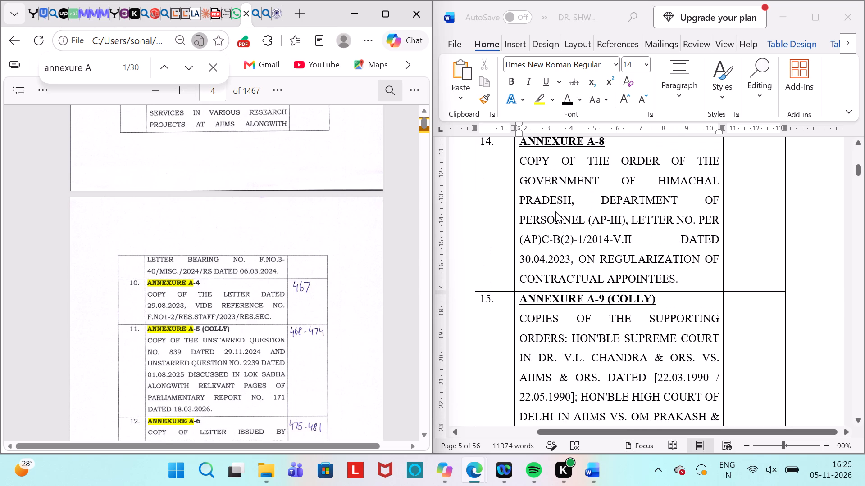
{"action": "scroll", "coordinate": [555, 211], "scroll_direction": "down", "scroll_amount": 1}
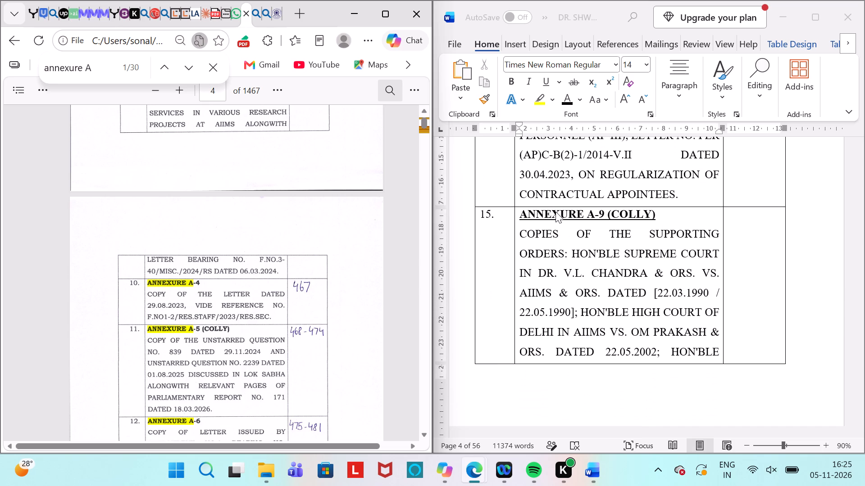
{"action": "left_click", "coordinate": [555, 211]}
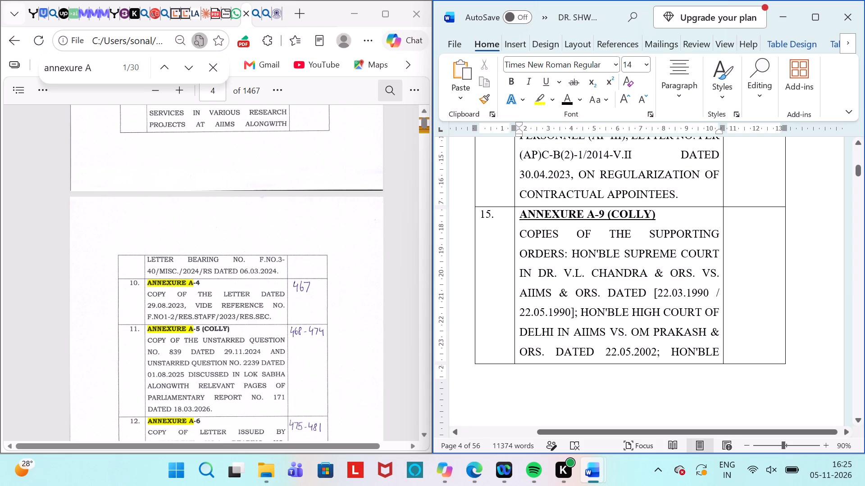
{"action": "left_click", "coordinate": [575, 312]}
{"action": "left_click_drag", "start_coordinate": [575, 312], "coordinate": [630, 330]}
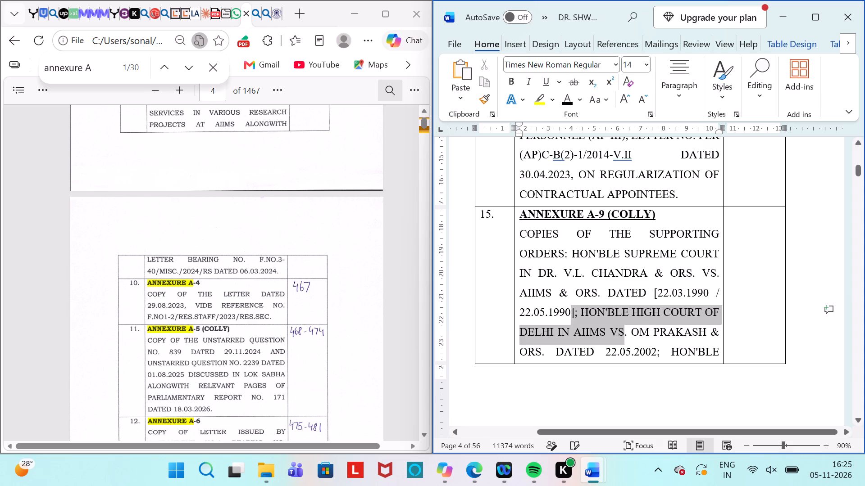
{"action": "left_click_drag", "start_coordinate": [630, 330], "coordinate": [659, 399]}
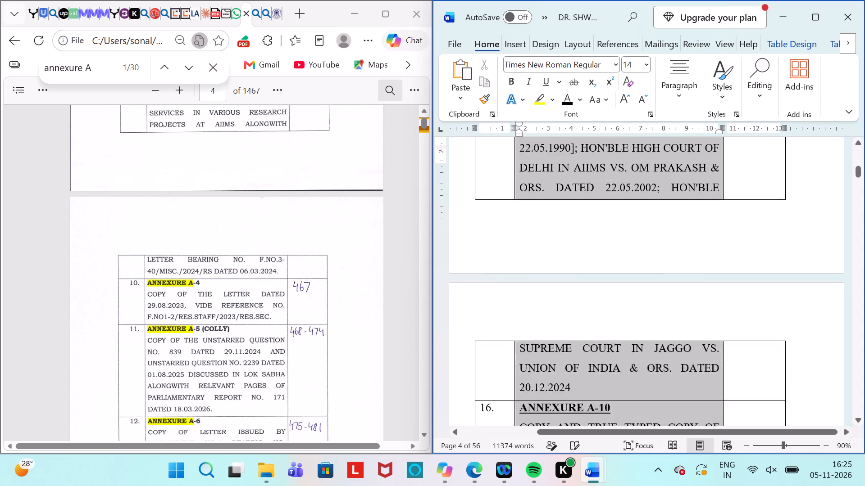
{"action": "left_click_drag", "start_coordinate": [659, 399], "coordinate": [603, 324]}
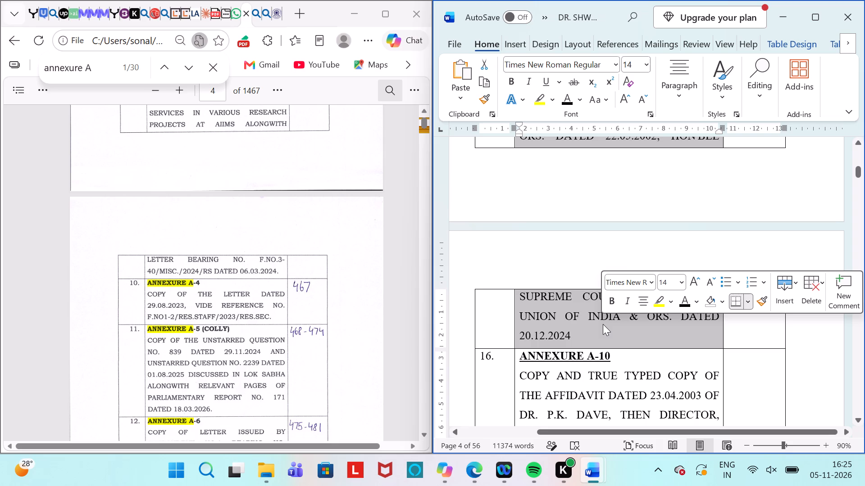
{"action": "key", "text": "ctrl+x"}
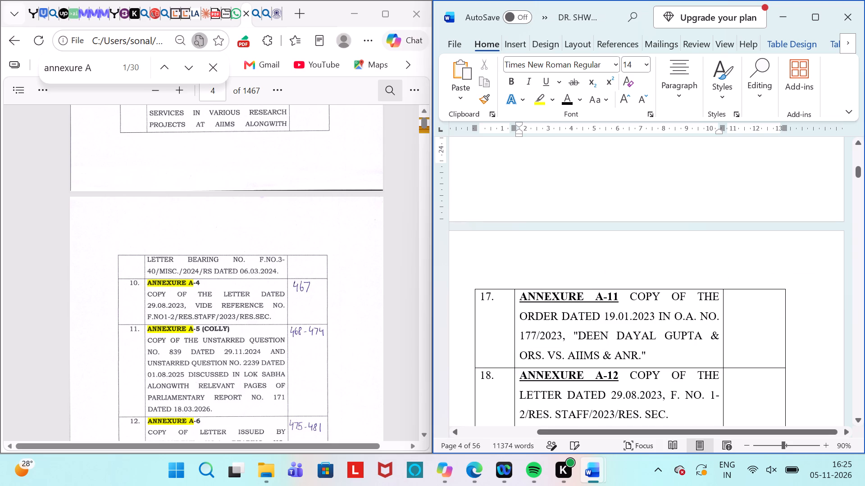
Add a full stop after "SUPREME COURT" at the end of the Annexure A-10 entry in the index.
{"action": "scroll", "coordinate": [603, 324], "scroll_direction": "up", "scroll_amount": 1}
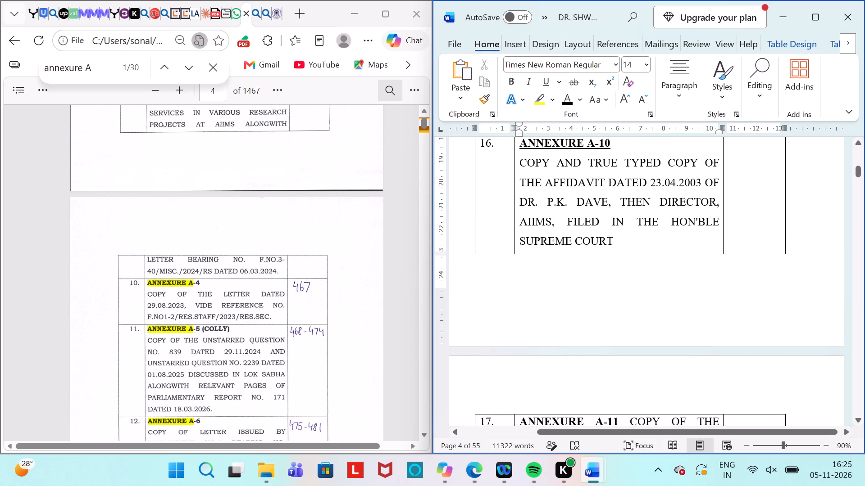
{"action": "left_click", "coordinate": [616, 239]}
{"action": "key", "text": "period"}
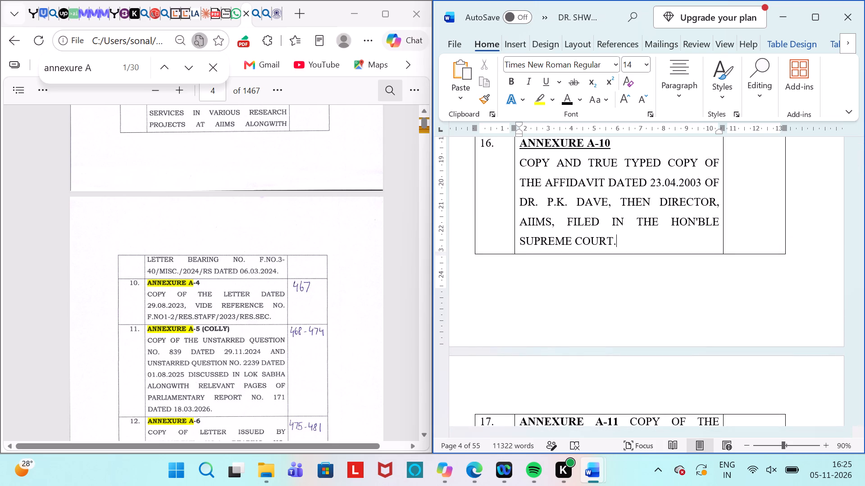
Examine the Word index entries from the emptied row 15 through Annexure A-14.
{"action": "scroll", "coordinate": [616, 239], "scroll_direction": "down", "scroll_amount": 1}
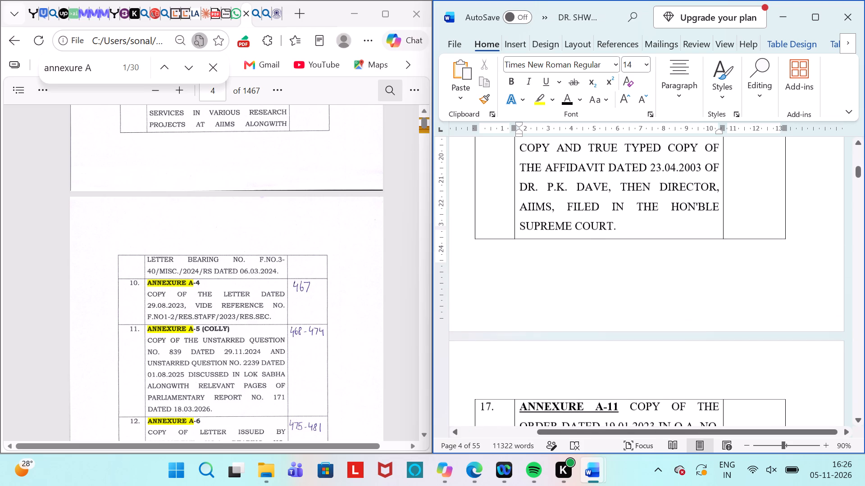
{"action": "scroll", "coordinate": [616, 239], "scroll_direction": "down", "scroll_amount": 1}
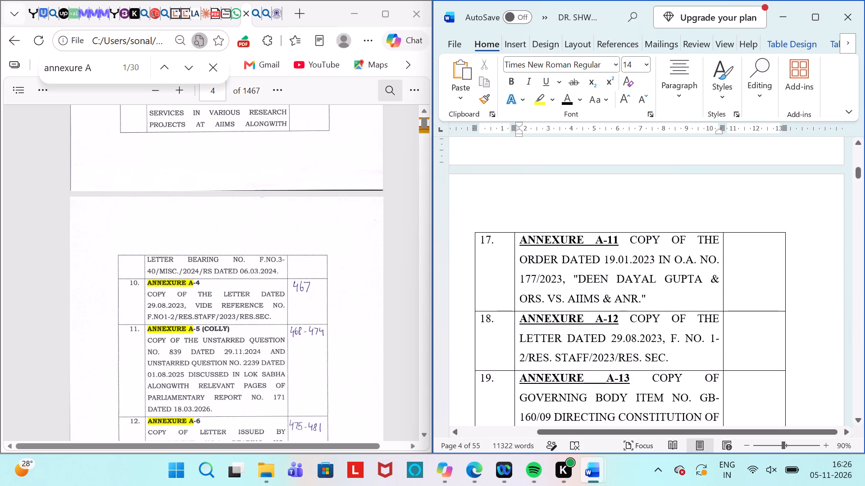
{"action": "scroll", "coordinate": [616, 239], "scroll_direction": "up", "scroll_amount": 2}
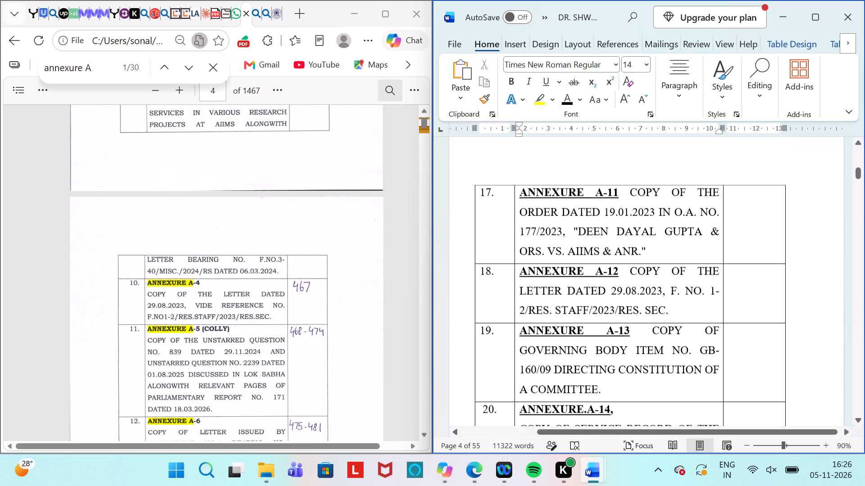
{"action": "scroll", "coordinate": [616, 239], "scroll_direction": "up", "scroll_amount": 3}
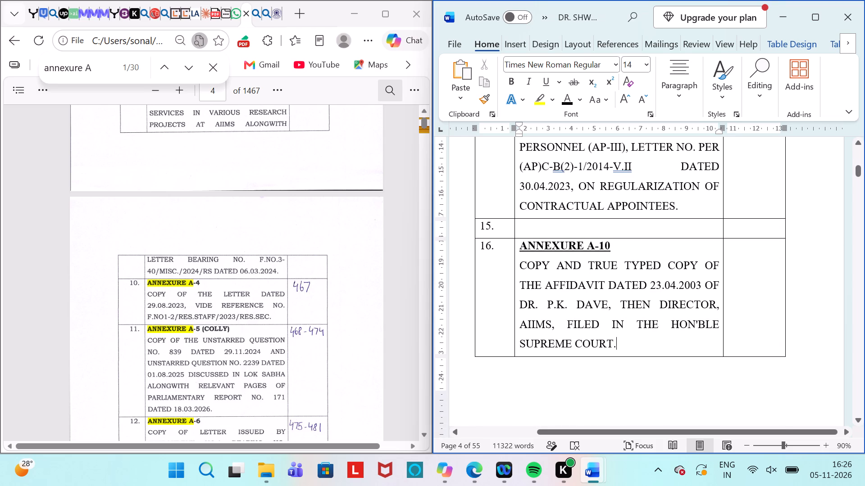
{"action": "left_click", "coordinate": [547, 223]}
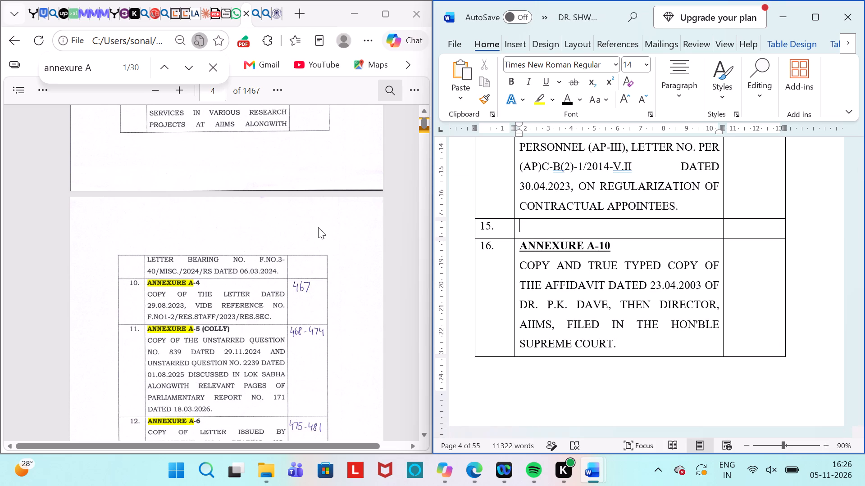
Examine the filing PDF's index from Annexure A-1 (Colly) to the proof of service for the entry matching the emptied row 15.
{"action": "scroll", "coordinate": [318, 227], "scroll_direction": "down", "scroll_amount": 2}
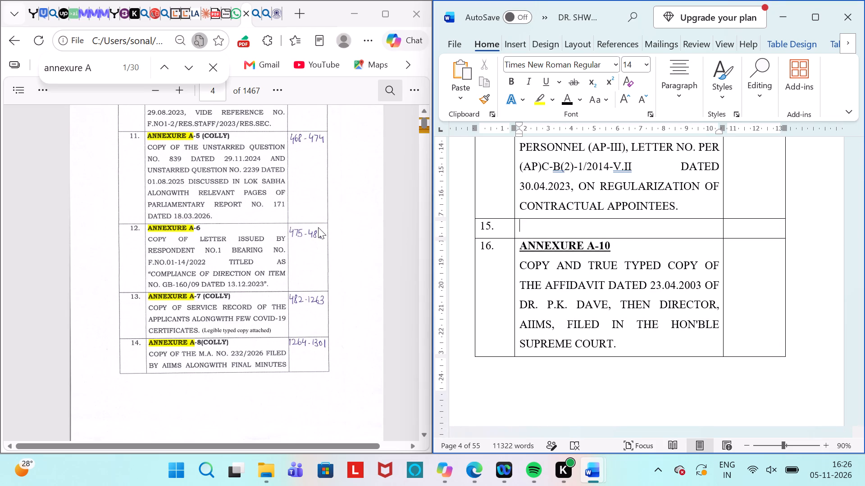
{"action": "scroll", "coordinate": [318, 227], "scroll_direction": "down", "scroll_amount": 3}
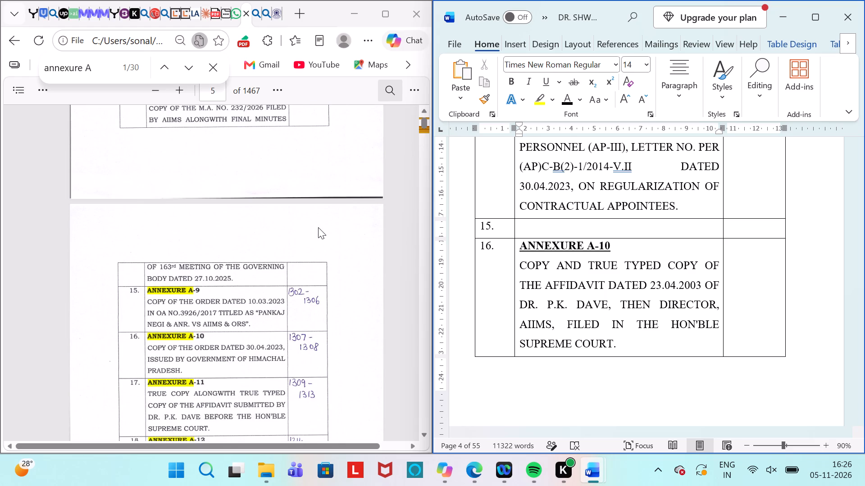
{"action": "scroll", "coordinate": [318, 227], "scroll_direction": "down", "scroll_amount": 2}
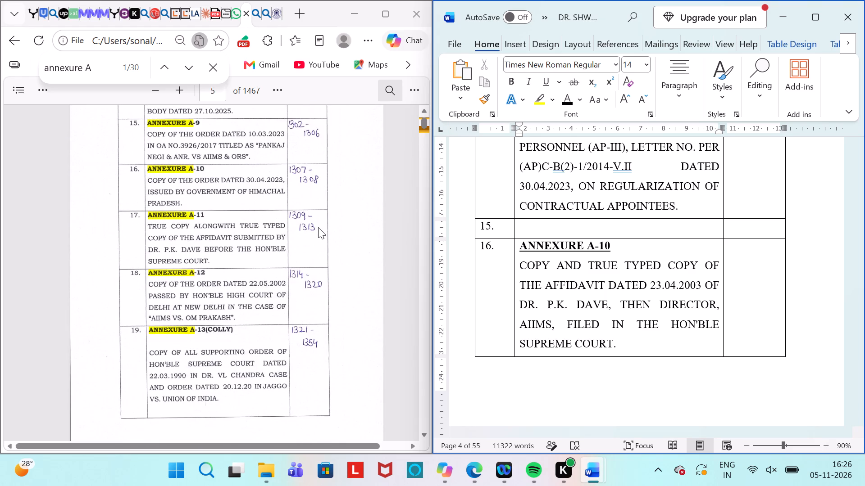
{"action": "scroll", "coordinate": [318, 227], "scroll_direction": "down", "scroll_amount": 4}
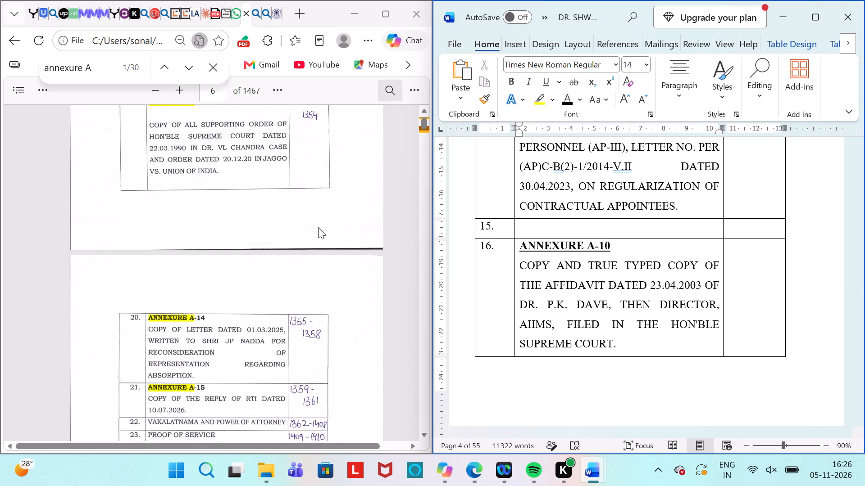
{"action": "scroll", "coordinate": [318, 227], "scroll_direction": "down", "scroll_amount": 1}
{"action": "scroll", "coordinate": [318, 227], "scroll_direction": "up", "scroll_amount": 6}
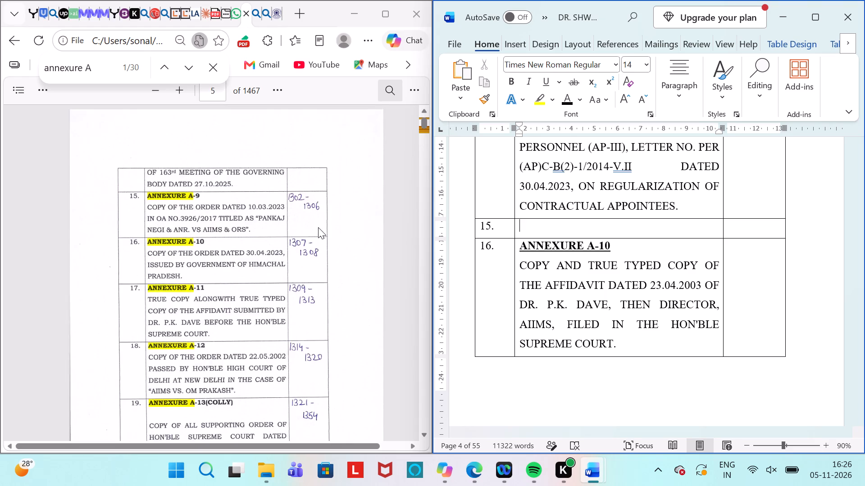
{"action": "scroll", "coordinate": [318, 227], "scroll_direction": "up", "scroll_amount": 2}
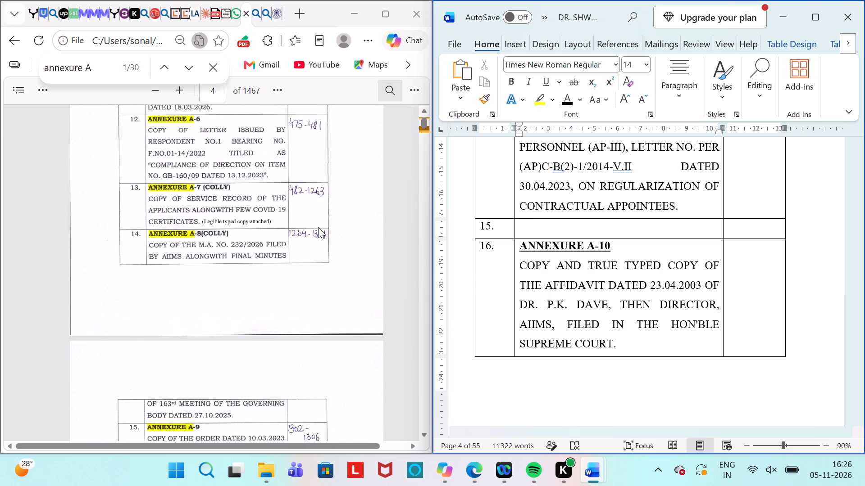
{"action": "scroll", "coordinate": [318, 227], "scroll_direction": "up", "scroll_amount": 1}
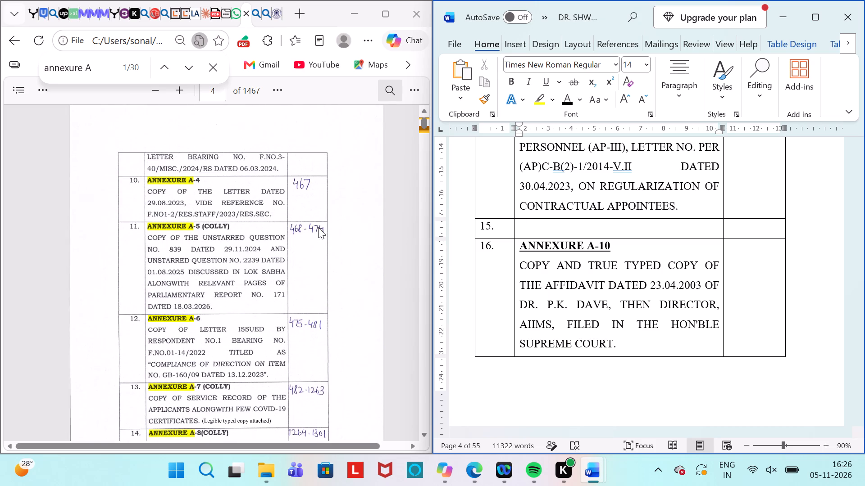
{"action": "scroll", "coordinate": [318, 227], "scroll_direction": "up", "scroll_amount": 4}
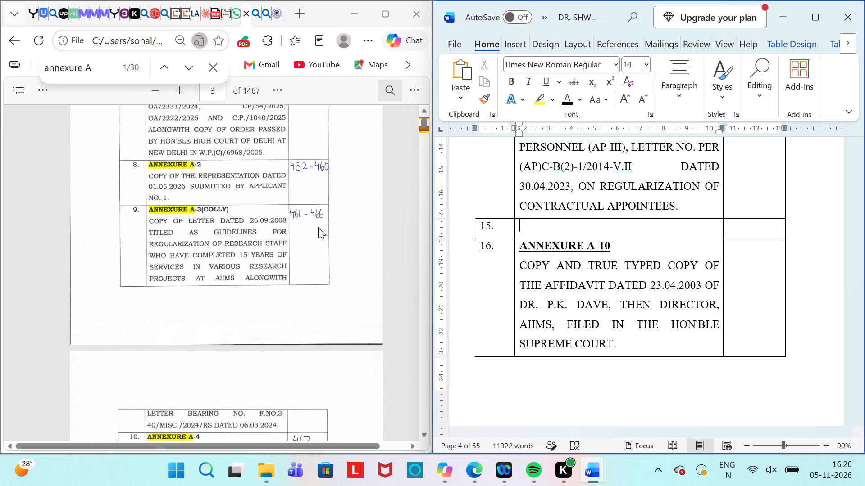
{"action": "scroll", "coordinate": [318, 227], "scroll_direction": "up", "scroll_amount": 2}
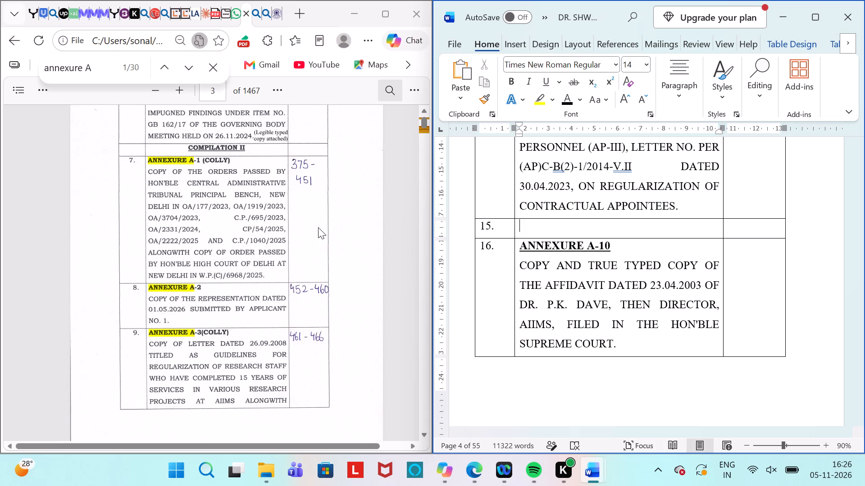
{"action": "scroll", "coordinate": [318, 227], "scroll_direction": "up", "scroll_amount": 1}
{"action": "scroll", "coordinate": [318, 227], "scroll_direction": "down", "scroll_amount": 3}
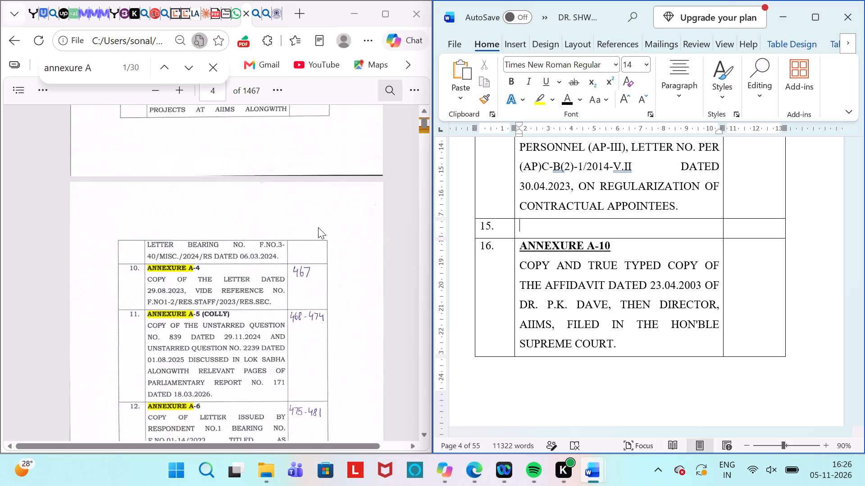
{"action": "scroll", "coordinate": [318, 227], "scroll_direction": "down", "scroll_amount": 10}
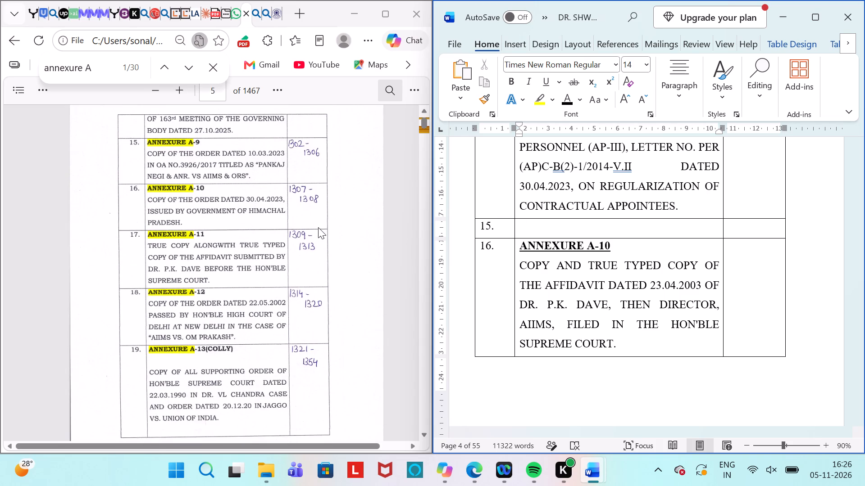
{"action": "scroll", "coordinate": [318, 227], "scroll_direction": "down", "scroll_amount": 2}
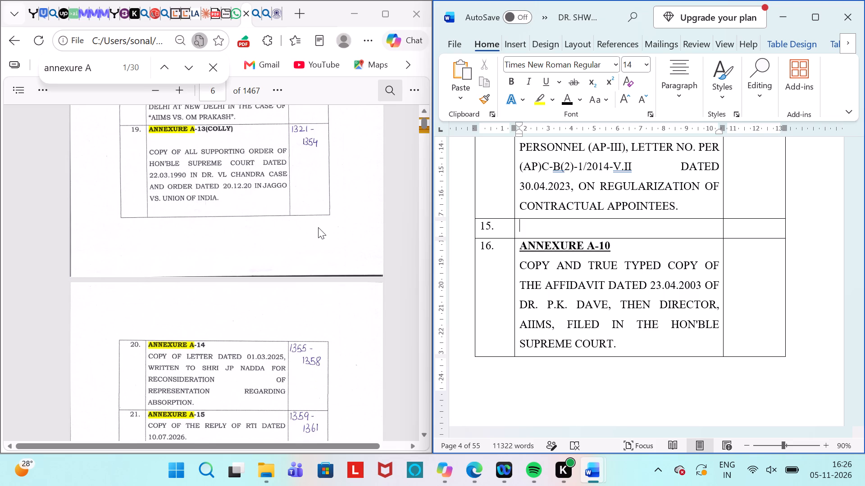
{"action": "scroll", "coordinate": [318, 227], "scroll_direction": "down", "scroll_amount": 1}
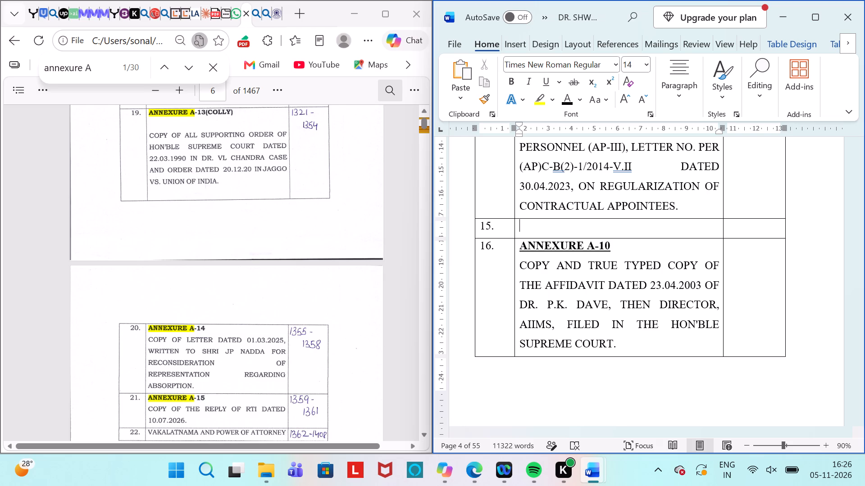
{"action": "left_click_drag", "start_coordinate": [150, 132], "coordinate": [164, 144]}
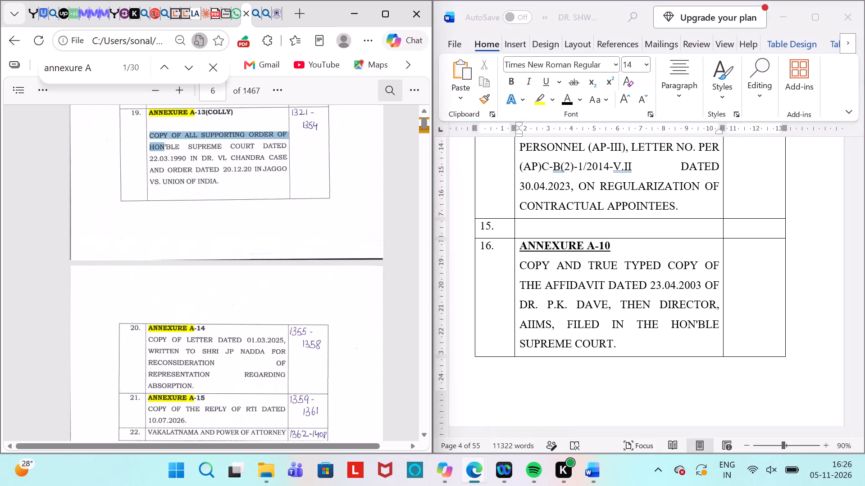
{"action": "left_click_drag", "start_coordinate": [164, 144], "coordinate": [277, 155]}
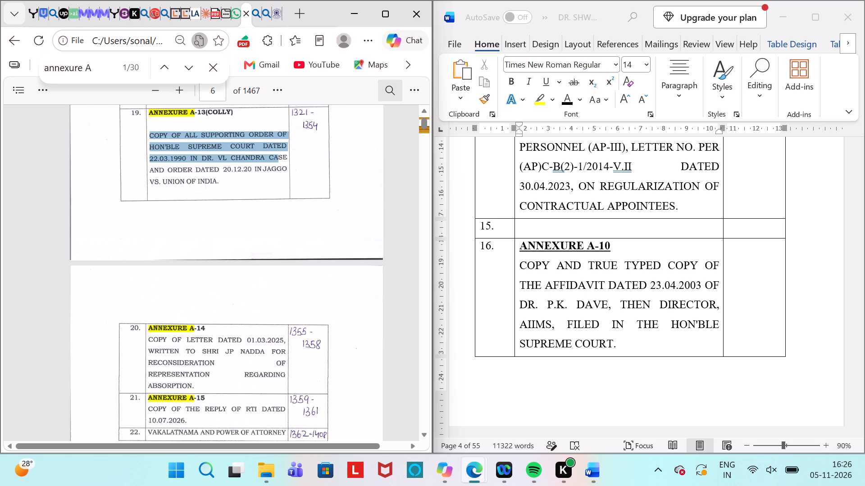
{"action": "left_click_drag", "start_coordinate": [277, 155], "coordinate": [286, 155]}
{"action": "left_click_drag", "start_coordinate": [286, 155], "coordinate": [287, 155]}
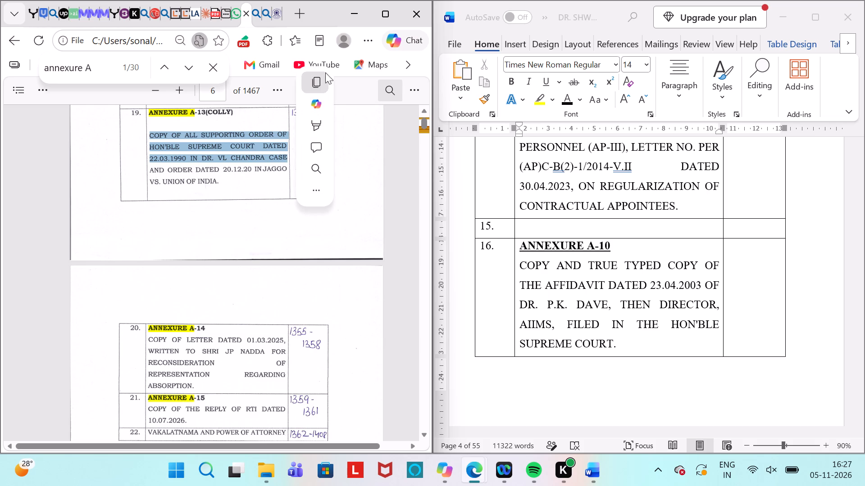
{"action": "left_click", "coordinate": [322, 81]}
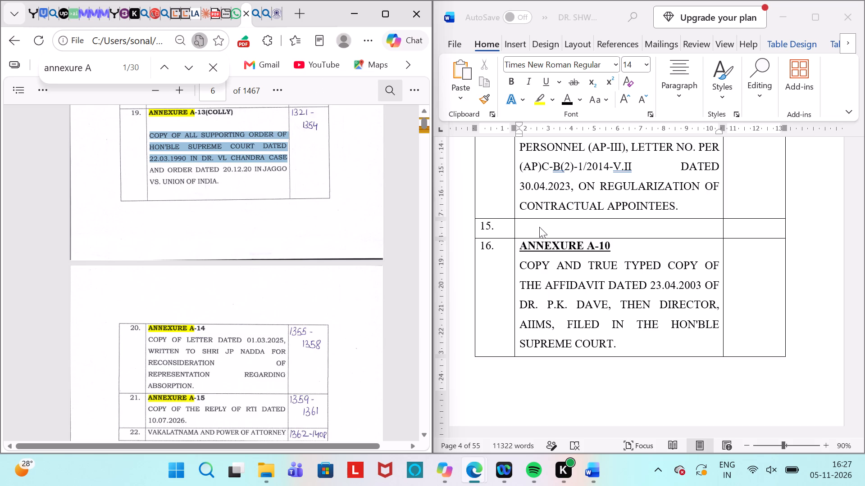
Enter "ANNEXURE. A-9," in the description cell of row 15 of the Word index, with the label before the comma bold and underlined.
{"action": "left_click", "coordinate": [538, 225]}
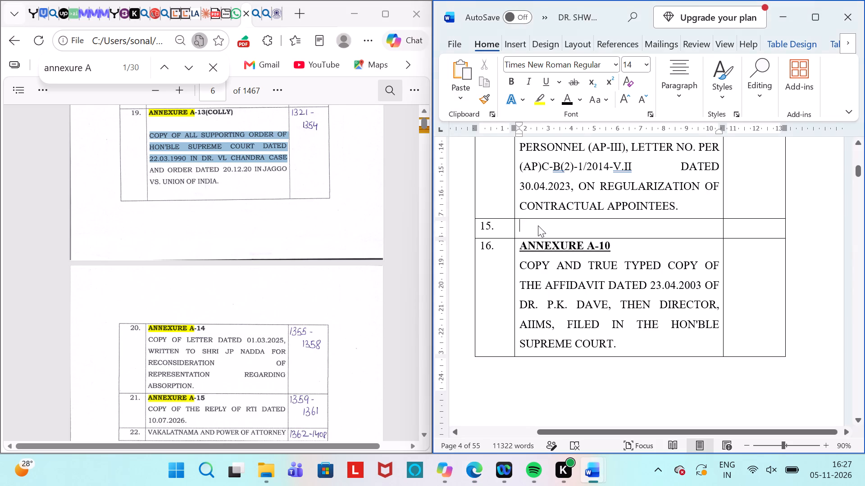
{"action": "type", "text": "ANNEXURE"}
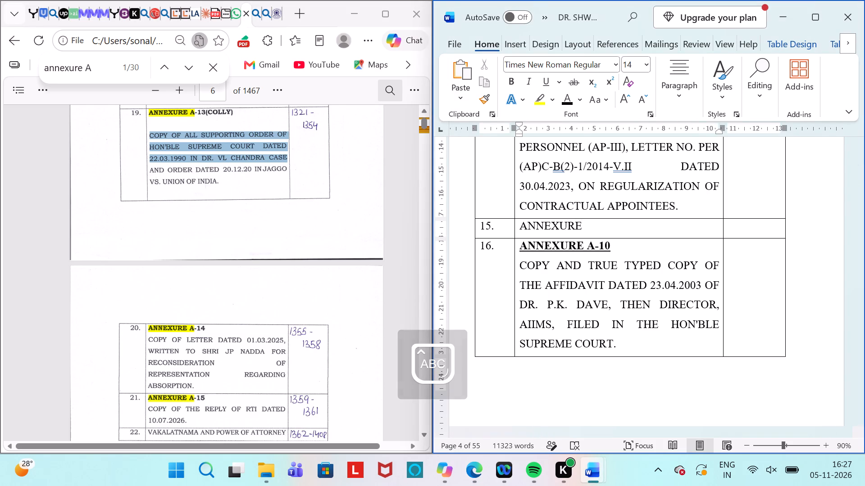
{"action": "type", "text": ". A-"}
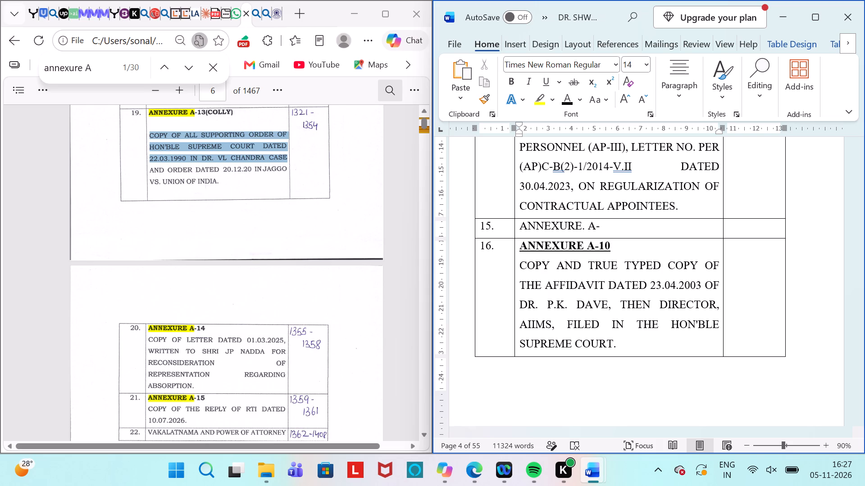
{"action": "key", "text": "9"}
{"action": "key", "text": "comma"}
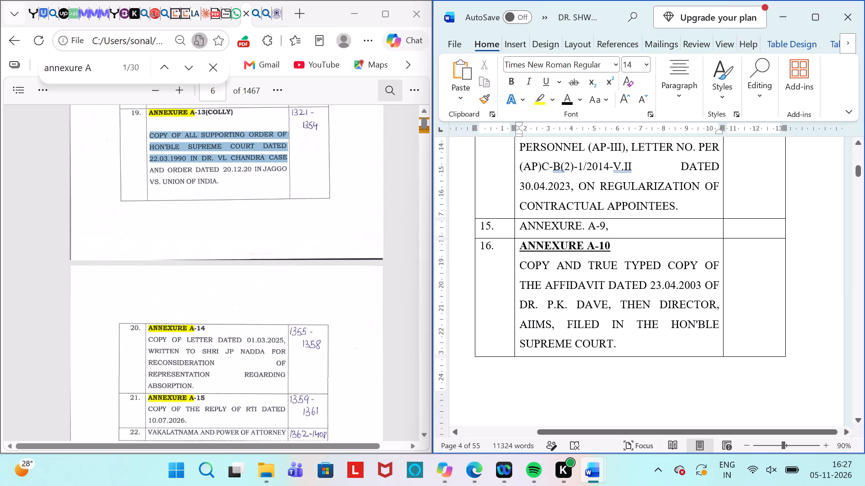
{"action": "left_click_drag", "start_coordinate": [520, 224], "coordinate": [555, 225]}
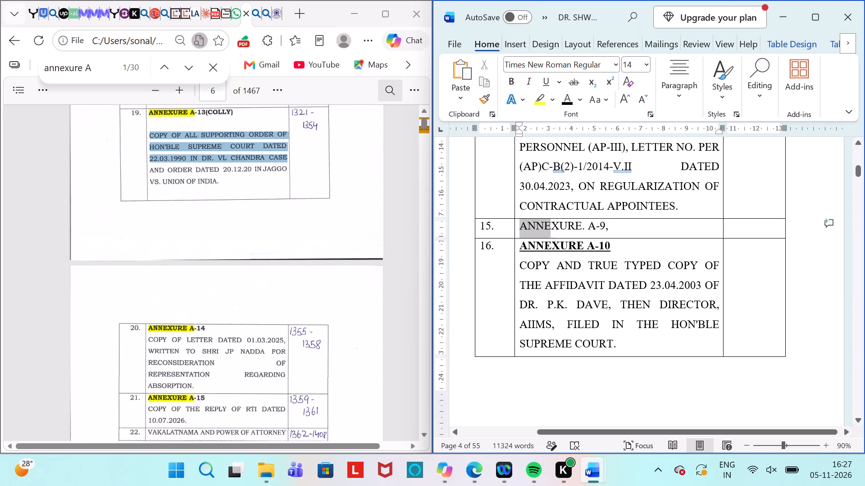
{"action": "left_click_drag", "start_coordinate": [555, 225], "coordinate": [605, 224]}
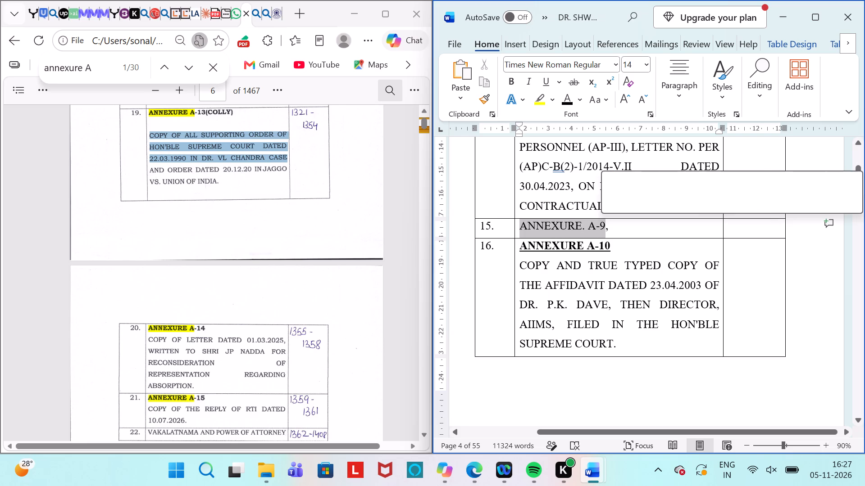
{"action": "left_click", "coordinate": [510, 81]}
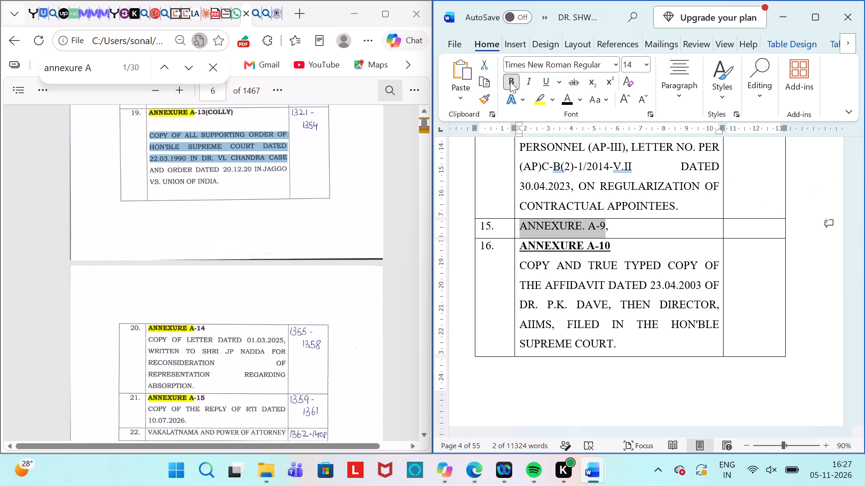
{"action": "left_click", "coordinate": [546, 81]}
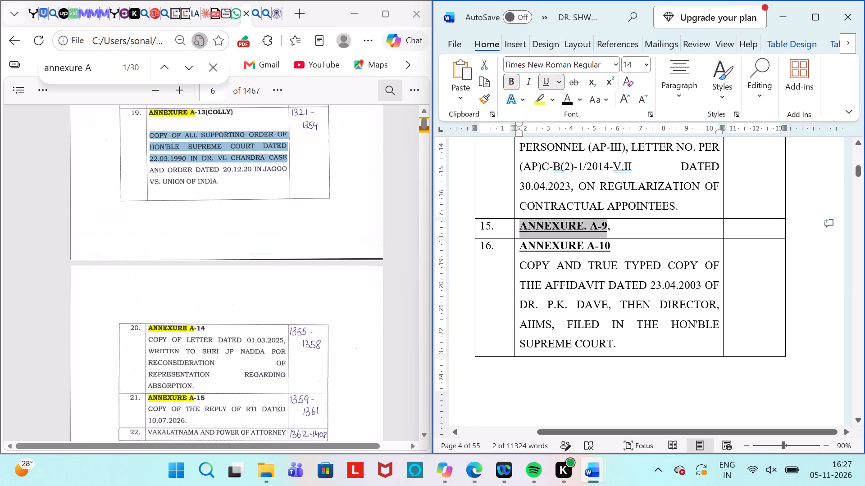
Paste the copied description of the Supreme Court order dated 22.03.1990 after the Annexure A-9 heading, separated by a space.
{"action": "left_click", "coordinate": [656, 230]}
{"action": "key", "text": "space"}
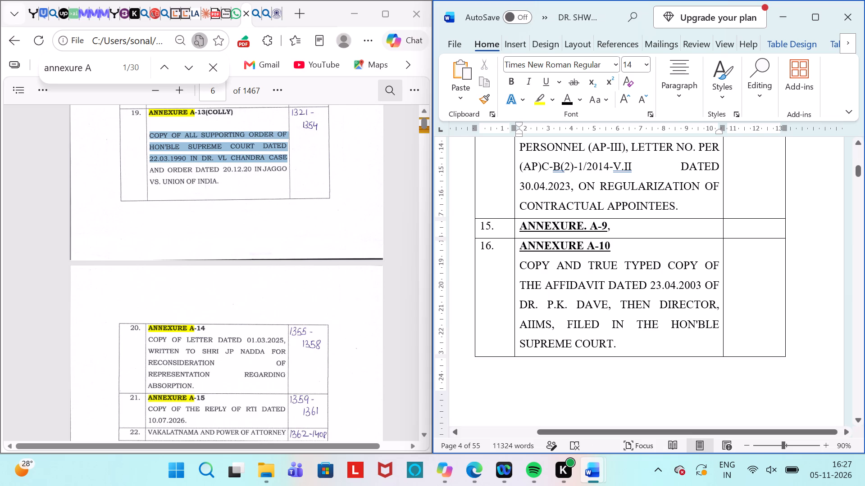
{"action": "key", "text": "ctrl+v"}
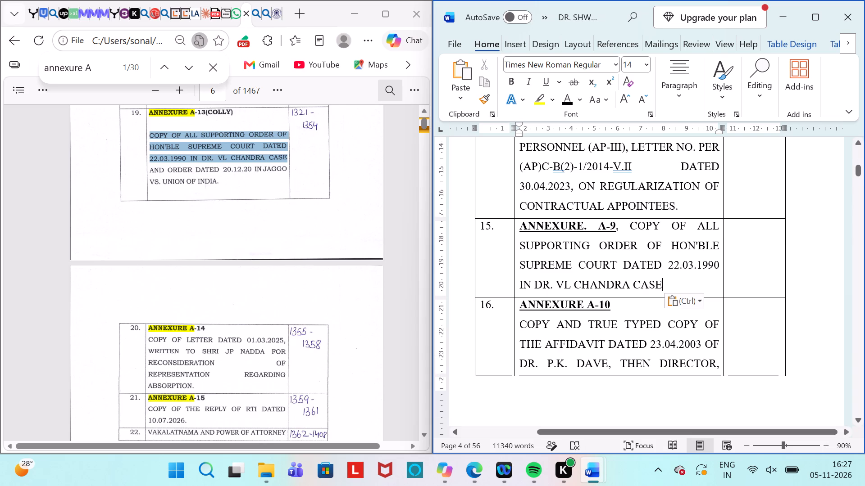
{"action": "scroll", "coordinate": [642, 250], "scroll_direction": "up", "scroll_amount": 1}
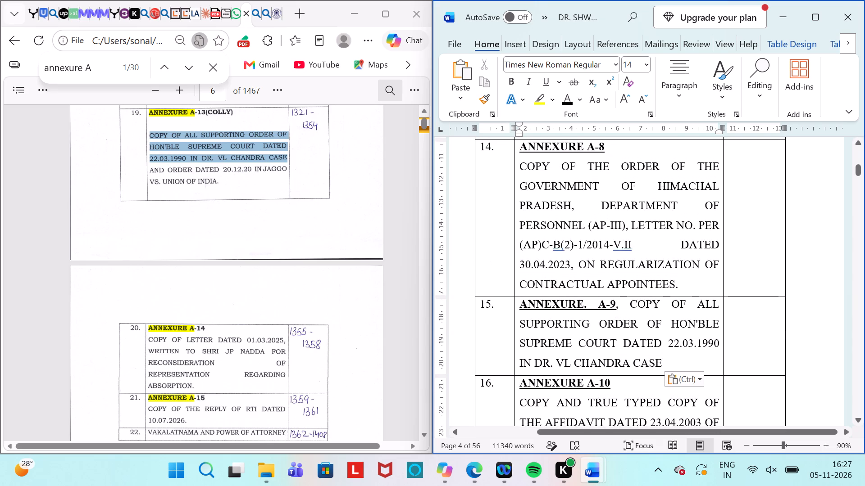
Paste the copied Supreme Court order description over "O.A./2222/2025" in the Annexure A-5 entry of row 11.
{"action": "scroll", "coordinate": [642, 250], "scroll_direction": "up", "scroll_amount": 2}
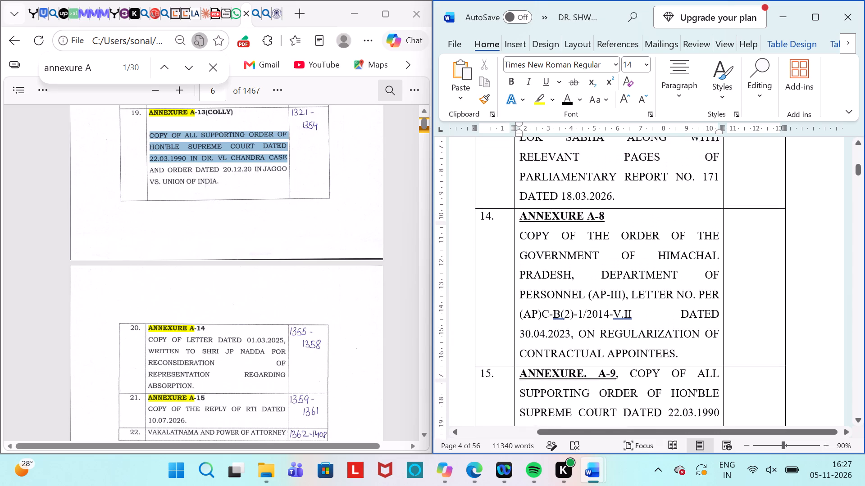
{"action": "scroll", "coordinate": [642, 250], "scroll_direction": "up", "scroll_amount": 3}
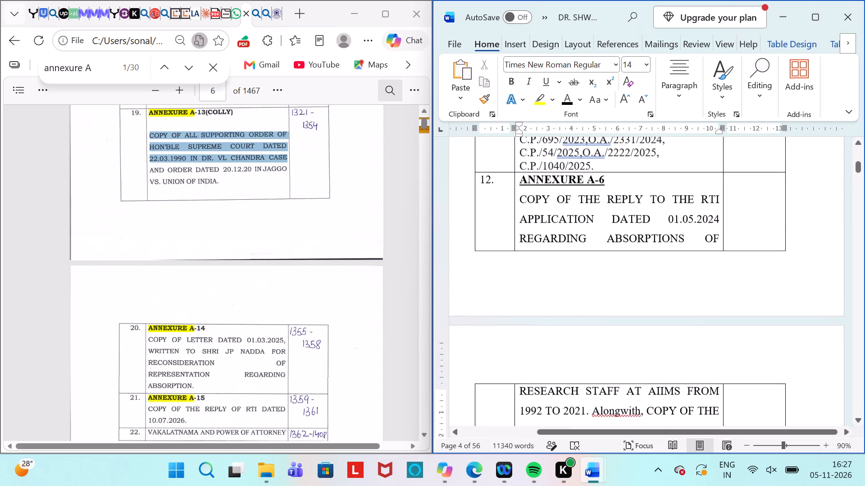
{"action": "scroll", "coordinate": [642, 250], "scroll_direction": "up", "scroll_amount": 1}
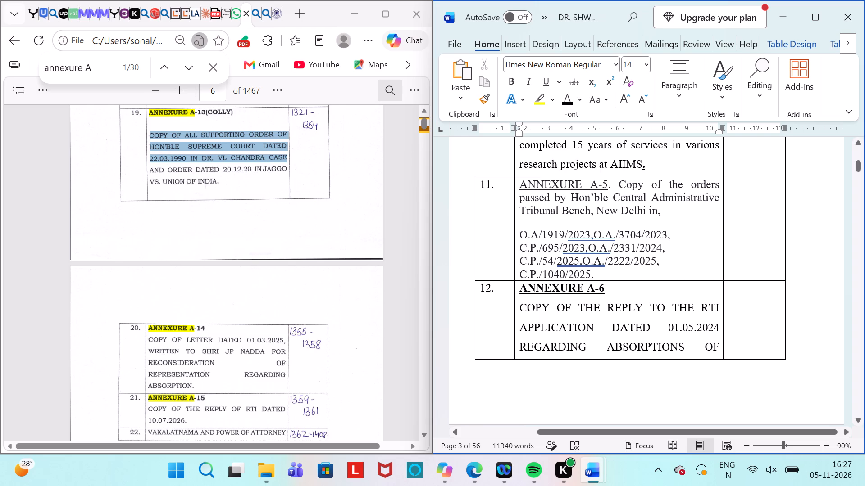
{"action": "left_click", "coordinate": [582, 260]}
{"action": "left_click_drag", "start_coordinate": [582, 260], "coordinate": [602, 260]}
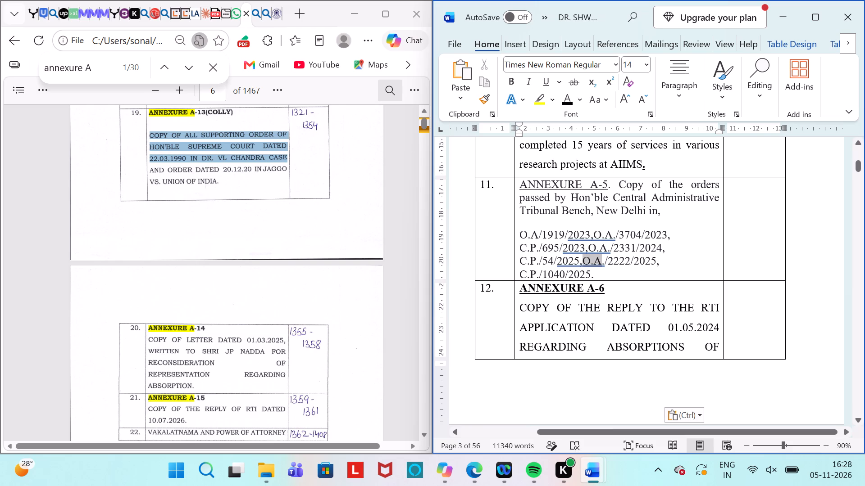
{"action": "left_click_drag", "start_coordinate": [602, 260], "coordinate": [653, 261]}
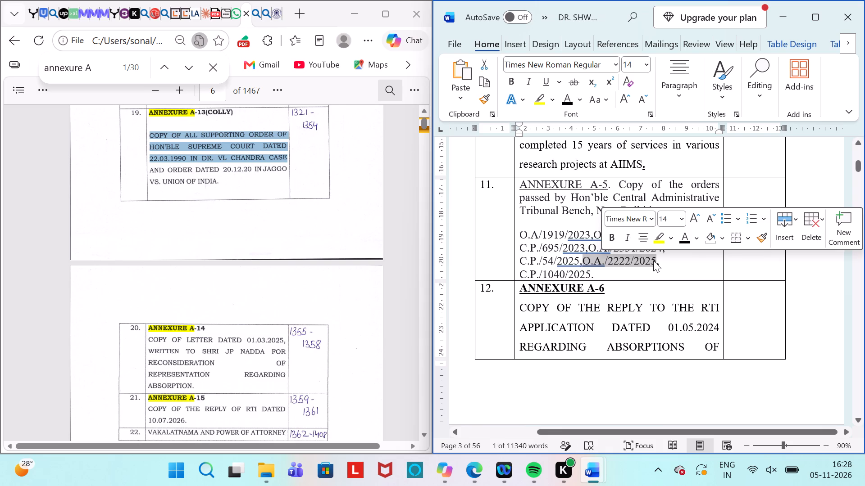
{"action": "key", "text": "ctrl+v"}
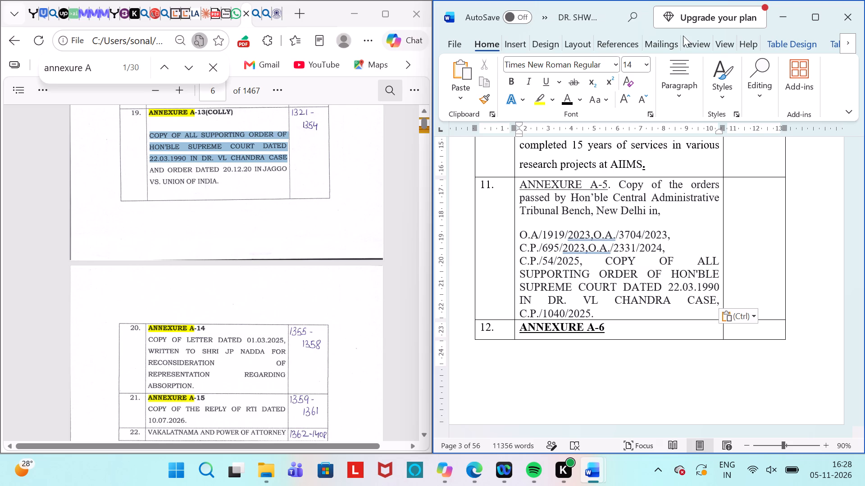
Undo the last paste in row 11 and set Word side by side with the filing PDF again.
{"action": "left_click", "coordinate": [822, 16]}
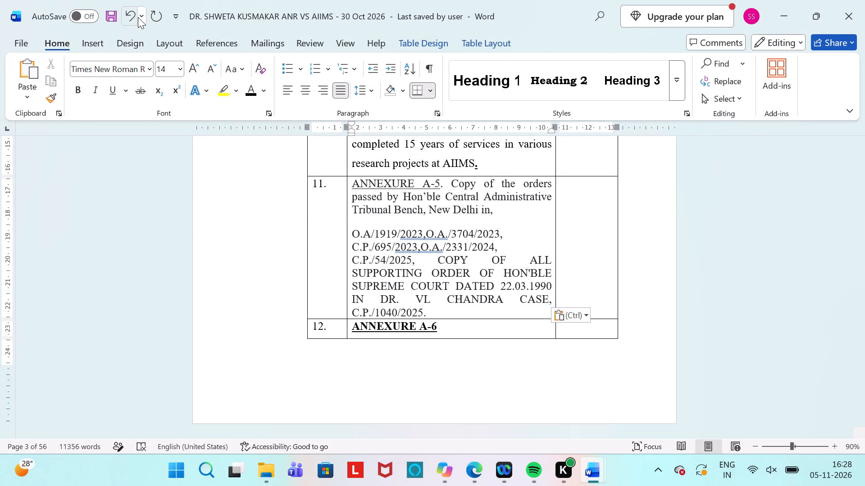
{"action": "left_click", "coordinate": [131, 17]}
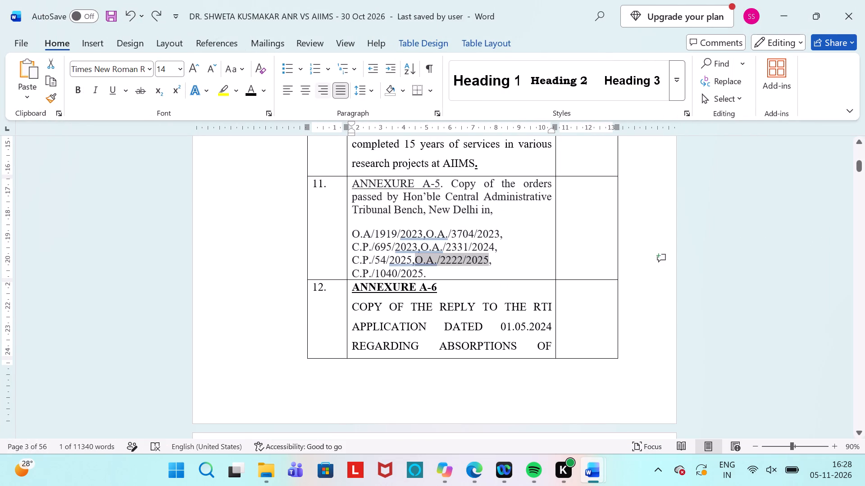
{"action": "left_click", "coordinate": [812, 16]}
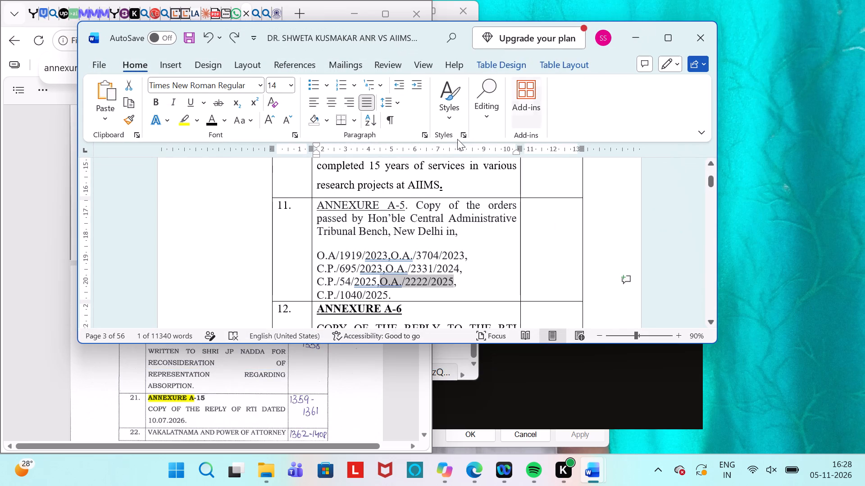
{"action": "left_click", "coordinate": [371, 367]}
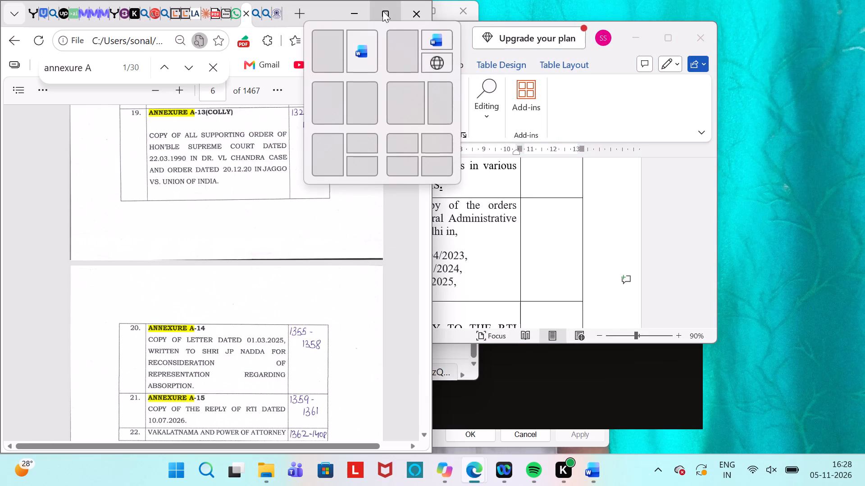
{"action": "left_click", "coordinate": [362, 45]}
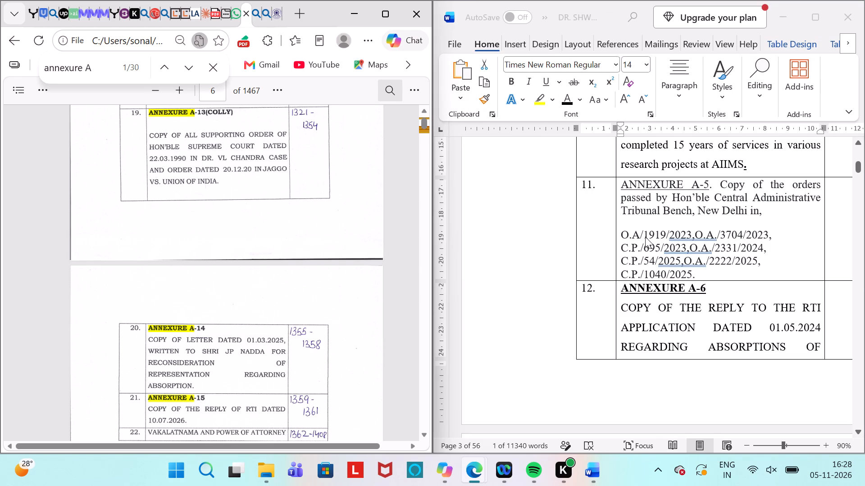
Cut the case numbers from "O.A/1919/2023" through "C.P./54/2025," out of the Annexure A-5 entry in row 11.
{"action": "left_click", "coordinate": [619, 231]}
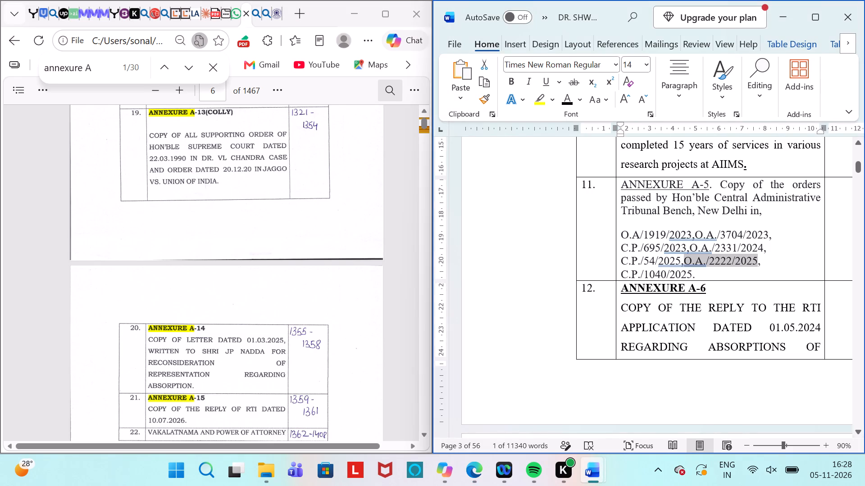
{"action": "left_click", "coordinate": [622, 236]}
{"action": "left_click_drag", "start_coordinate": [622, 236], "coordinate": [692, 239]}
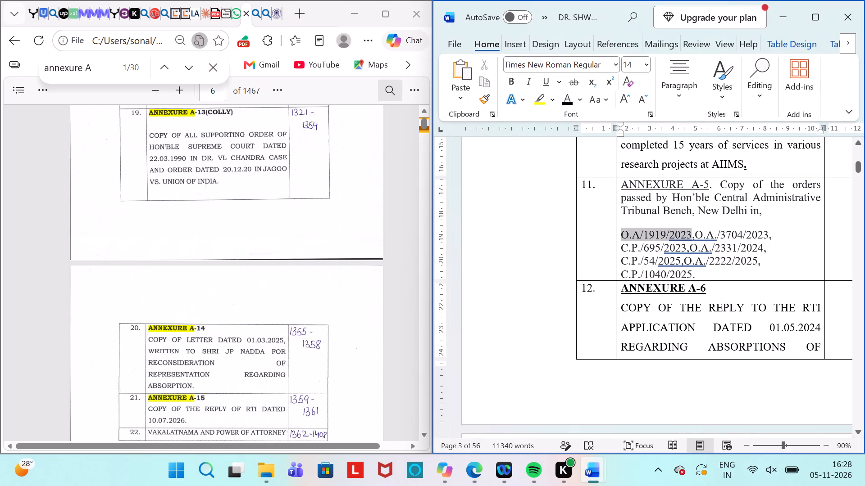
{"action": "left_click_drag", "start_coordinate": [692, 239], "coordinate": [681, 261]}
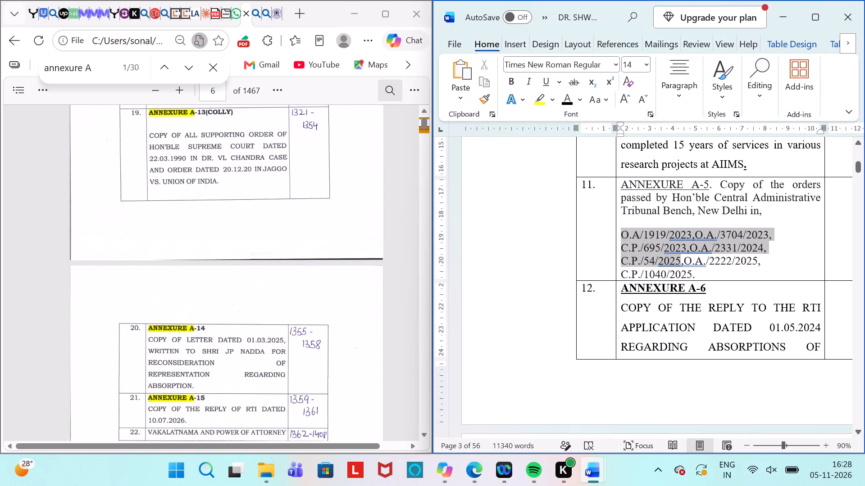
{"action": "left_click_drag", "start_coordinate": [681, 261], "coordinate": [684, 262]}
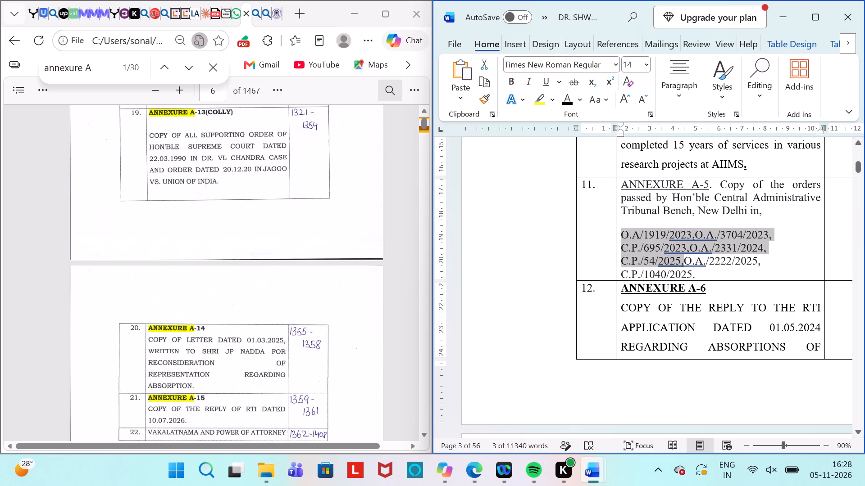
{"action": "key", "text": "ctrl+x"}
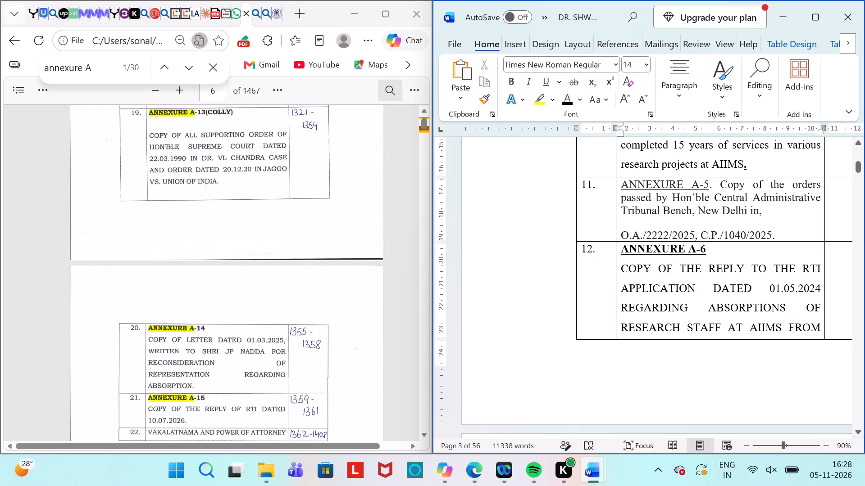
Cut "C.P./1040/2025" and delete the full stop after it at the end of the Annexure A-5 entry.
{"action": "left_click", "coordinate": [699, 235]}
{"action": "left_click_drag", "start_coordinate": [699, 235], "coordinate": [719, 234]}
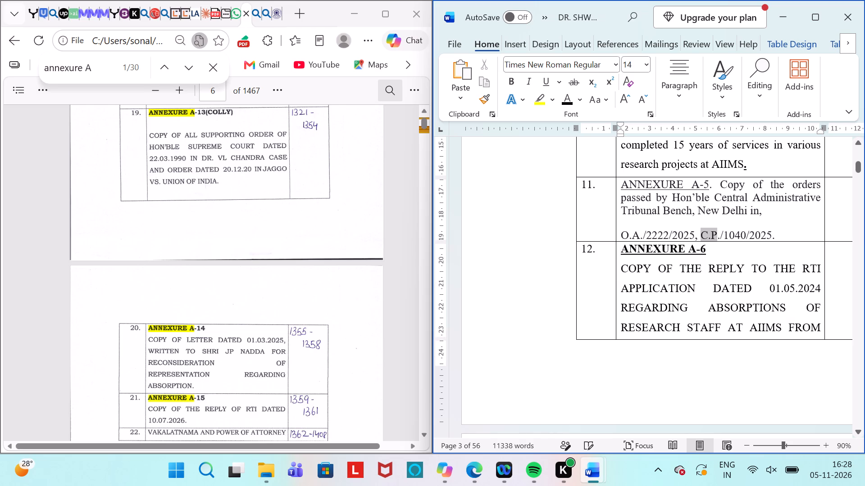
{"action": "left_click_drag", "start_coordinate": [719, 234], "coordinate": [765, 232]}
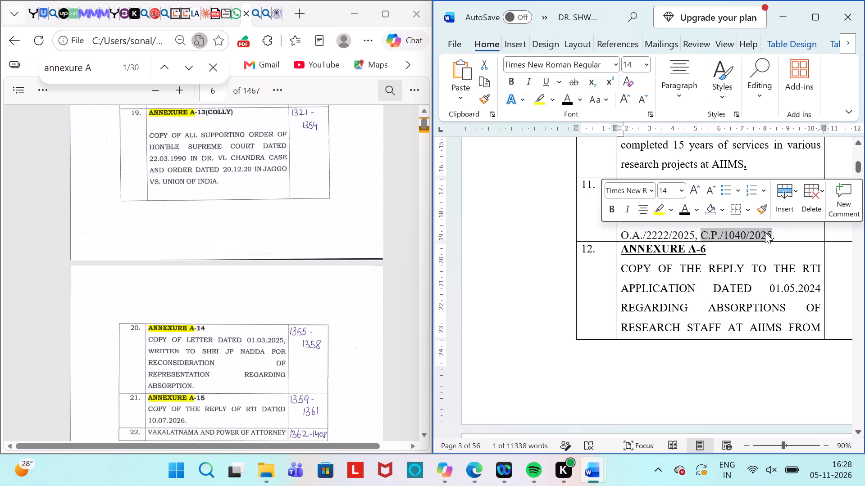
{"action": "key", "text": "ctrl+x"}
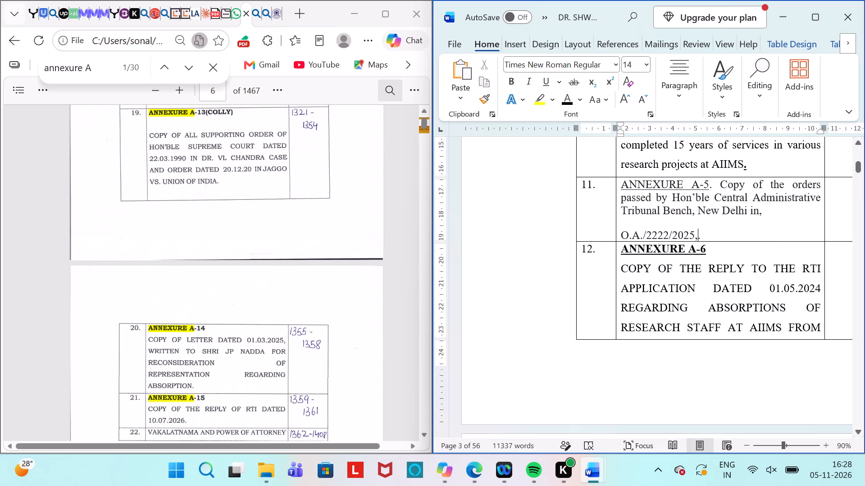
{"action": "key", "text": "Right"}
{"action": "key", "text": "BackSpace"}
Join the "O.A./2222/2025," line to the preceding "New Delhi in," text in row 11, separated by spaces.
{"action": "key", "text": "Up"}
{"action": "key", "text": "Right"}
{"action": "key", "text": "Right"}
{"action": "key", "text": "Right"}
{"action": "key", "text": "Right"}
{"action": "key", "text": "Right"}
{"action": "key", "text": "Right"}
{"action": "key", "text": "Right"}
{"action": "key", "text": "Right"}
{"action": "key", "text": "Down"}
{"action": "key", "text": "Left"}
{"action": "key", "text": "Left"}
{"action": "key", "text": "Left"}
{"action": "key", "text": "Left"}
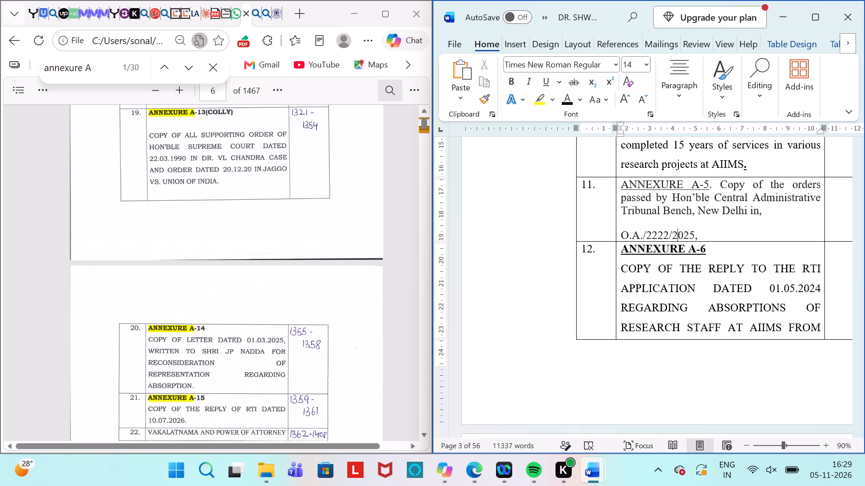
{"action": "key", "text": "Left"}
{"action": "key", "text": "Left"}
{"action": "key", "text": "Left"}
{"action": "key", "text": "Left"}
{"action": "key", "text": "Left"}
{"action": "key", "text": "Left"}
{"action": "key", "text": "Left"}
{"action": "key", "text": "Left"}
{"action": "key", "text": "Left"}
{"action": "key", "text": "Left"}
{"action": "key", "text": "Left"}
{"action": "key", "text": "BackSpace"}
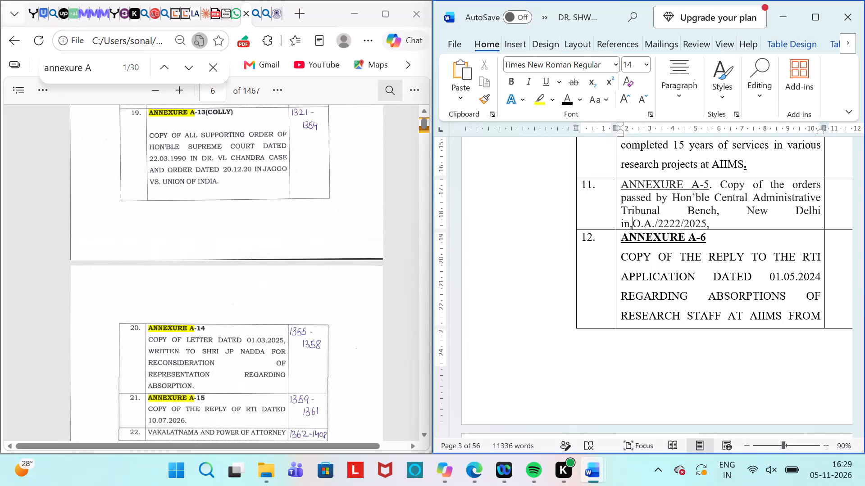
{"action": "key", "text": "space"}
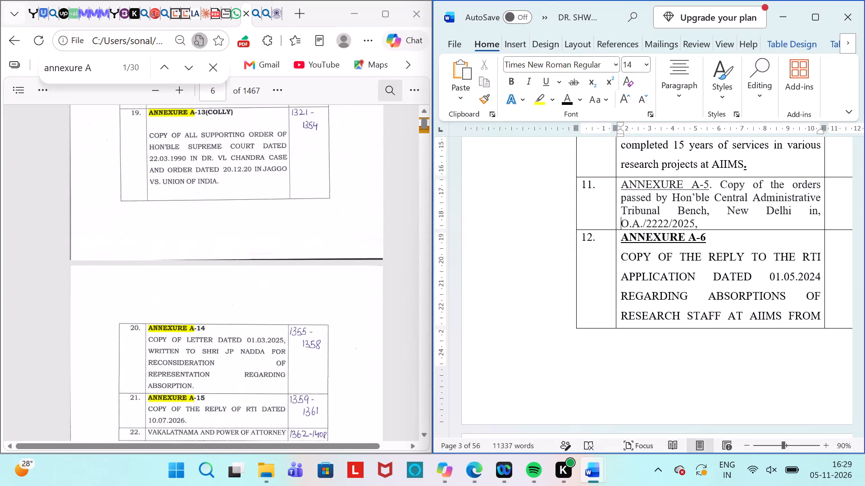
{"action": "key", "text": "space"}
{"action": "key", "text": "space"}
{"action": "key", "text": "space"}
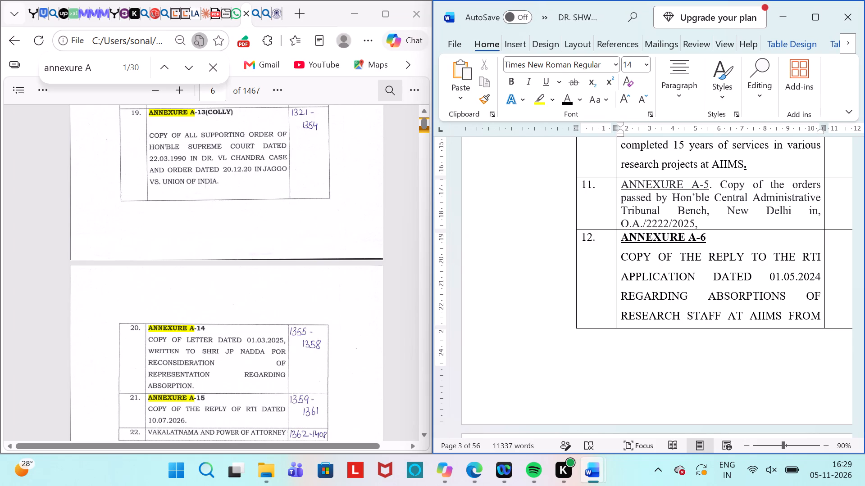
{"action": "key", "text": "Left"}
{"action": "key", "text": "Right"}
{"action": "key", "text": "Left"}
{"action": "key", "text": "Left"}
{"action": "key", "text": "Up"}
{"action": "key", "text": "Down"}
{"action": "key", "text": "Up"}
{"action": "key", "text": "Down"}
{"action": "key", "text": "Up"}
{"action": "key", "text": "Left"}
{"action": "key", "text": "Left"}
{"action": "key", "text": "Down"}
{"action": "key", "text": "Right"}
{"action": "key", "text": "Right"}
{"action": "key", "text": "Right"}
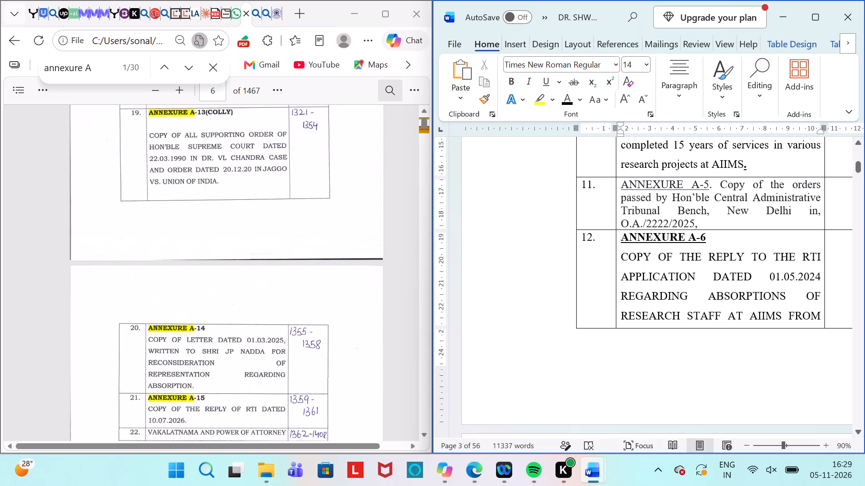
Change the whole Annexure A-6 entry in row 12, including its heading, to Capitalize Each Word case.
{"action": "scroll", "coordinate": [727, 226], "scroll_direction": "up", "scroll_amount": 1}
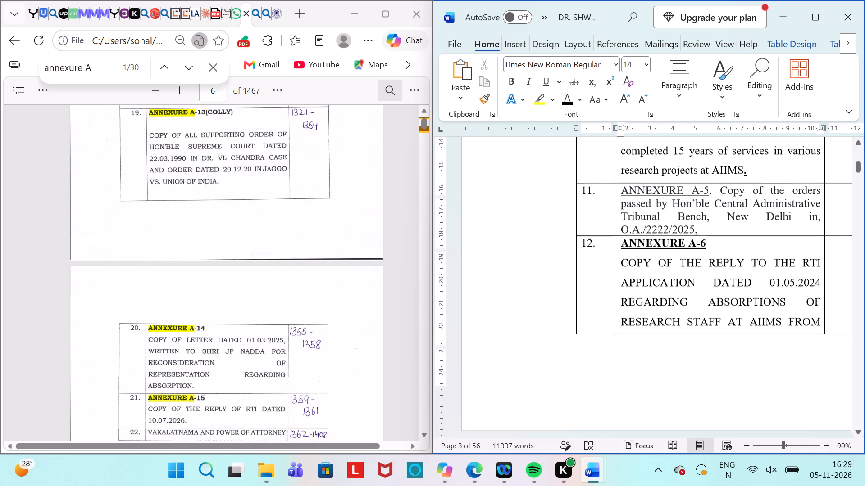
{"action": "scroll", "coordinate": [727, 226], "scroll_direction": "up", "scroll_amount": 1}
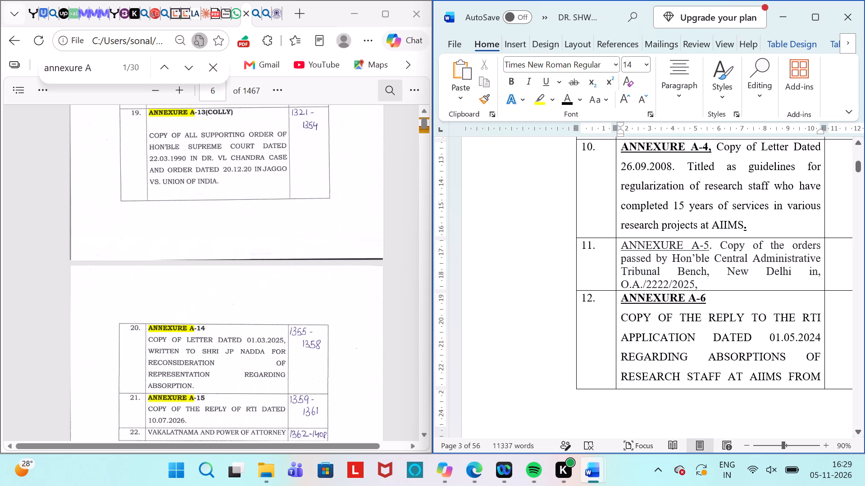
{"action": "left_click_drag", "start_coordinate": [622, 316], "coordinate": [777, 396]}
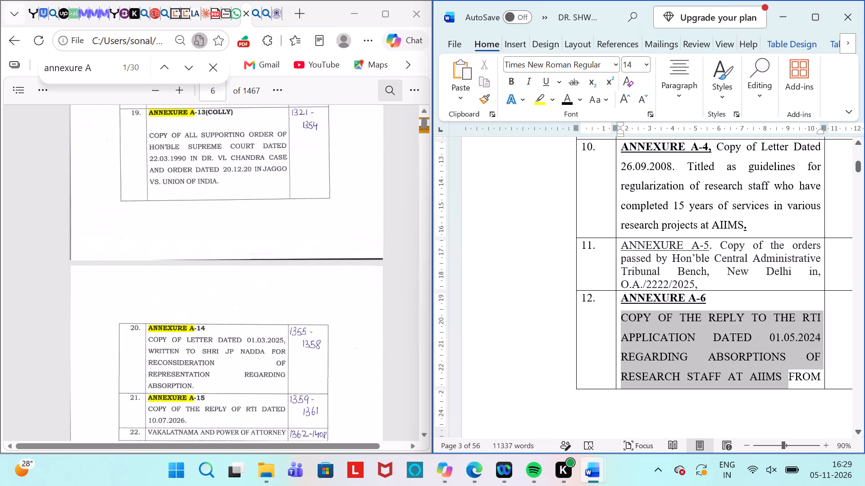
{"action": "left_click_drag", "start_coordinate": [777, 396], "coordinate": [804, 454]}
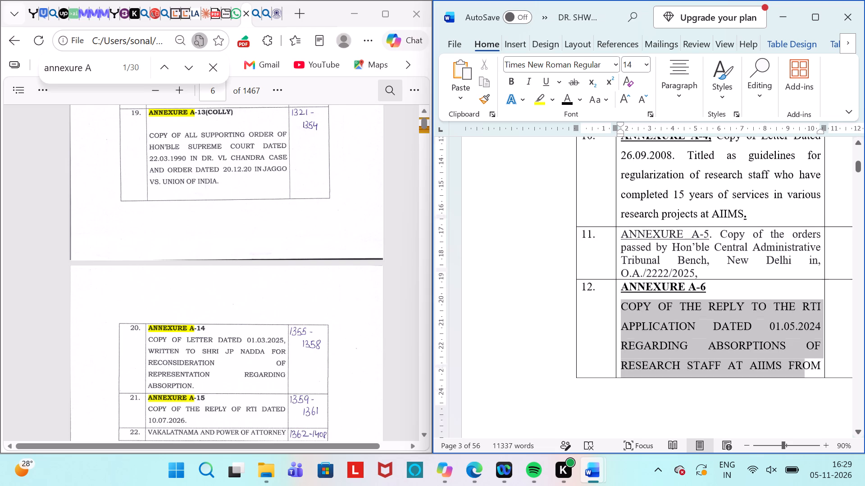
{"action": "left_click_drag", "start_coordinate": [804, 454], "coordinate": [786, 297]}
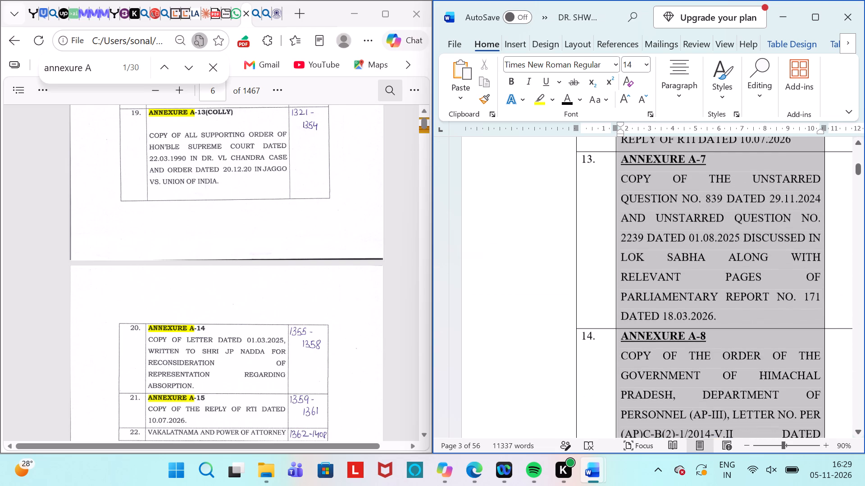
{"action": "left_click_drag", "start_coordinate": [786, 297], "coordinate": [793, 281]}
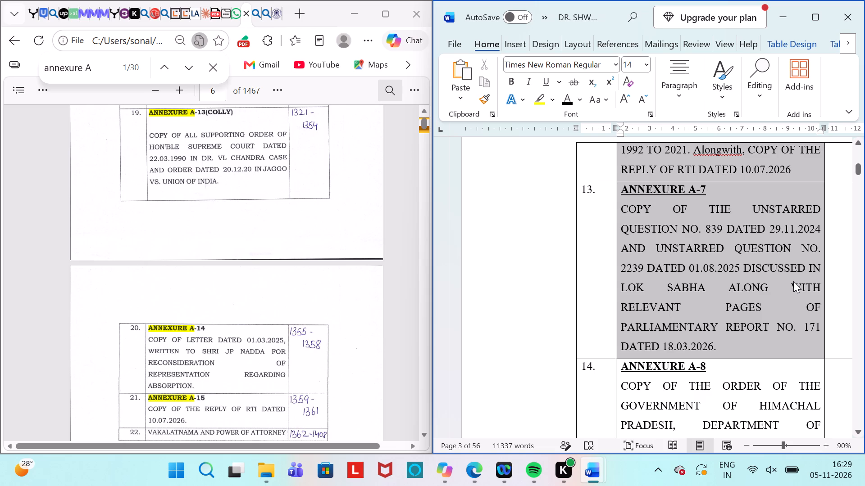
{"action": "left_click_drag", "start_coordinate": [793, 281], "coordinate": [786, 333]}
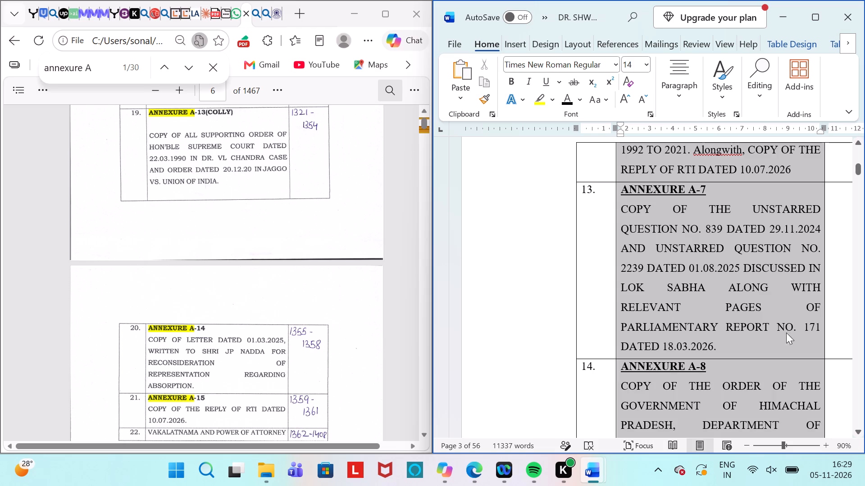
{"action": "left_click_drag", "start_coordinate": [786, 333], "coordinate": [778, 235]}
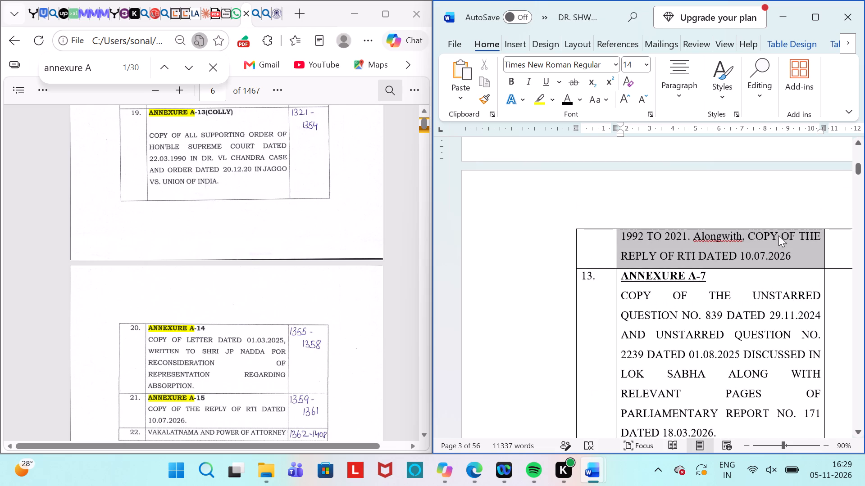
{"action": "left_click_drag", "start_coordinate": [778, 235], "coordinate": [778, 251]}
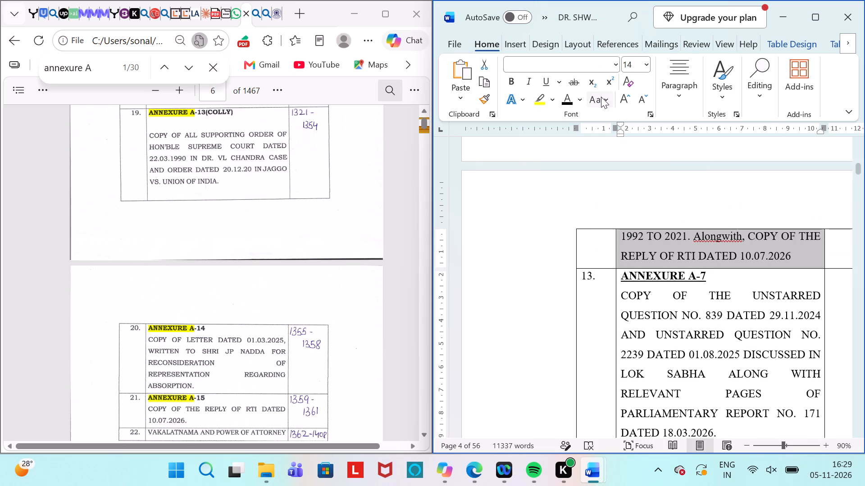
{"action": "left_click", "coordinate": [604, 98]}
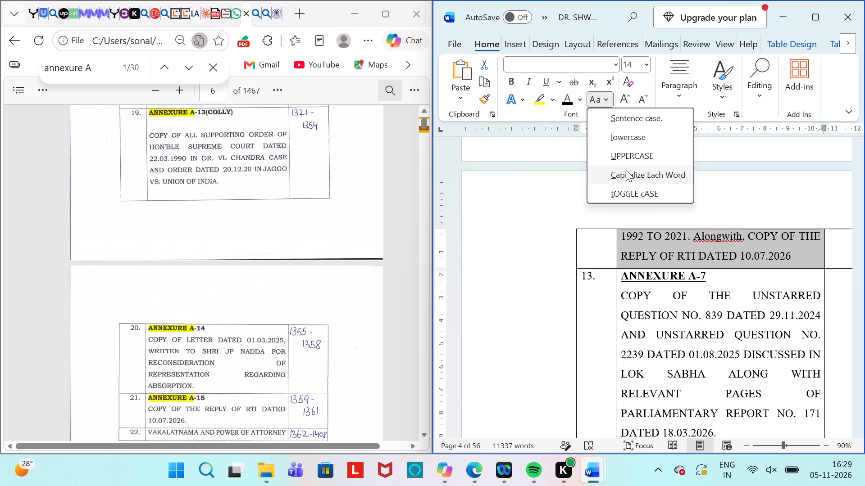
{"action": "left_click", "coordinate": [626, 170]}
{"action": "scroll", "coordinate": [674, 222], "scroll_direction": "up", "scroll_amount": 1}
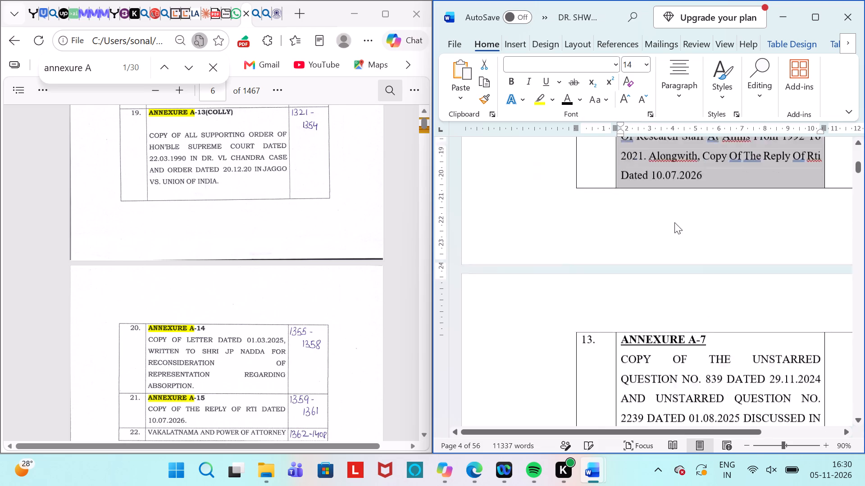
{"action": "scroll", "coordinate": [674, 222], "scroll_direction": "up", "scroll_amount": 2}
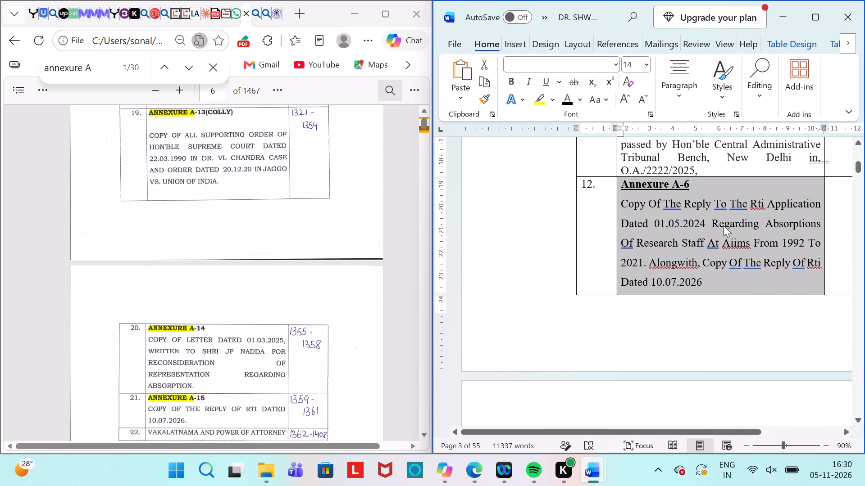
{"action": "left_click", "coordinate": [724, 225]}
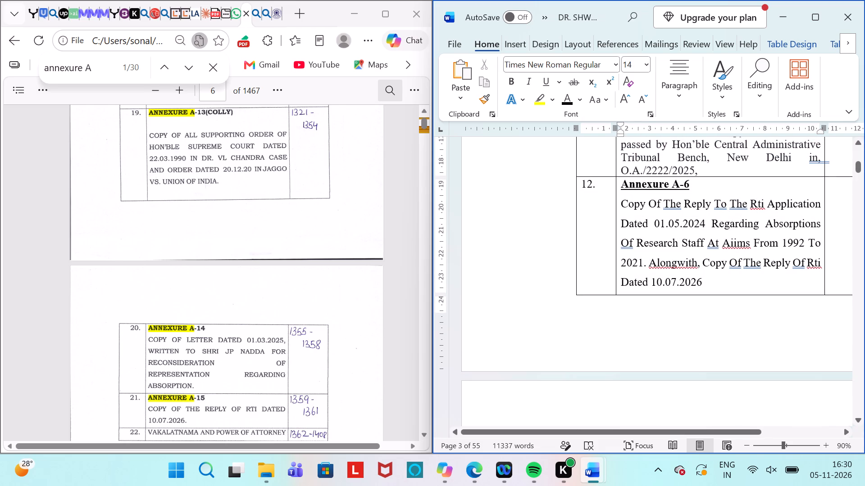
Change the letters "iims" to uppercase so the institute name in row 12 reads "AIIMS".
{"action": "scroll", "coordinate": [751, 242], "scroll_direction": "up", "scroll_amount": 2}
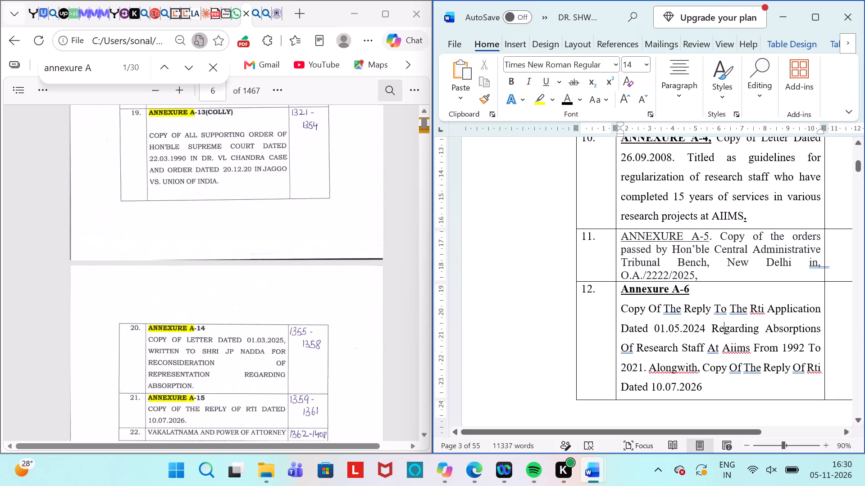
{"action": "left_click_drag", "start_coordinate": [750, 346], "coordinate": [729, 347]}
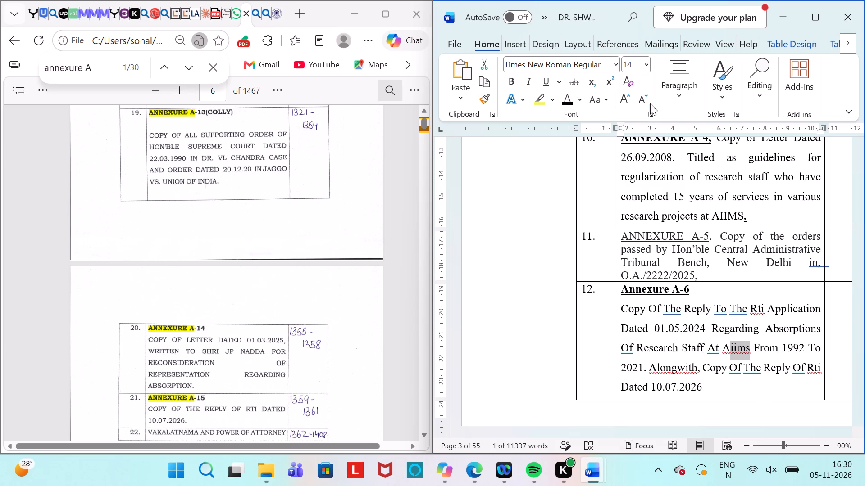
{"action": "left_click", "coordinate": [608, 107]}
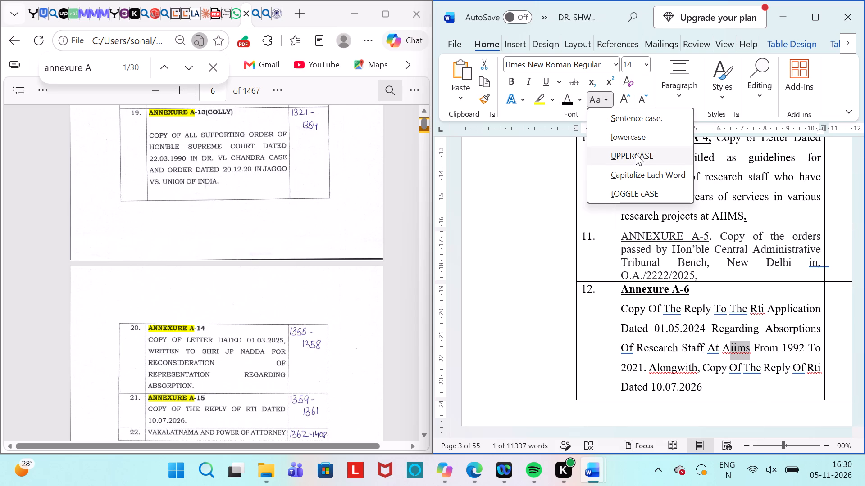
{"action": "left_click", "coordinate": [636, 154]}
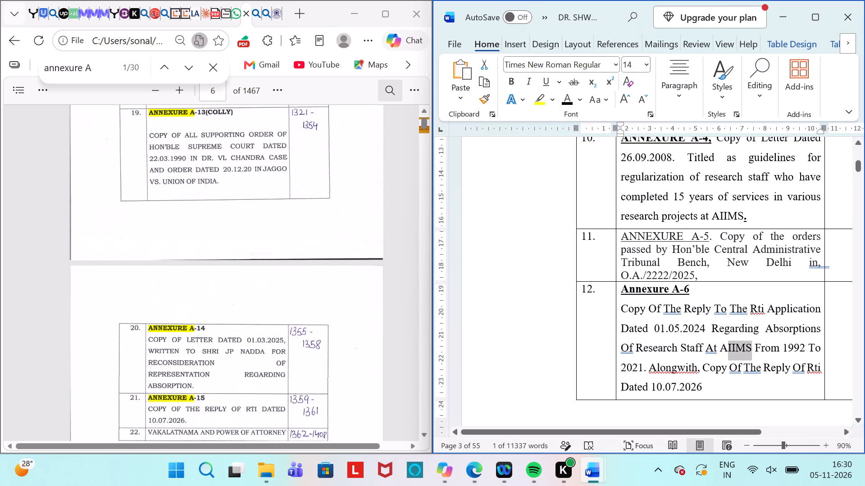
Change "ti" to uppercase in the first "Rti" of row 12 so it reads "RTI Application".
{"action": "left_click", "coordinate": [762, 305]}
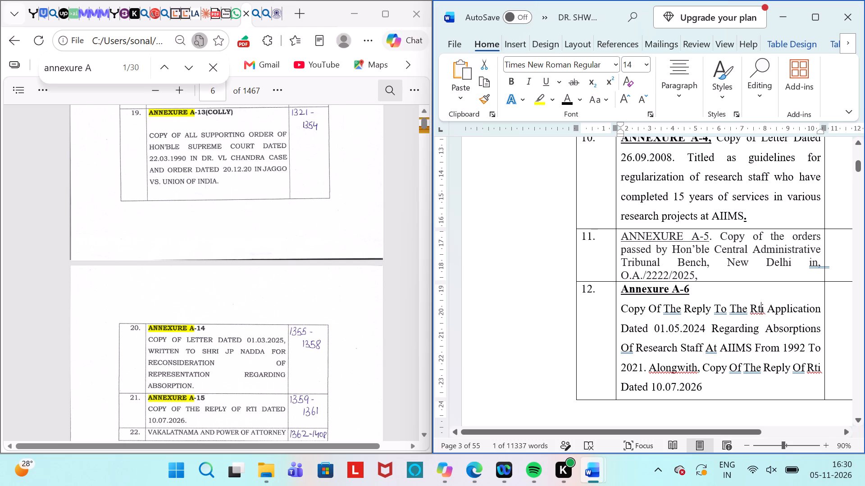
{"action": "key", "text": "Right"}
{"action": "key", "text": "shift+Left"}
{"action": "key", "text": "shift+Left"}
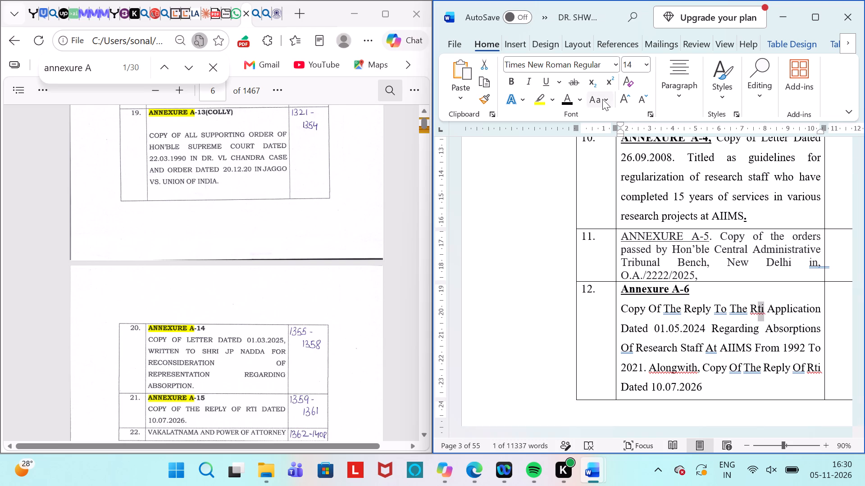
{"action": "left_click_drag", "start_coordinate": [602, 99], "coordinate": [635, 157]}
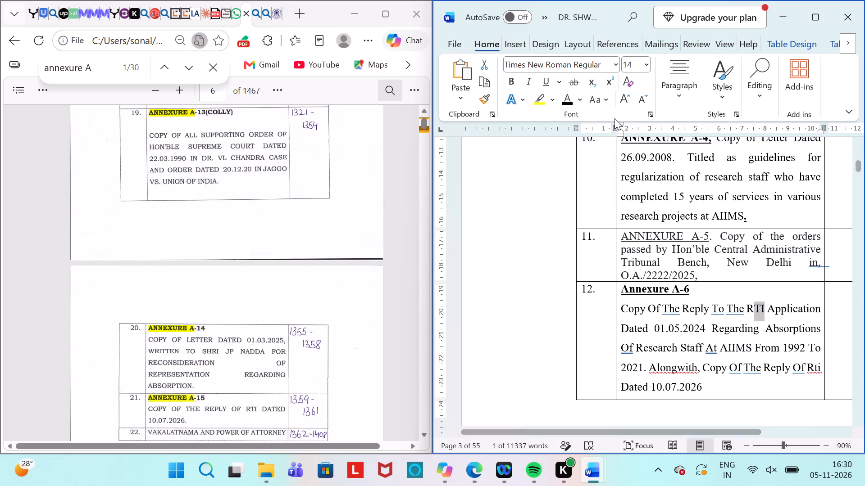
{"action": "left_click", "coordinate": [605, 105]}
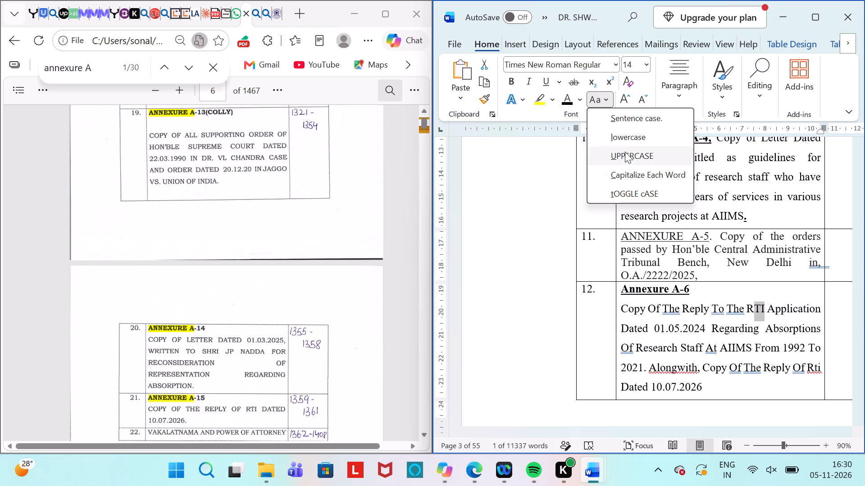
{"action": "left_click", "coordinate": [625, 152]}
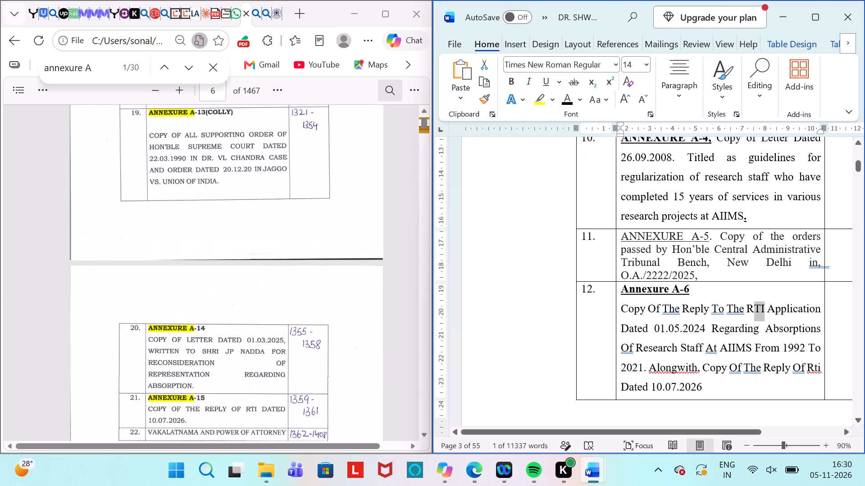
{"action": "left_click", "coordinate": [735, 282]}
Change "ti" to uppercase in the second "Rti" of row 12 so it reads "Reply Of RTI".
{"action": "scroll", "coordinate": [735, 282], "scroll_direction": "up", "scroll_amount": 1}
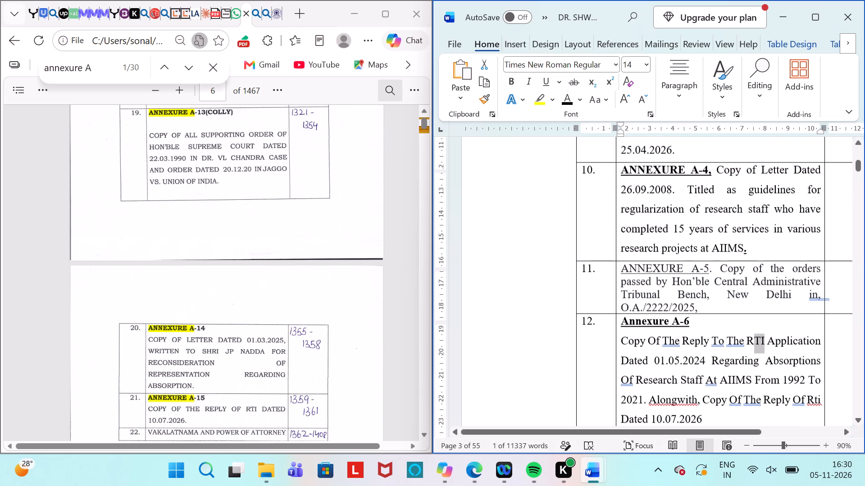
{"action": "scroll", "coordinate": [735, 282], "scroll_direction": "up", "scroll_amount": 1}
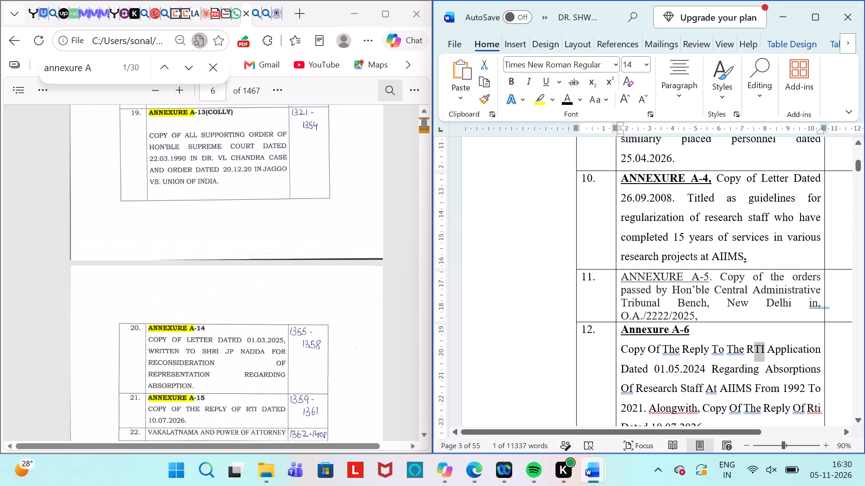
{"action": "left_click", "coordinate": [822, 404]}
{"action": "key", "text": "shift+Left"}
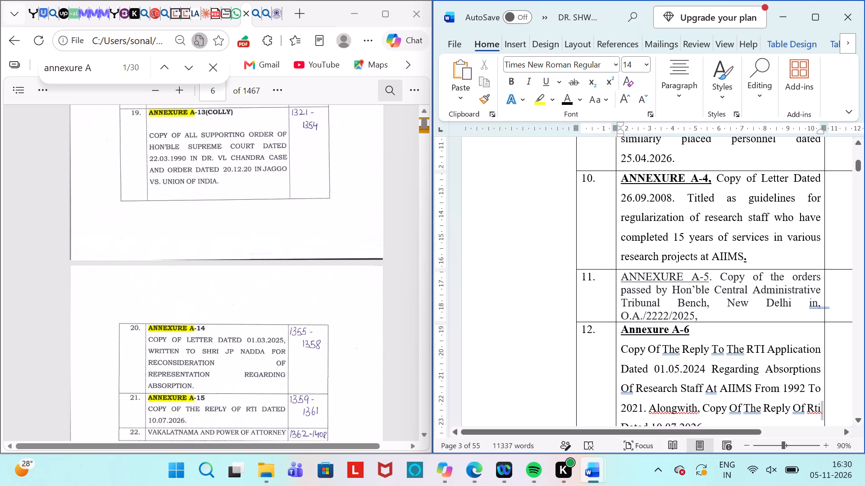
{"action": "key", "text": "shift+Left"}
{"action": "key", "text": "shift+Left"}
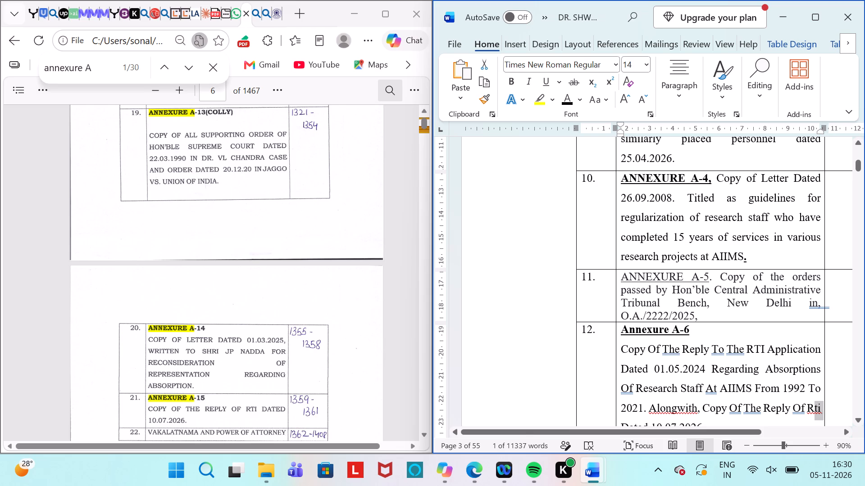
{"action": "left_click", "coordinate": [603, 104]}
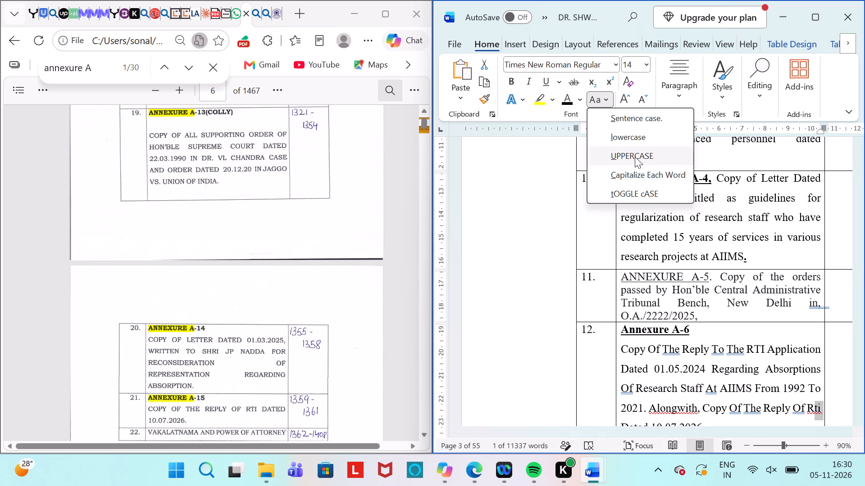
{"action": "left_click", "coordinate": [635, 157]}
{"action": "scroll", "coordinate": [668, 304], "scroll_direction": "down", "scroll_amount": 1}
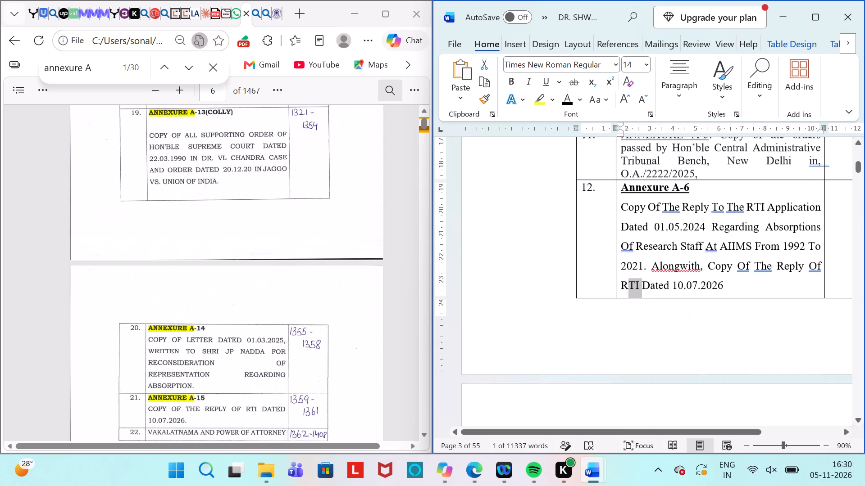
{"action": "left_click", "coordinate": [668, 304]}
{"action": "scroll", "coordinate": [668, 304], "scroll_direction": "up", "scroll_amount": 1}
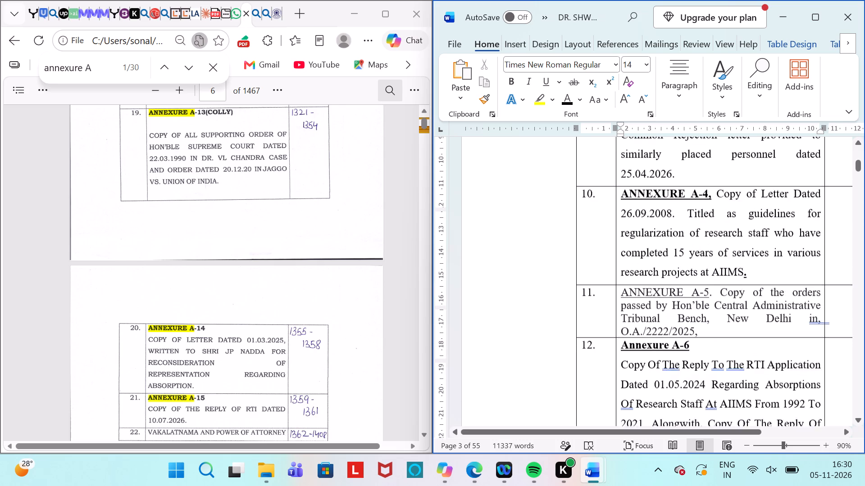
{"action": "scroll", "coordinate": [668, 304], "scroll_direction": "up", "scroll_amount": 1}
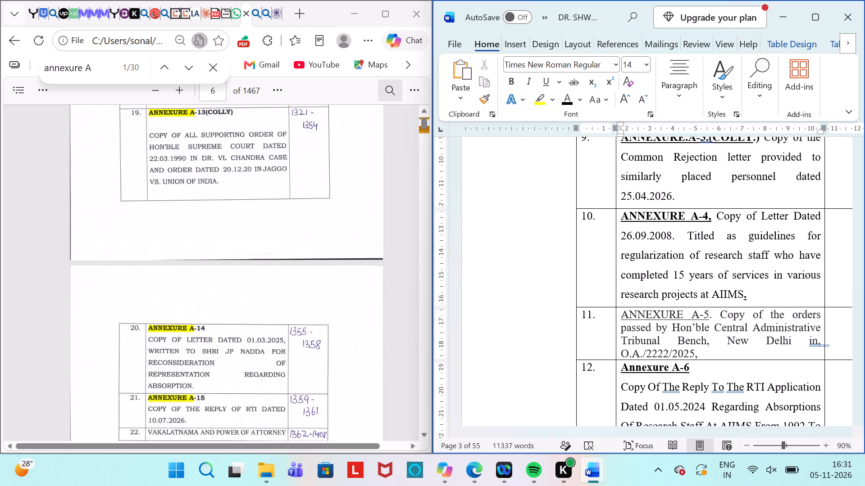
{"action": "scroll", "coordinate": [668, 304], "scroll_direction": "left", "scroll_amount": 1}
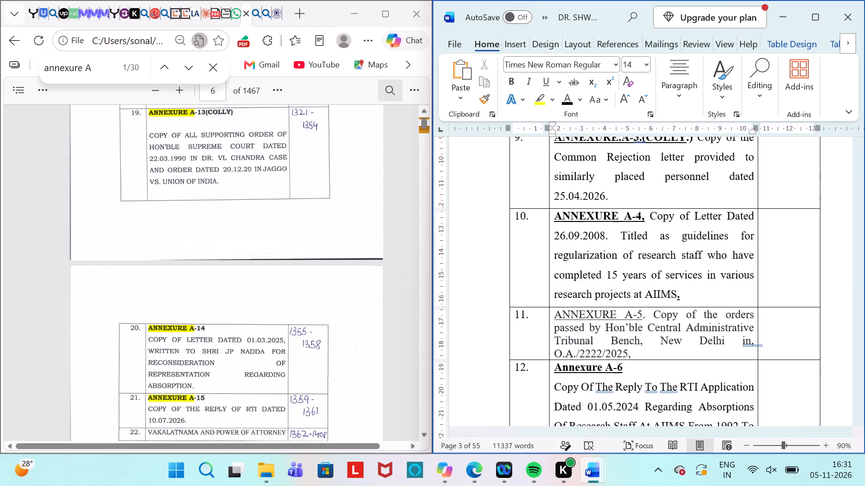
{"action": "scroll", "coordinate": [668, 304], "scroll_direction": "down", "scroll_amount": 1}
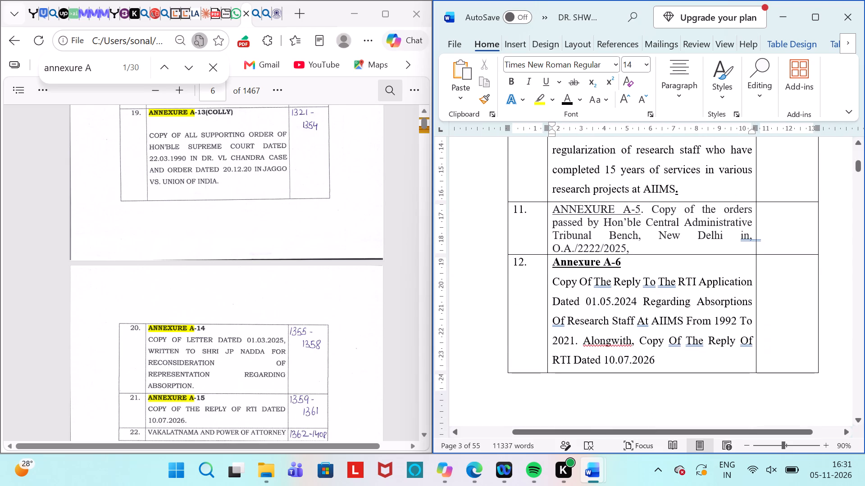
Review the remaining index entries from row 13 through Vakalatnama and Proof of Service, checking their wording and capitalization.
{"action": "scroll", "coordinate": [668, 304], "scroll_direction": "down", "scroll_amount": 3}
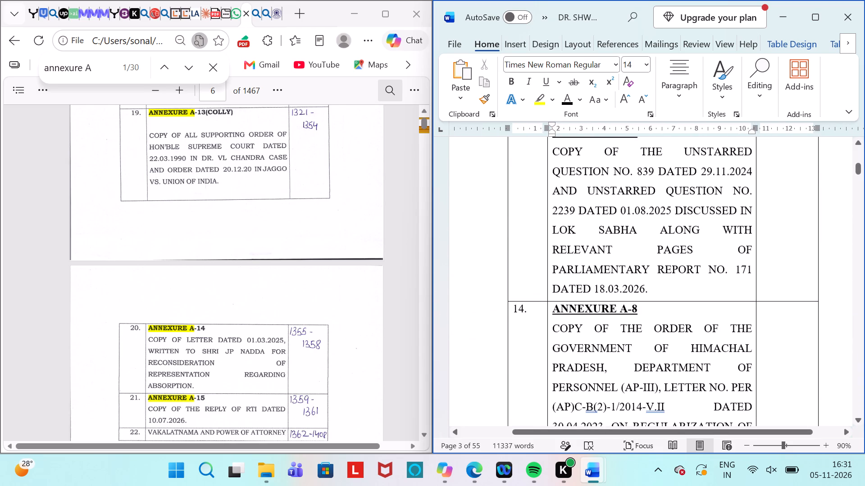
{"action": "scroll", "coordinate": [668, 304], "scroll_direction": "down", "scroll_amount": 1}
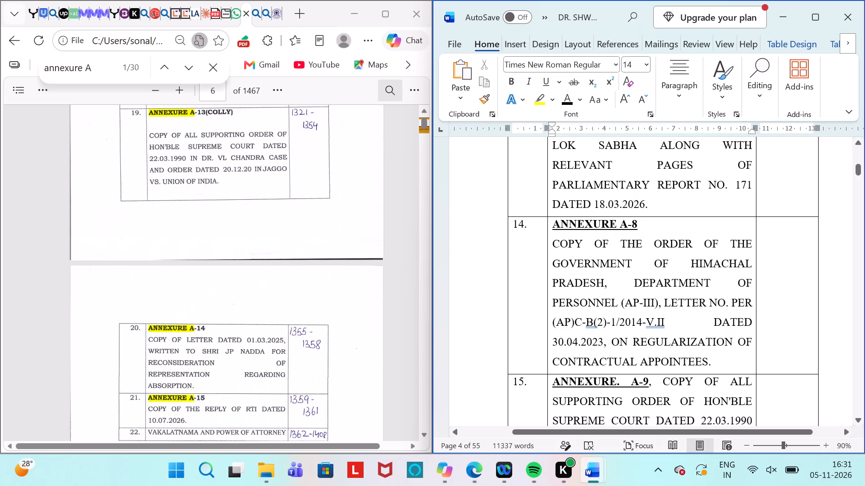
{"action": "scroll", "coordinate": [668, 304], "scroll_direction": "down", "scroll_amount": 2}
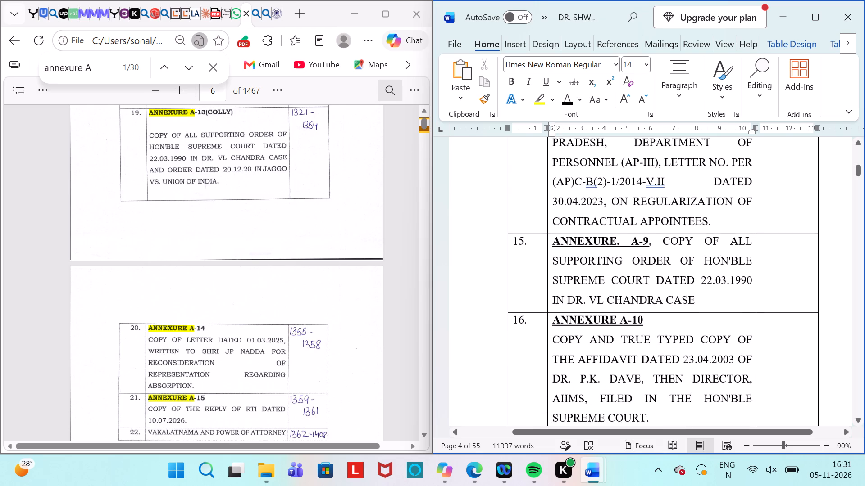
{"action": "scroll", "coordinate": [668, 304], "scroll_direction": "down", "scroll_amount": 2}
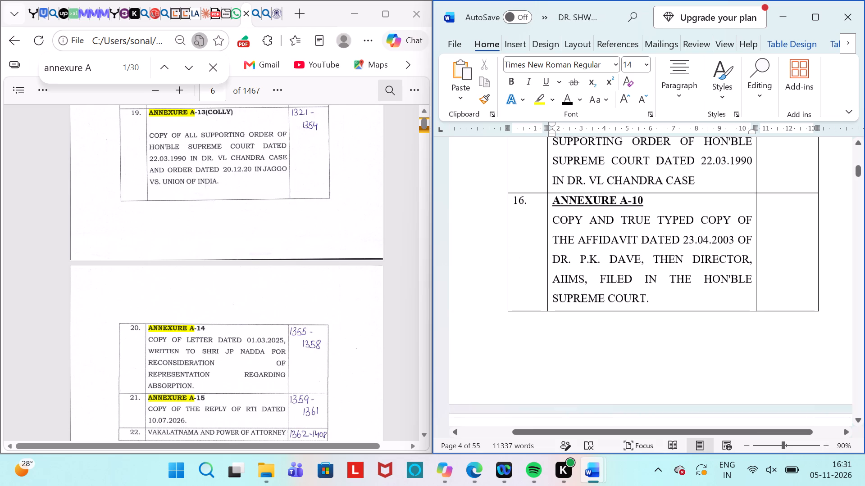
{"action": "scroll", "coordinate": [668, 304], "scroll_direction": "down", "scroll_amount": 2}
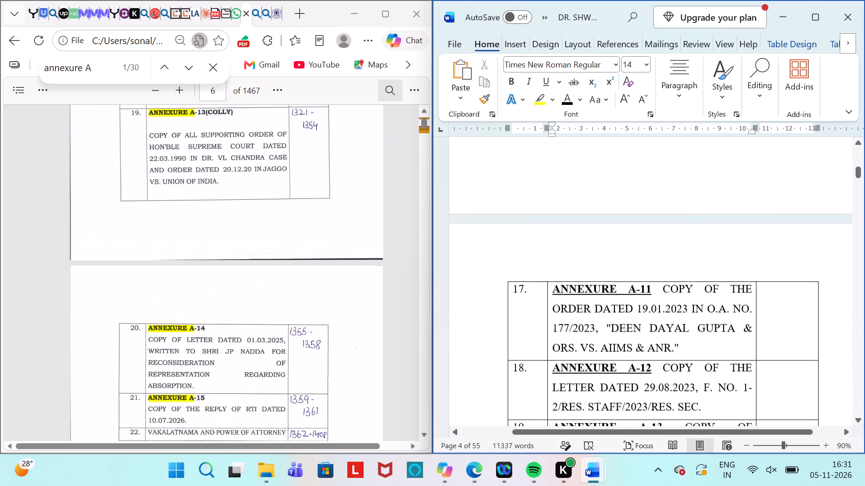
{"action": "scroll", "coordinate": [668, 304], "scroll_direction": "down", "scroll_amount": 1}
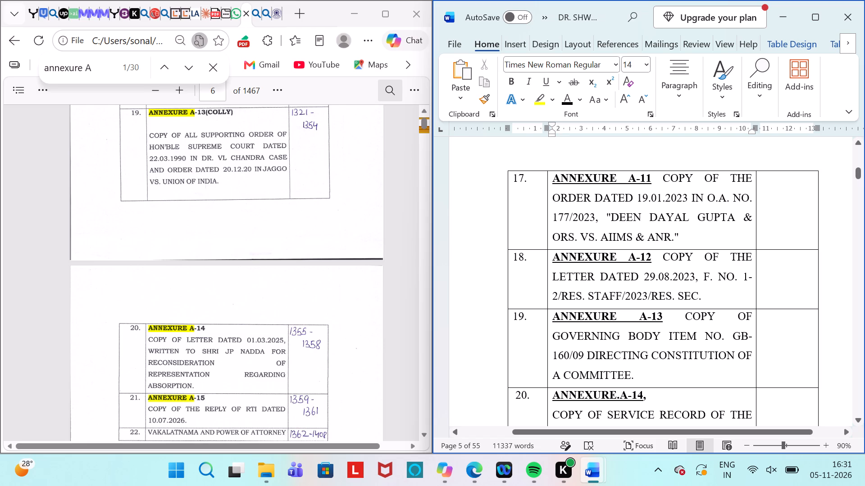
{"action": "scroll", "coordinate": [668, 304], "scroll_direction": "down", "scroll_amount": 2}
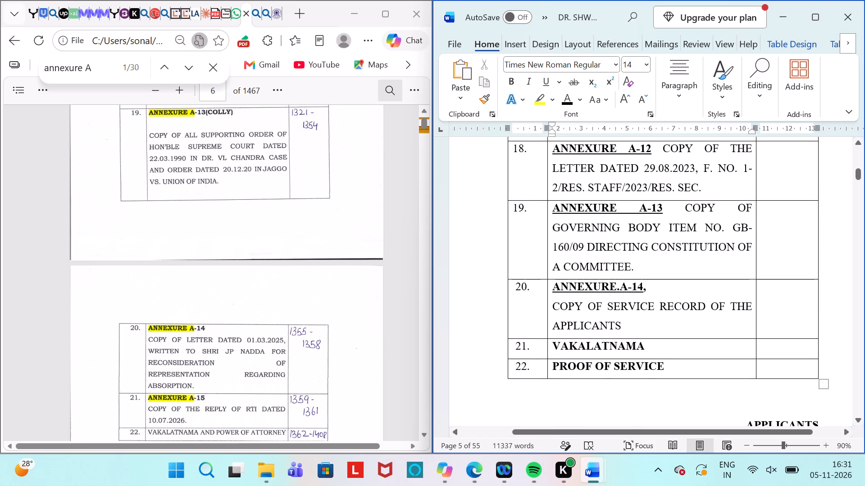
{"action": "scroll", "coordinate": [668, 304], "scroll_direction": "up", "scroll_amount": 1}
{"action": "scroll", "coordinate": [668, 304], "scroll_direction": "down", "scroll_amount": 2}
{"action": "scroll", "coordinate": [668, 304], "scroll_direction": "up", "scroll_amount": 2}
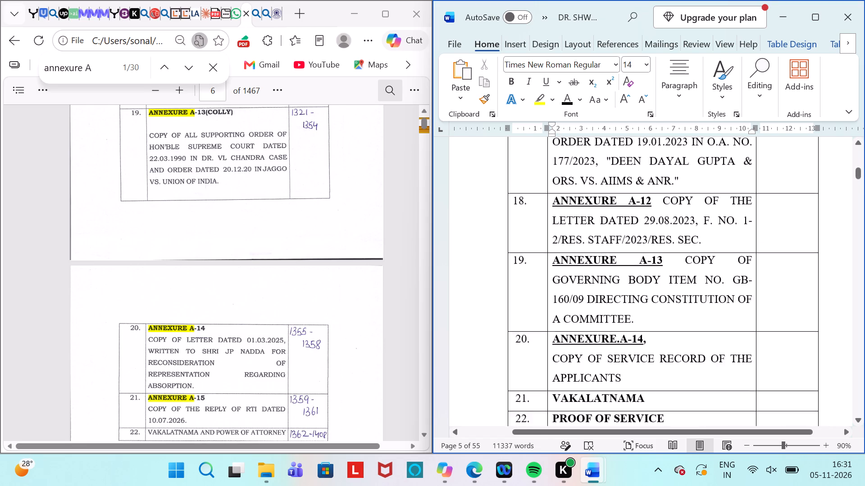
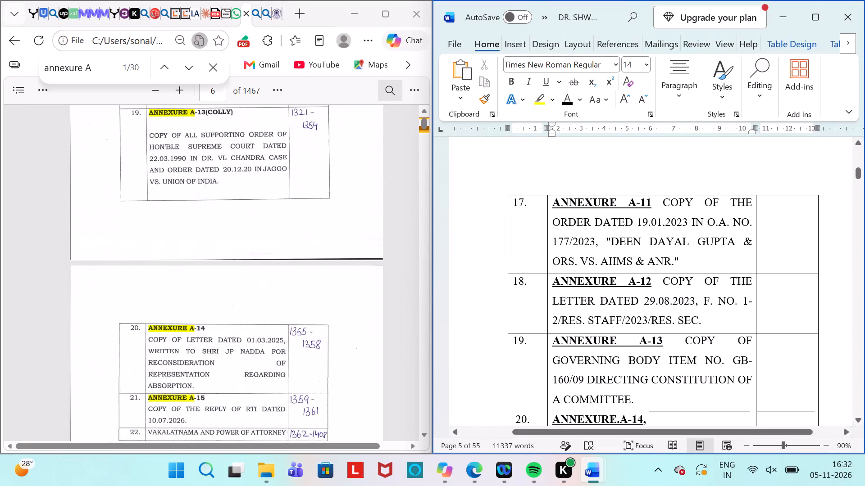
Remove the period after "ANNEXURE" in the row 15 heading so it reads "ANNEXURE A-9".
{"action": "scroll", "coordinate": [628, 203], "scroll_direction": "up", "scroll_amount": 1}
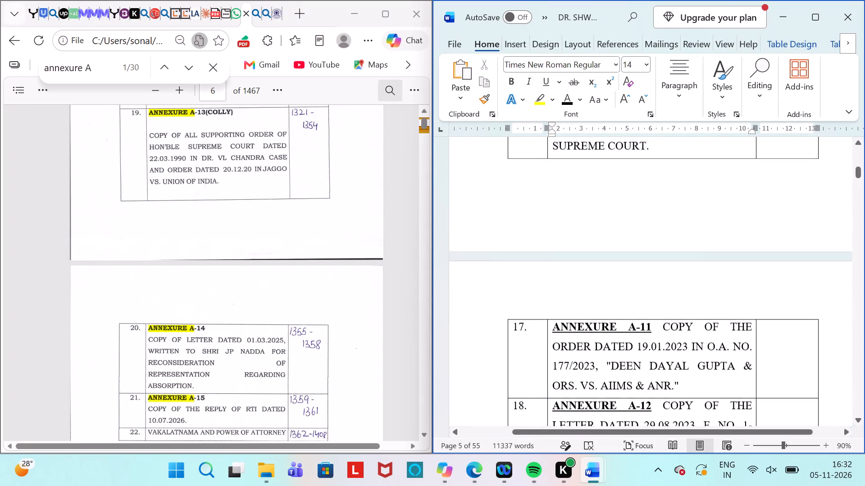
{"action": "scroll", "coordinate": [628, 203], "scroll_direction": "up", "scroll_amount": 3}
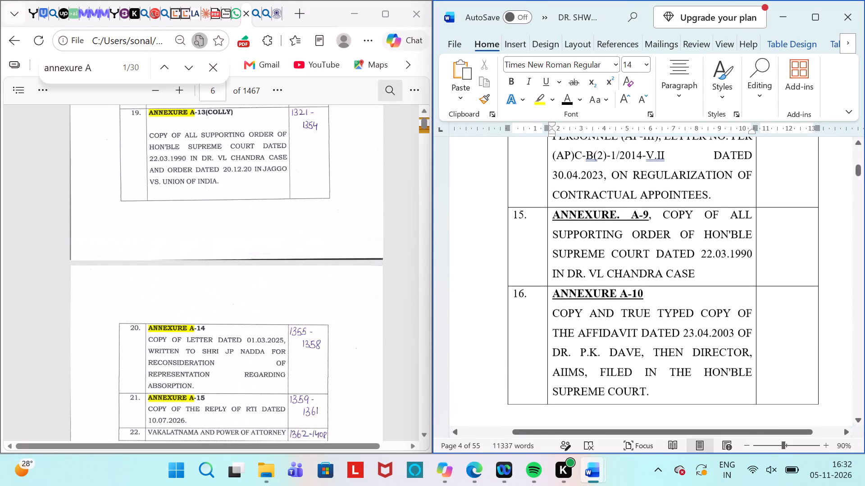
{"action": "scroll", "coordinate": [628, 203], "scroll_direction": "up", "scroll_amount": 1}
{"action": "left_click", "coordinate": [618, 267]}
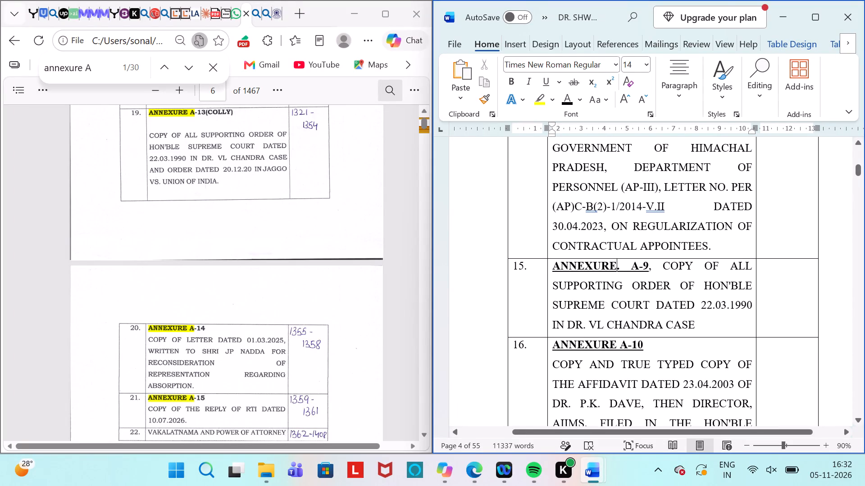
{"action": "key", "text": "Right"}
{"action": "key", "text": "BackSpace"}
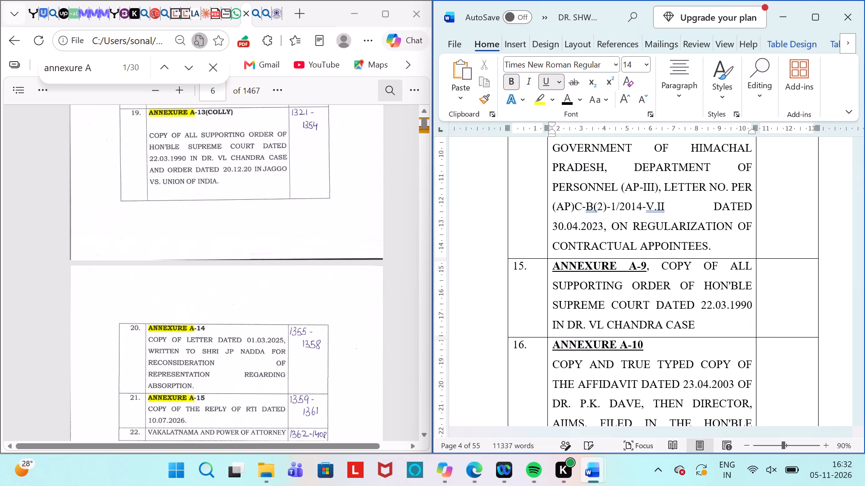
Replace the period after "ANNEXURE" in the row 9 heading with a space so it reads "ANNEXURE A-3".
{"action": "scroll", "coordinate": [618, 267], "scroll_direction": "up", "scroll_amount": 1}
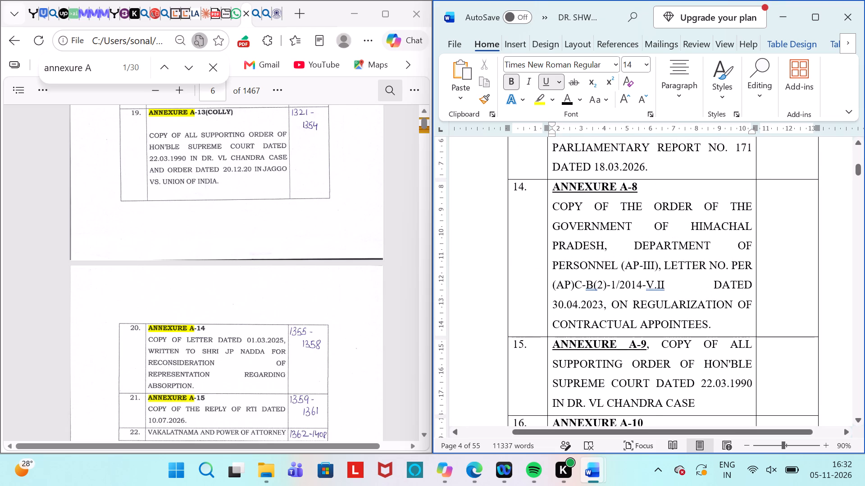
{"action": "scroll", "coordinate": [618, 267], "scroll_direction": "up", "scroll_amount": 3}
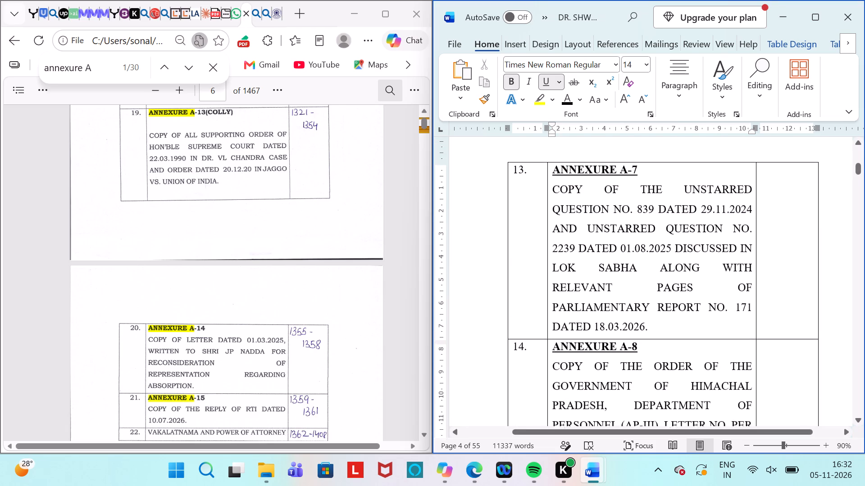
{"action": "scroll", "coordinate": [618, 267], "scroll_direction": "up", "scroll_amount": 3}
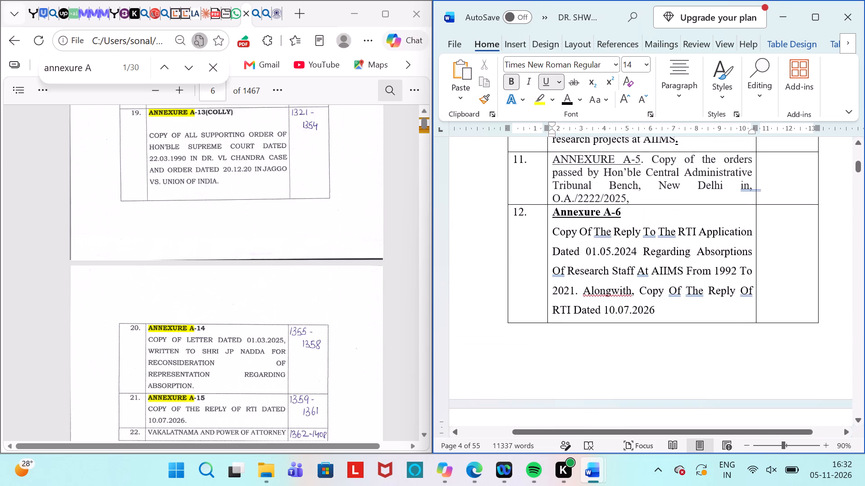
{"action": "scroll", "coordinate": [618, 267], "scroll_direction": "up", "scroll_amount": 2}
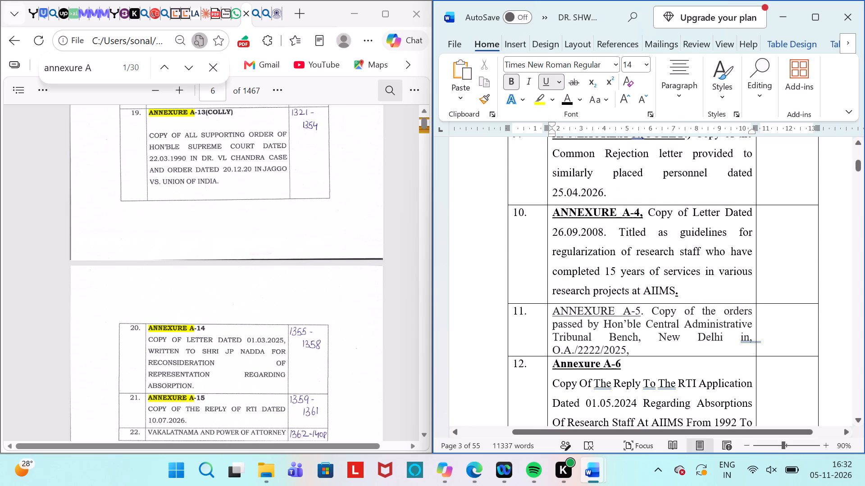
{"action": "scroll", "coordinate": [618, 267], "scroll_direction": "up", "scroll_amount": 2}
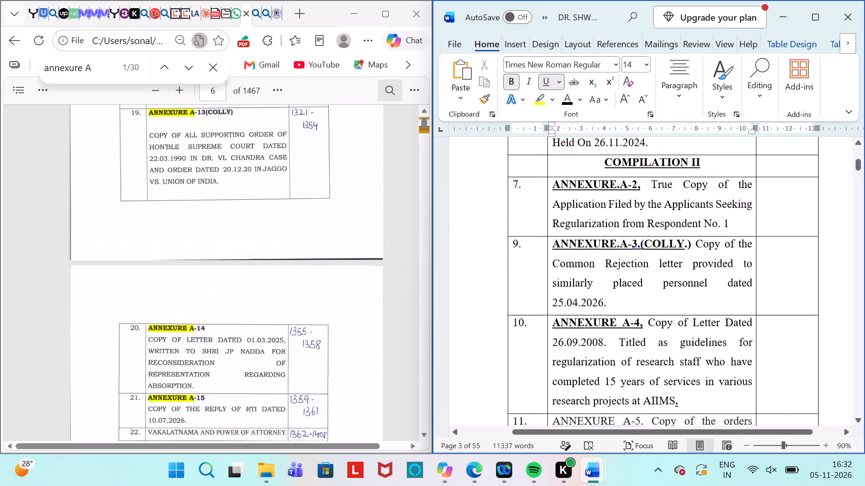
{"action": "left_click", "coordinate": [622, 244]}
{"action": "key", "text": "BackSpace"}
{"action": "key", "text": "space"}
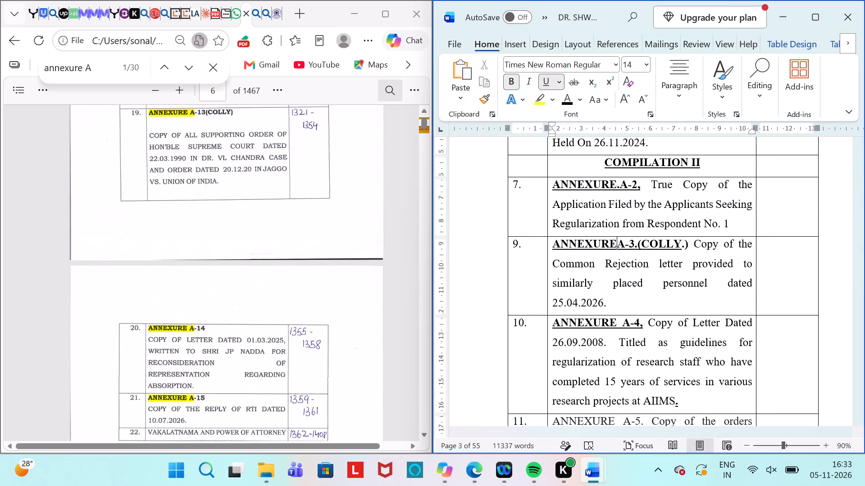
Replace the period after "ANNEXURE" in the row 7 heading with a space so it reads "ANNEXURE A-2".
{"action": "left_click", "coordinate": [622, 184]}
{"action": "key", "text": "BackSpace"}
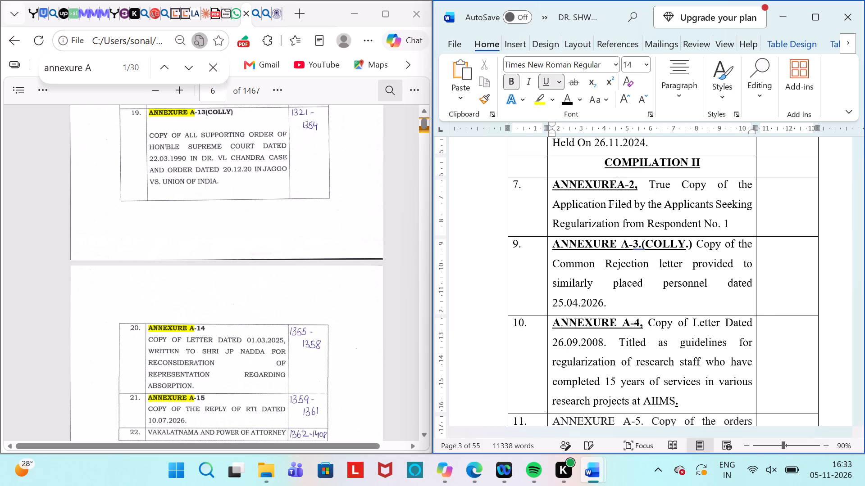
{"action": "key", "text": "space"}
Remove the period after "ANNEXURE" in the row 6 heading, leaving one space so it reads "ANNEXURE A-1".
{"action": "scroll", "coordinate": [622, 184], "scroll_direction": "up", "scroll_amount": 1}
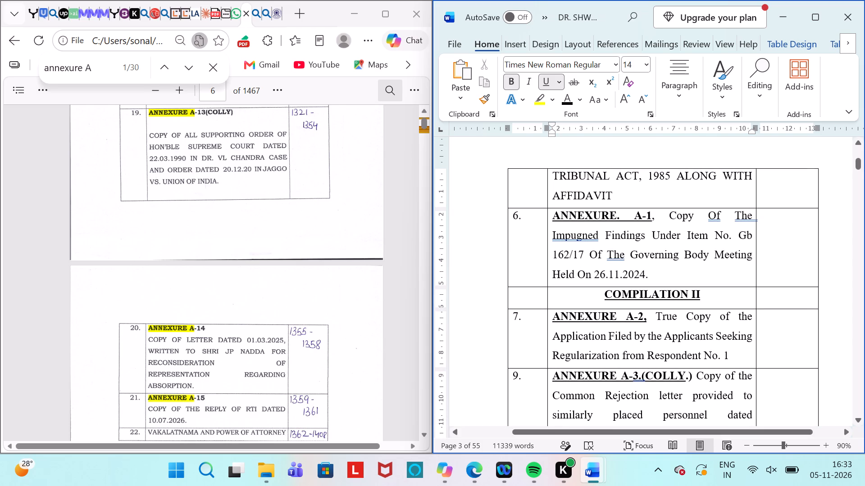
{"action": "left_click", "coordinate": [631, 219]}
{"action": "key", "text": "BackSpace"}
{"action": "key", "text": "BackSpace"}
{"action": "key", "text": "space"}
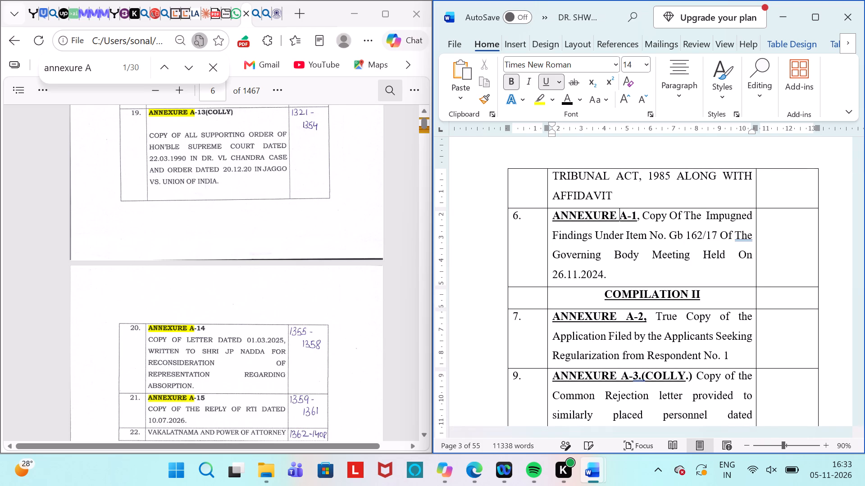
Delete the period between "A-3" and "(COLLY.)" in the row 9 annexure heading.
{"action": "scroll", "coordinate": [631, 219], "scroll_direction": "up", "scroll_amount": 3}
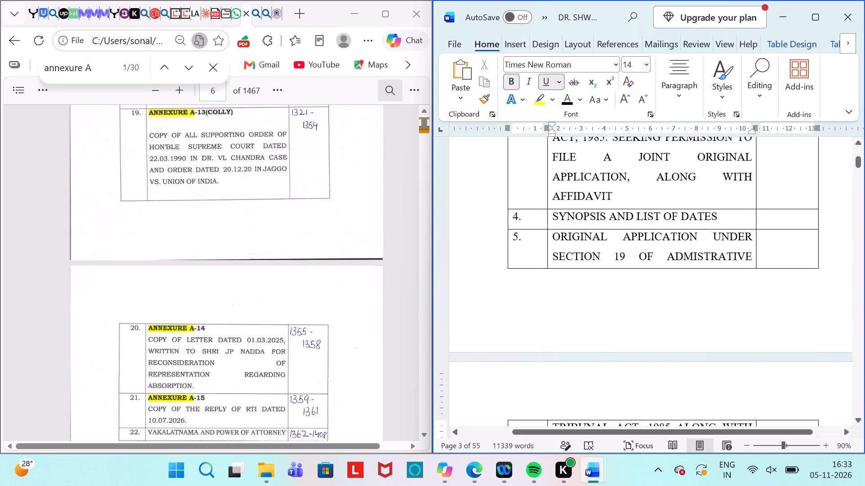
{"action": "scroll", "coordinate": [631, 219], "scroll_direction": "down", "scroll_amount": 3}
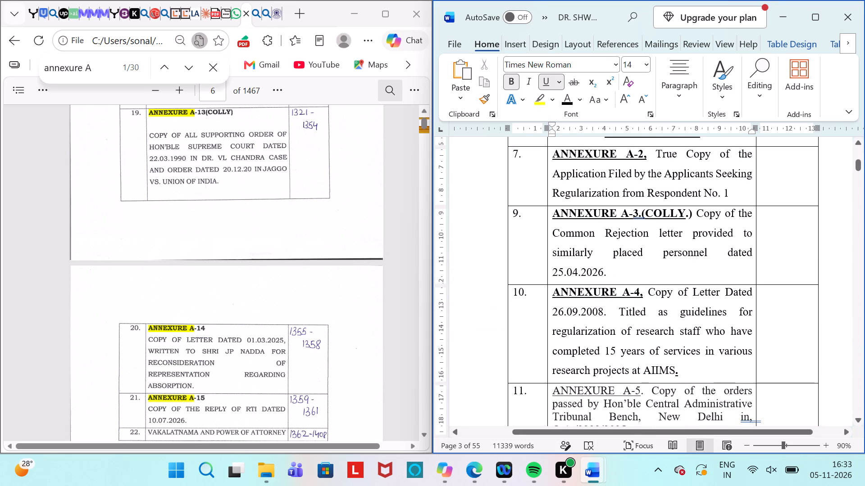
{"action": "scroll", "coordinate": [631, 219], "scroll_direction": "up", "scroll_amount": 1}
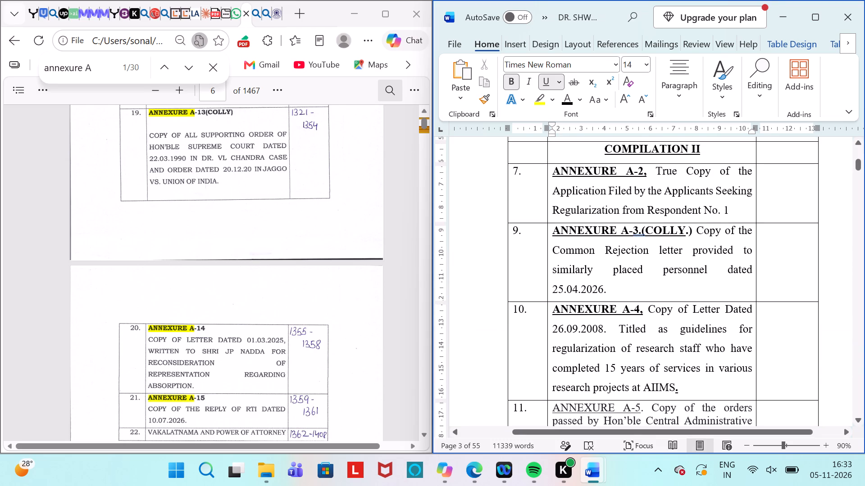
{"action": "left_click", "coordinate": [640, 230]}
{"action": "key", "text": "Right"}
{"action": "key", "text": "BackSpace"}
Review the index entries from row 10 through Proof of Service, checking the punctuation and formatting of their annexure headings.
{"action": "scroll", "coordinate": [640, 230], "scroll_direction": "down", "scroll_amount": 2}
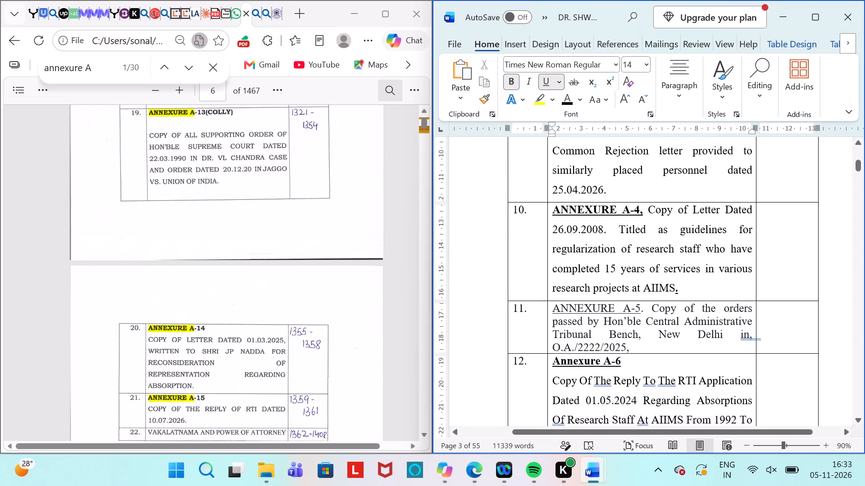
{"action": "scroll", "coordinate": [640, 230], "scroll_direction": "down", "scroll_amount": 1}
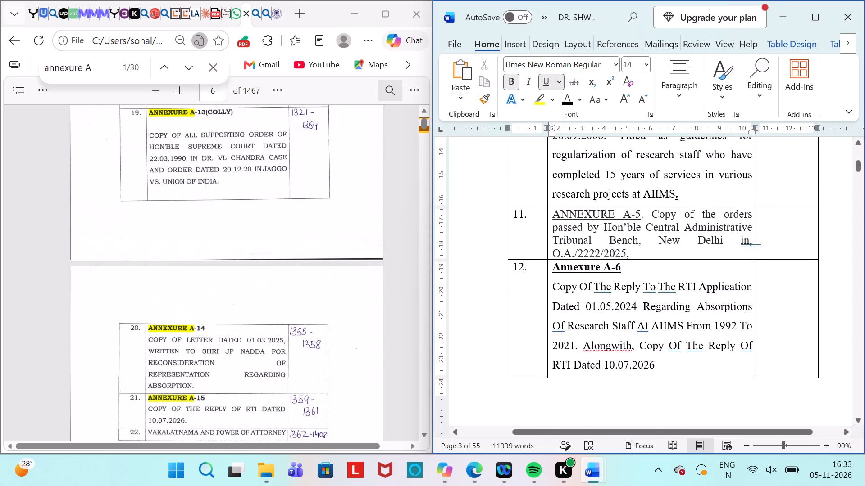
{"action": "left_click", "coordinate": [622, 270]}
{"action": "scroll", "coordinate": [620, 283], "scroll_direction": "down", "scroll_amount": 2}
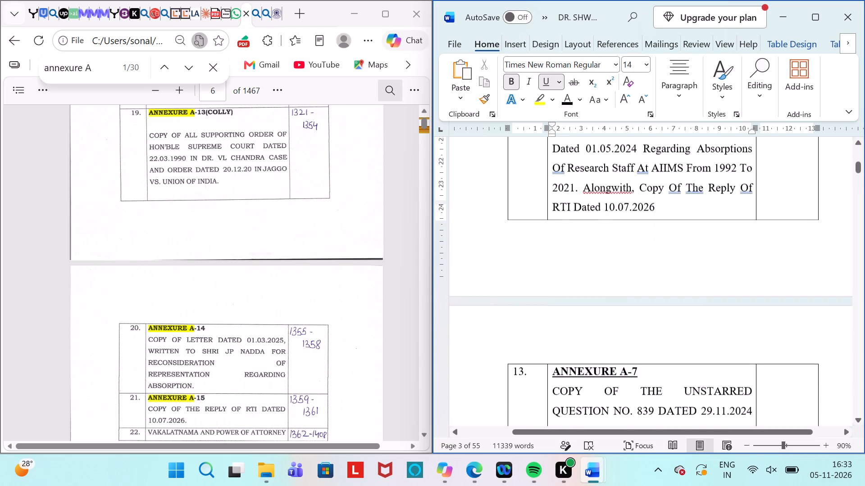
{"action": "scroll", "coordinate": [620, 283], "scroll_direction": "down", "scroll_amount": 1}
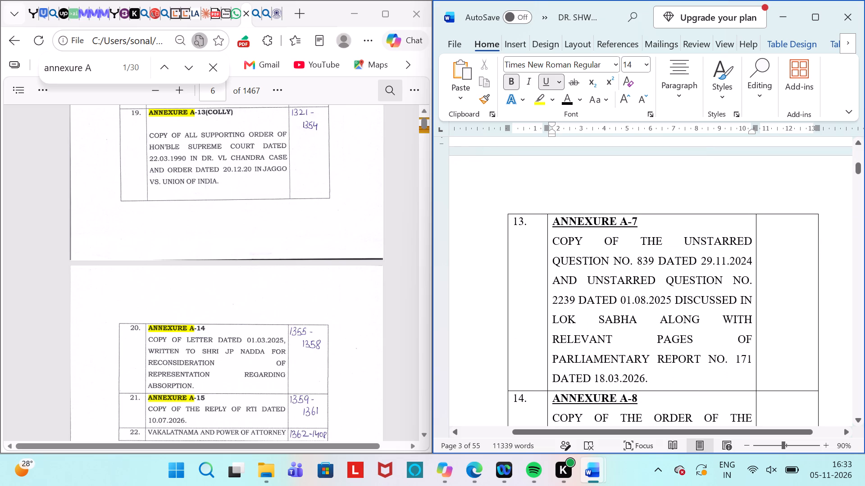
{"action": "scroll", "coordinate": [620, 283], "scroll_direction": "down", "scroll_amount": 1}
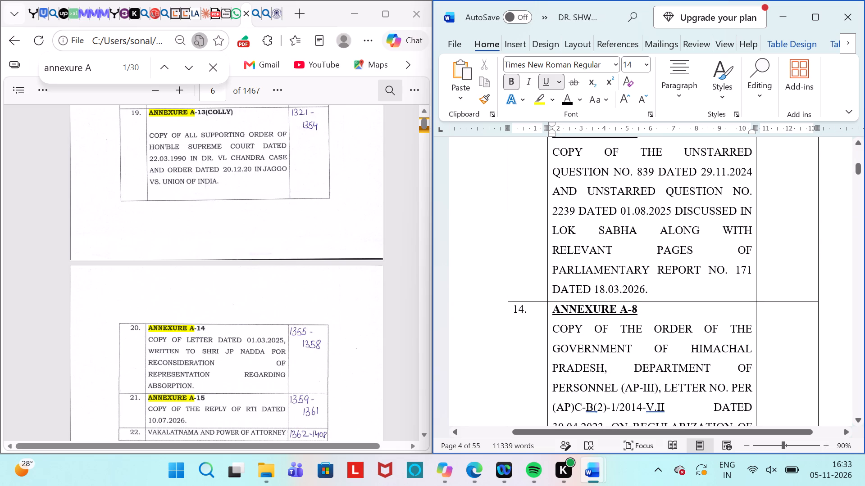
{"action": "scroll", "coordinate": [620, 283], "scroll_direction": "down", "scroll_amount": 1}
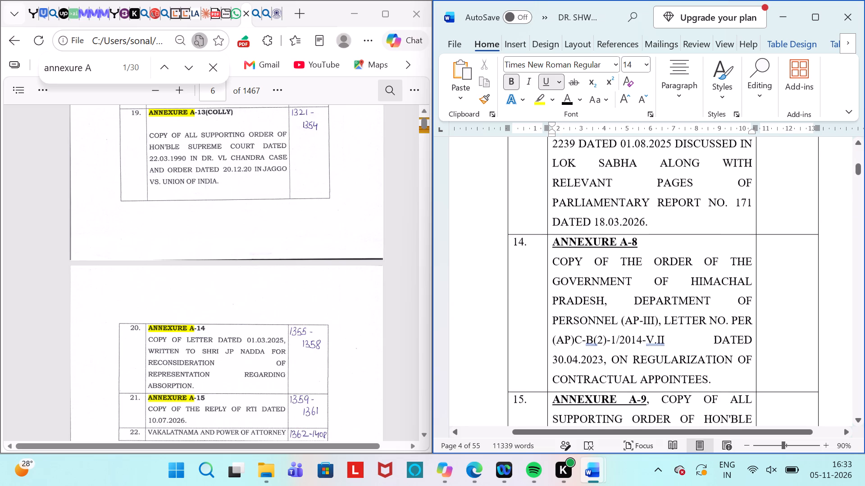
{"action": "scroll", "coordinate": [620, 283], "scroll_direction": "down", "scroll_amount": 3}
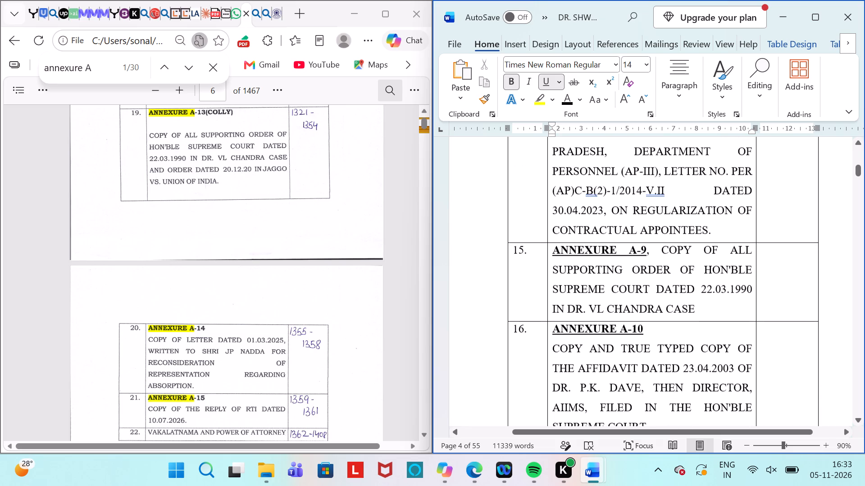
{"action": "scroll", "coordinate": [620, 283], "scroll_direction": "down", "scroll_amount": 2}
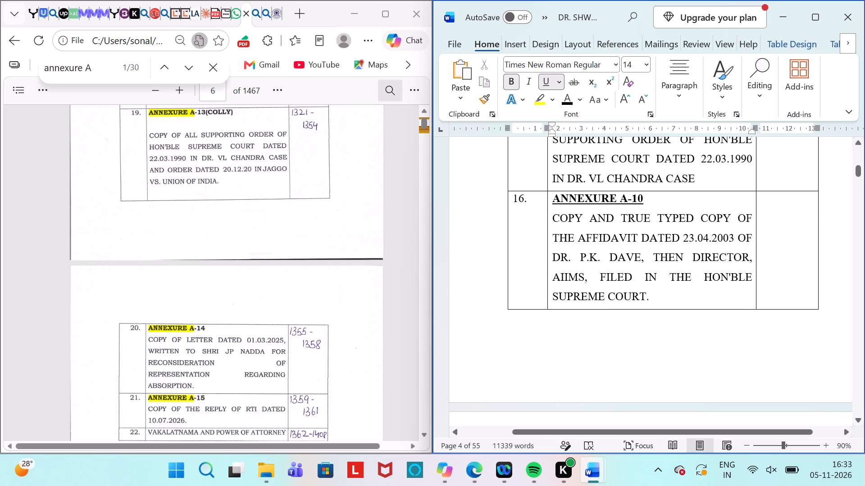
{"action": "scroll", "coordinate": [620, 283], "scroll_direction": "down", "scroll_amount": 2}
{"action": "scroll", "coordinate": [620, 283], "scroll_direction": "up", "scroll_amount": 4}
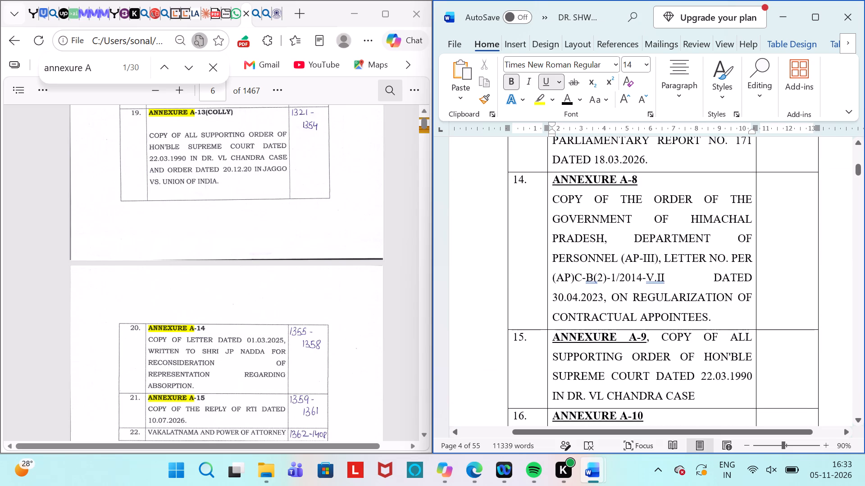
{"action": "scroll", "coordinate": [620, 283], "scroll_direction": "down", "scroll_amount": 3}
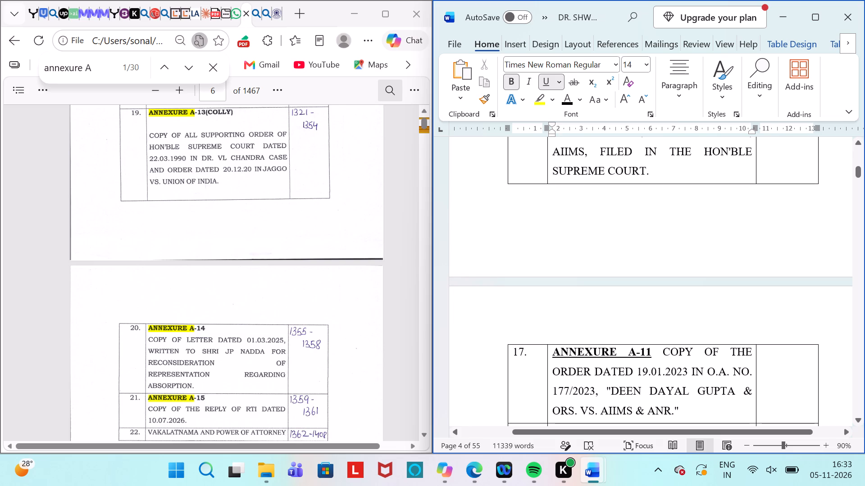
{"action": "scroll", "coordinate": [620, 283], "scroll_direction": "down", "scroll_amount": 1}
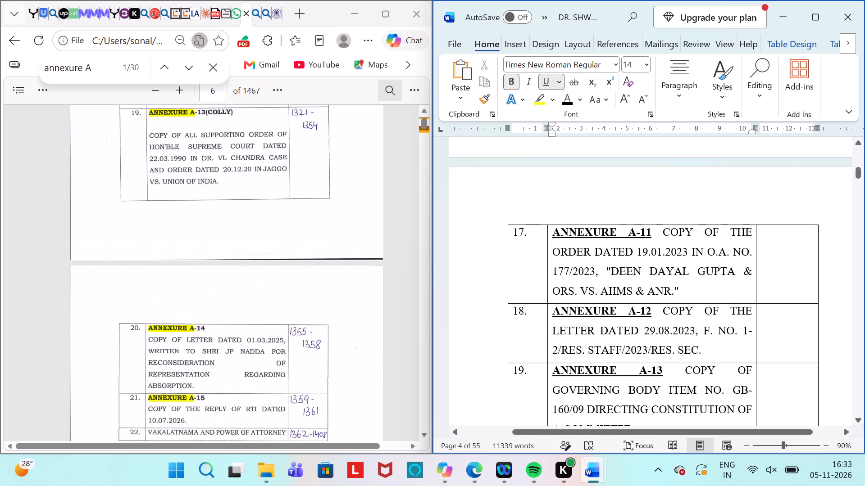
{"action": "scroll", "coordinate": [620, 283], "scroll_direction": "down", "scroll_amount": 1}
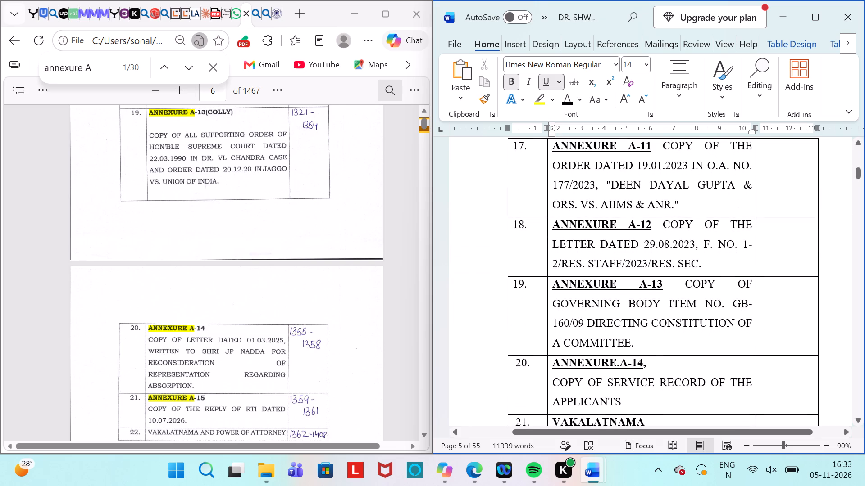
{"action": "scroll", "coordinate": [620, 283], "scroll_direction": "down", "scroll_amount": 1}
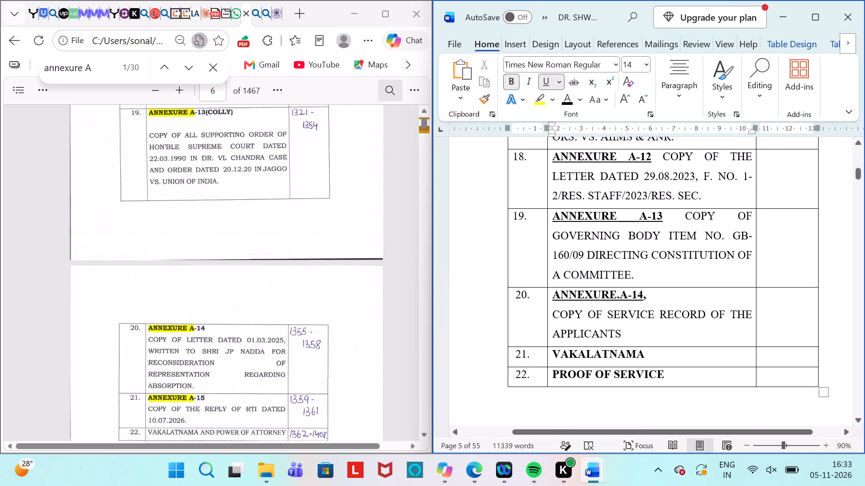
{"action": "scroll", "coordinate": [620, 283], "scroll_direction": "down", "scroll_amount": 4}
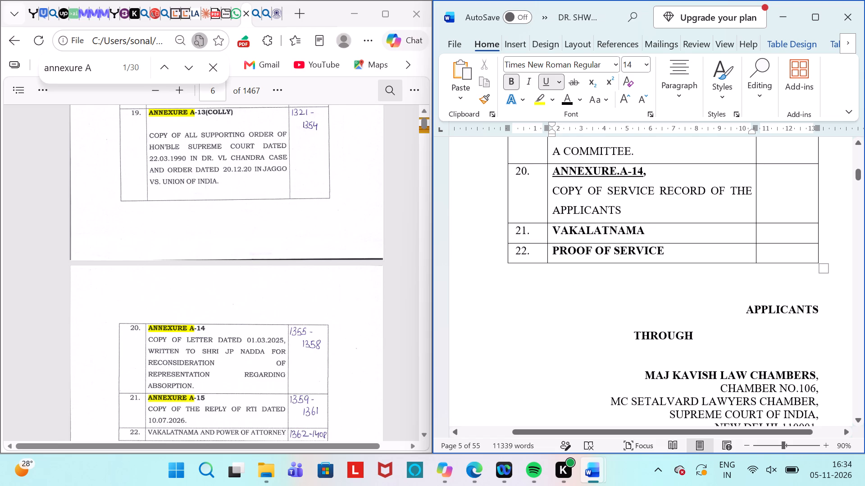
{"action": "scroll", "coordinate": [620, 283], "scroll_direction": "up", "scroll_amount": 1}
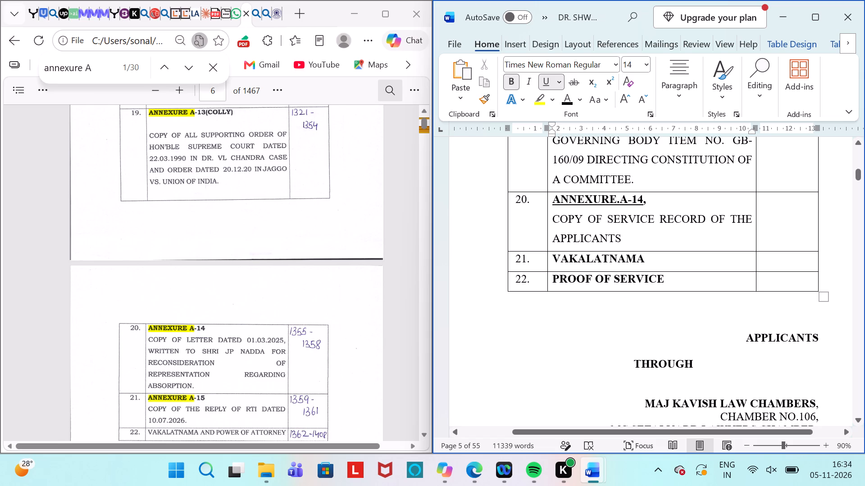
{"action": "scroll", "coordinate": [687, 198], "scroll_direction": "up", "scroll_amount": 3}
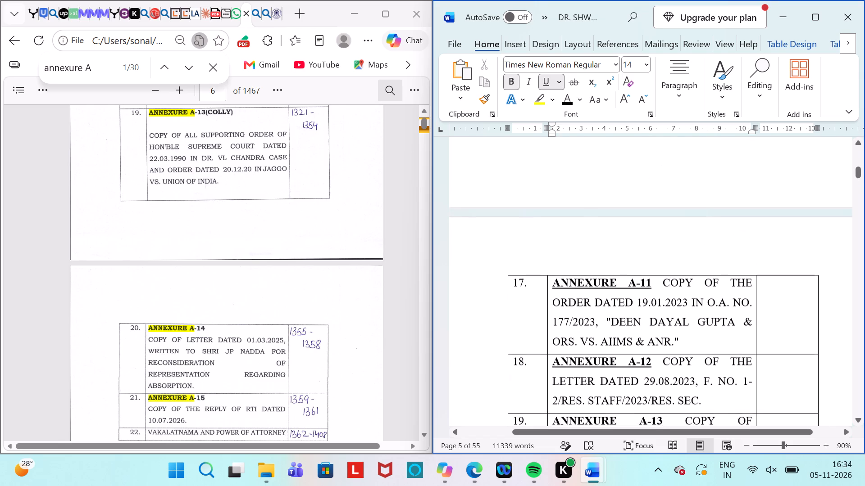
Re-examine the index entries from row 17 back up to row 7, checking each annexure heading's layout and punctuation.
{"action": "scroll", "coordinate": [687, 198], "scroll_direction": "up", "scroll_amount": 2}
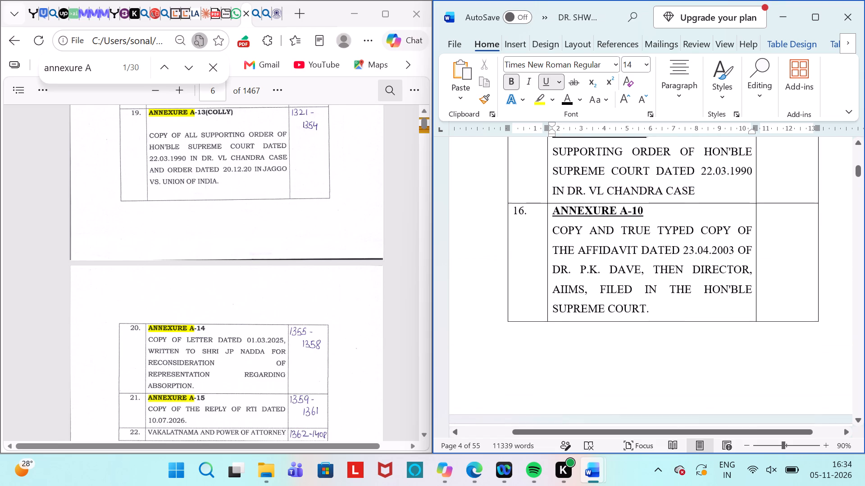
{"action": "scroll", "coordinate": [687, 198], "scroll_direction": "up", "scroll_amount": 3}
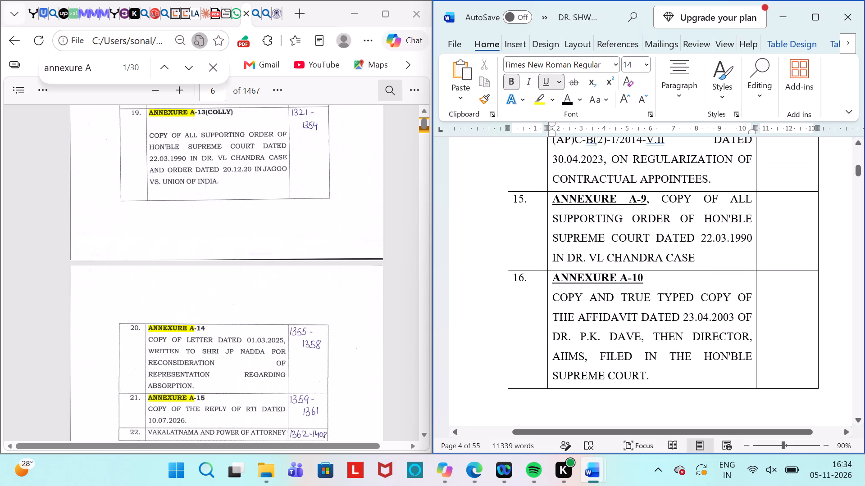
{"action": "scroll", "coordinate": [687, 198], "scroll_direction": "up", "scroll_amount": 2}
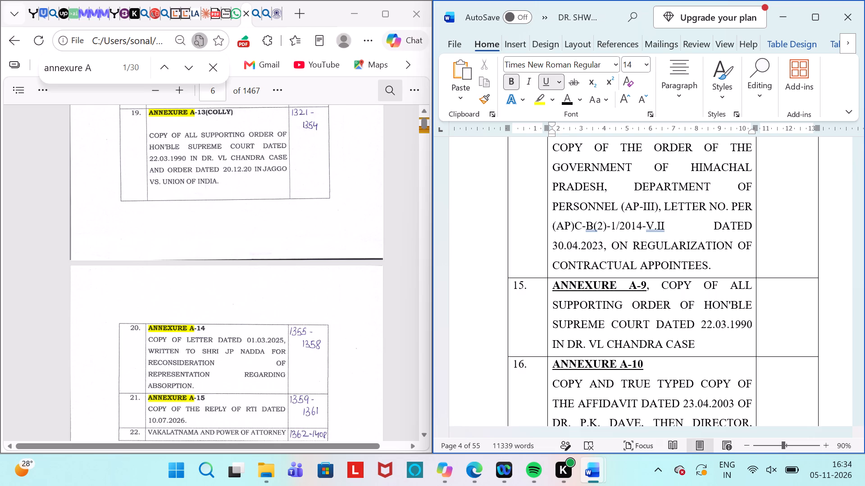
{"action": "scroll", "coordinate": [687, 198], "scroll_direction": "up", "scroll_amount": 2}
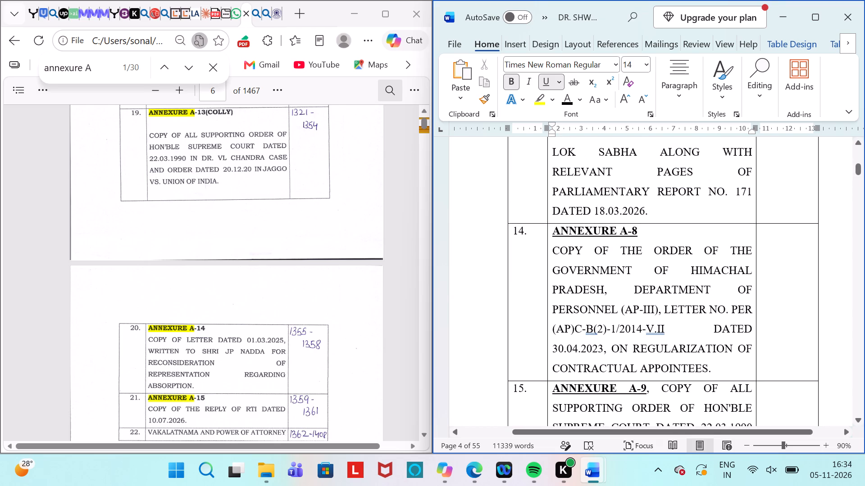
{"action": "scroll", "coordinate": [687, 198], "scroll_direction": "up", "scroll_amount": 1}
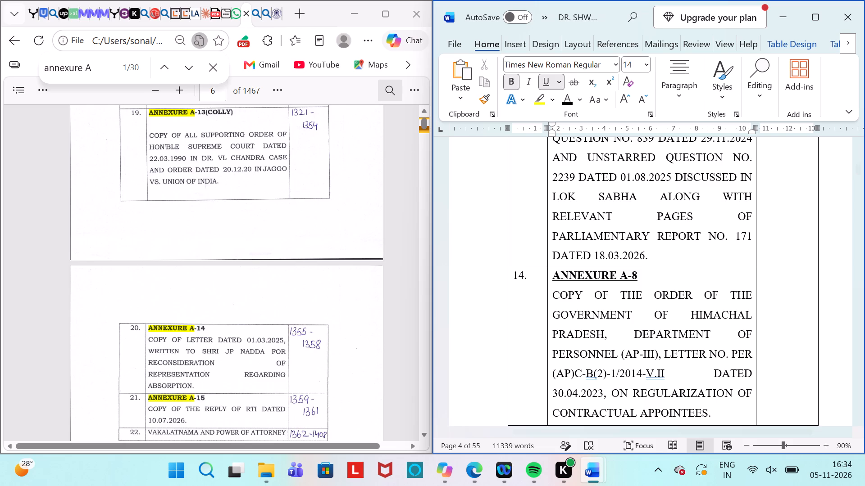
{"action": "scroll", "coordinate": [711, 229], "scroll_direction": "up", "scroll_amount": 1}
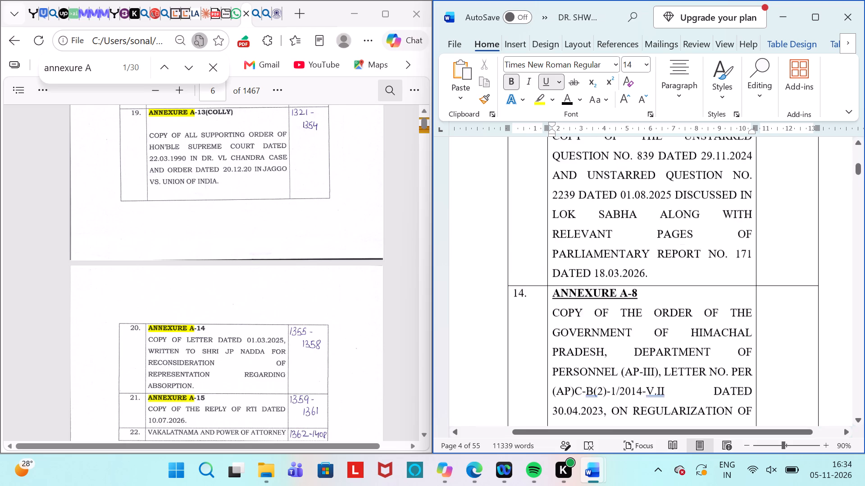
{"action": "scroll", "coordinate": [711, 229], "scroll_direction": "up", "scroll_amount": 3}
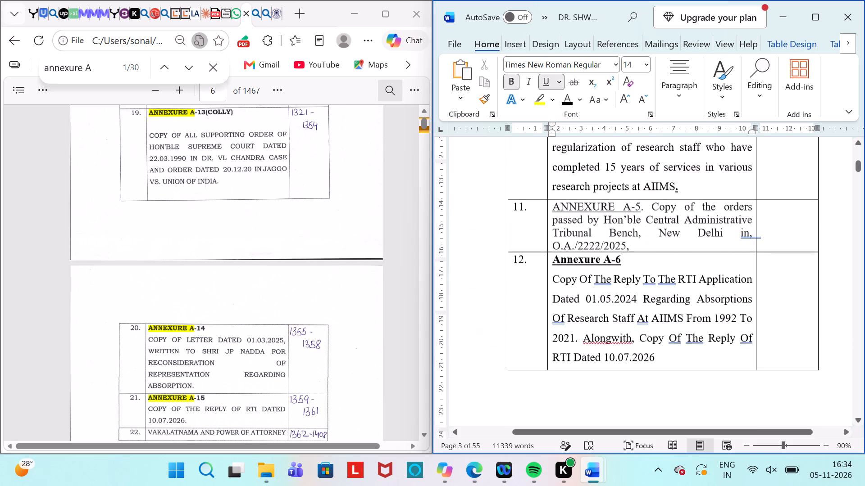
{"action": "scroll", "coordinate": [711, 229], "scroll_direction": "up", "scroll_amount": 5}
Join the row 12 description onto the same line as its "Annexure A-6" heading.
{"action": "scroll", "coordinate": [711, 229], "scroll_direction": "down", "scroll_amount": 2}
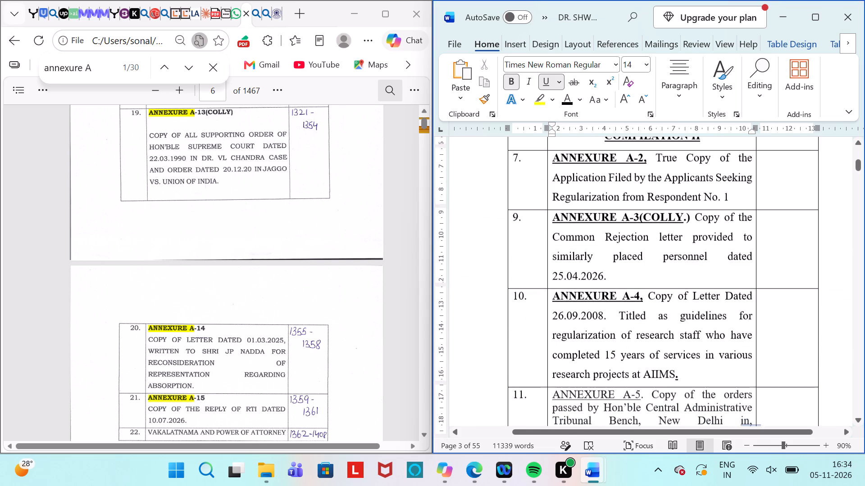
{"action": "scroll", "coordinate": [711, 229], "scroll_direction": "down", "scroll_amount": 2}
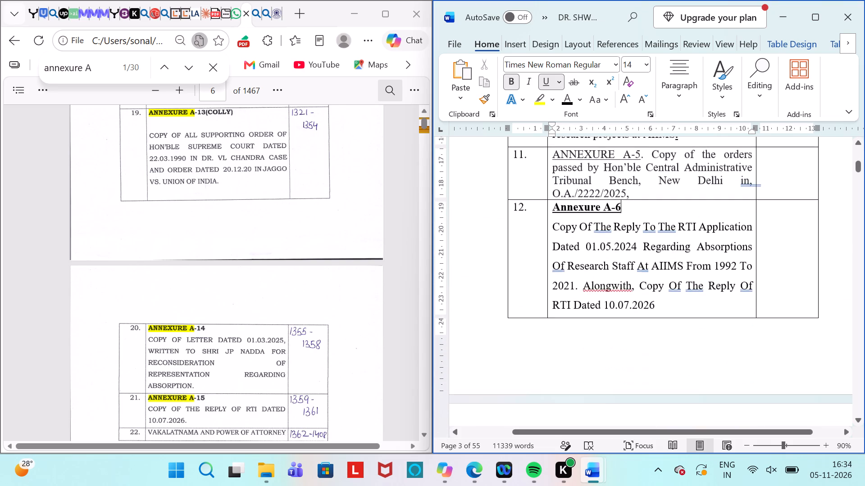
{"action": "left_click", "coordinate": [552, 226]}
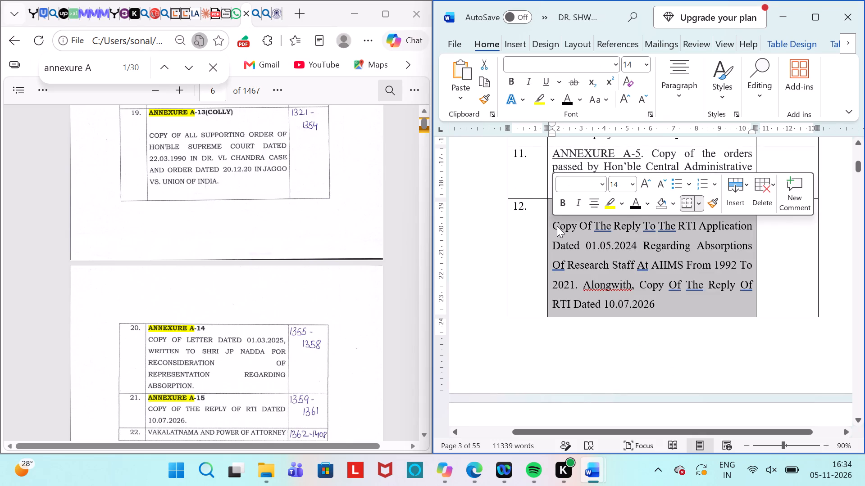
{"action": "left_click", "coordinate": [557, 226]}
{"action": "key", "text": "Left"}
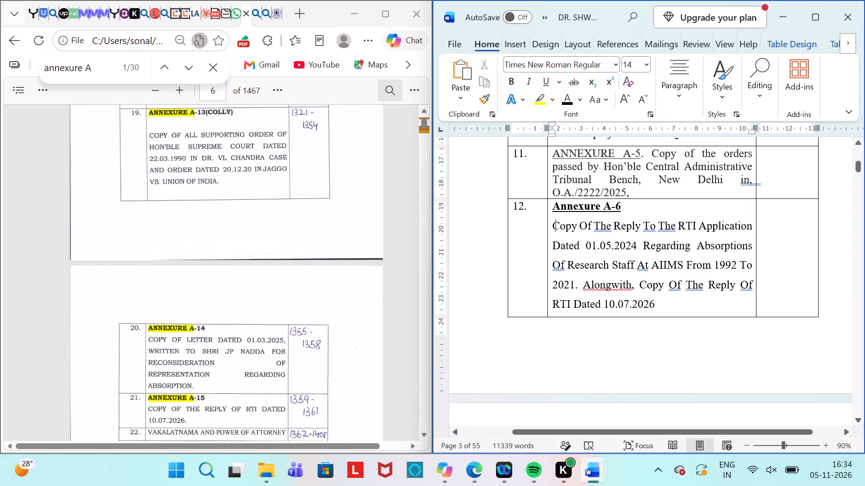
{"action": "key", "text": "BackSpace"}
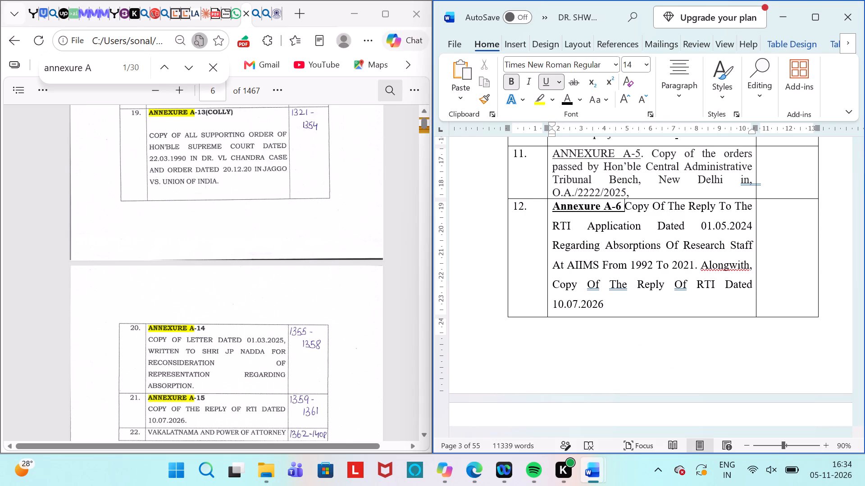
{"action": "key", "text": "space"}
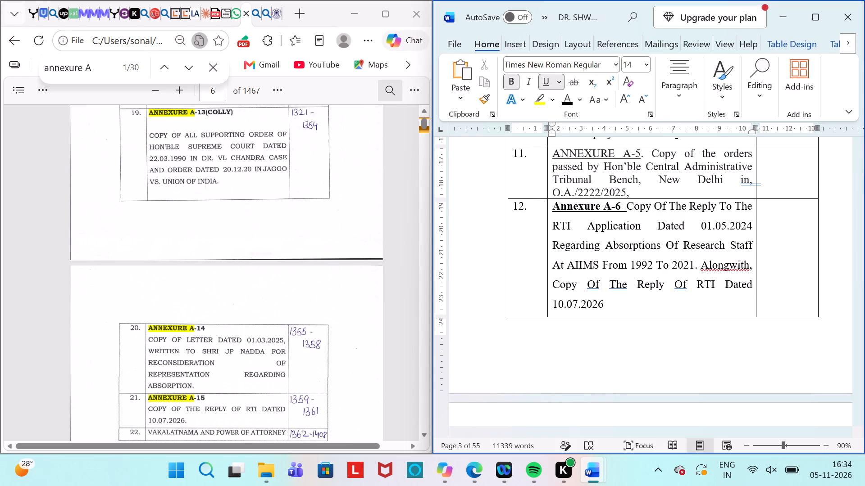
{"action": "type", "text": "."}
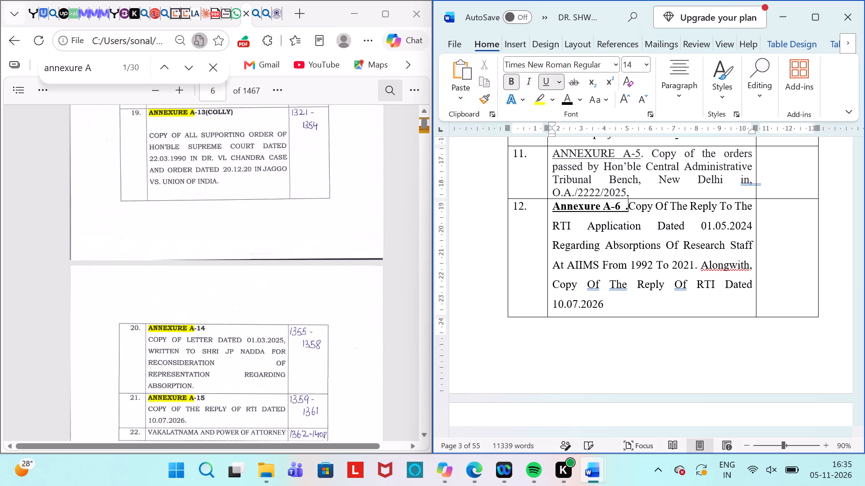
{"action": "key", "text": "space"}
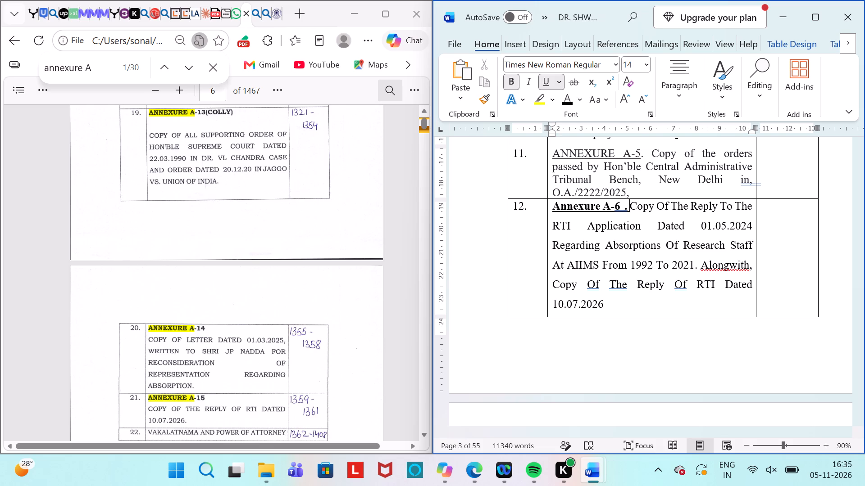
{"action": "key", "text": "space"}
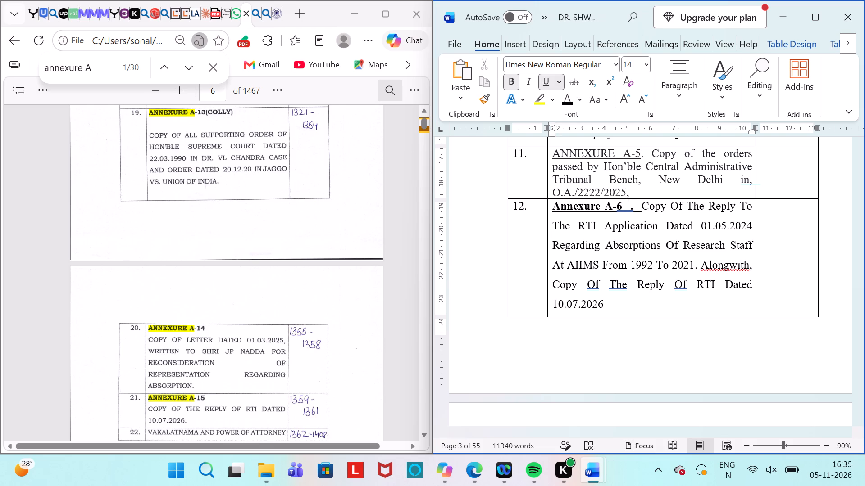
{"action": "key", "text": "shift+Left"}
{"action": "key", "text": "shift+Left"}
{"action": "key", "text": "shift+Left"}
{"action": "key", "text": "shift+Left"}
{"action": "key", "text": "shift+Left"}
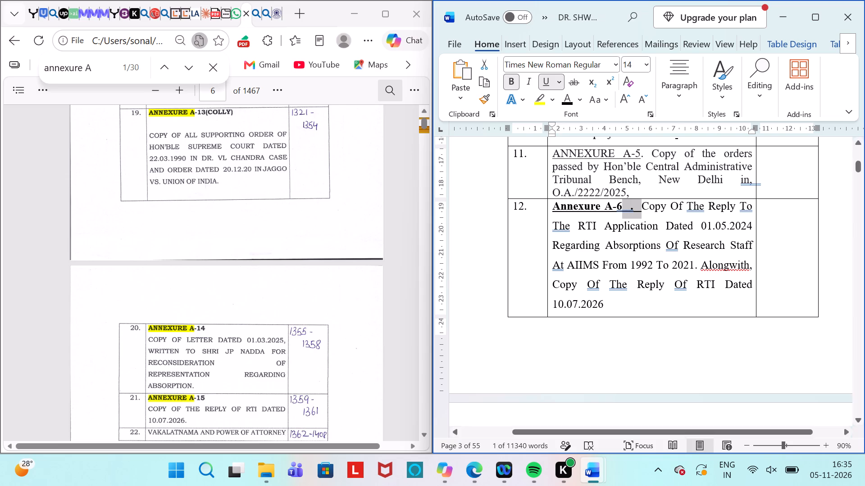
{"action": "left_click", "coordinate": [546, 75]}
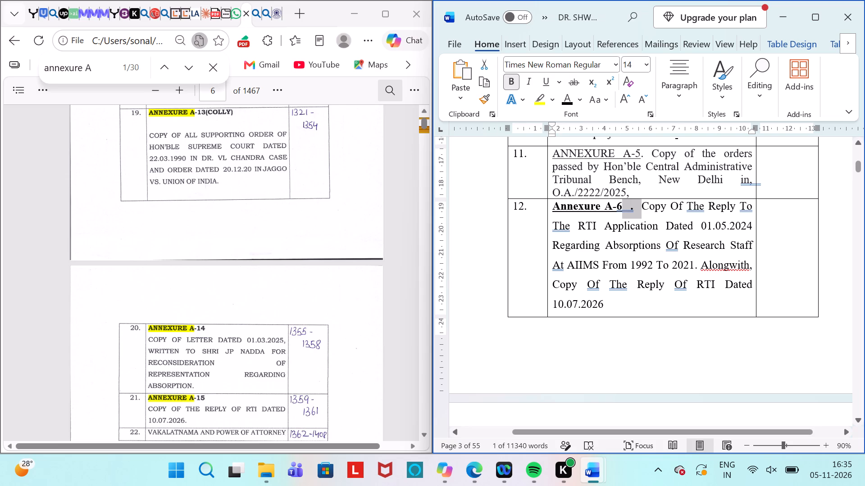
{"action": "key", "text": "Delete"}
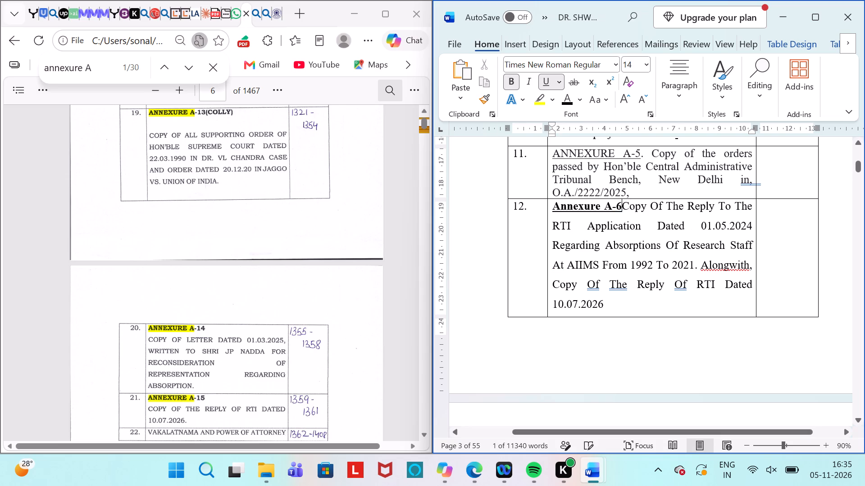
Insert a period and a space after "Annexure A-6" in row 12, before "Copy Of The Reply".
{"action": "key", "text": "period"}
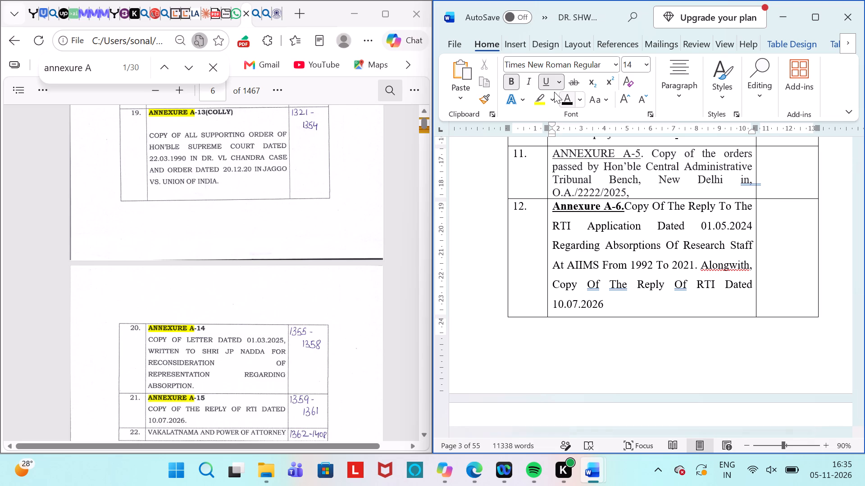
{"action": "left_click", "coordinate": [542, 81]}
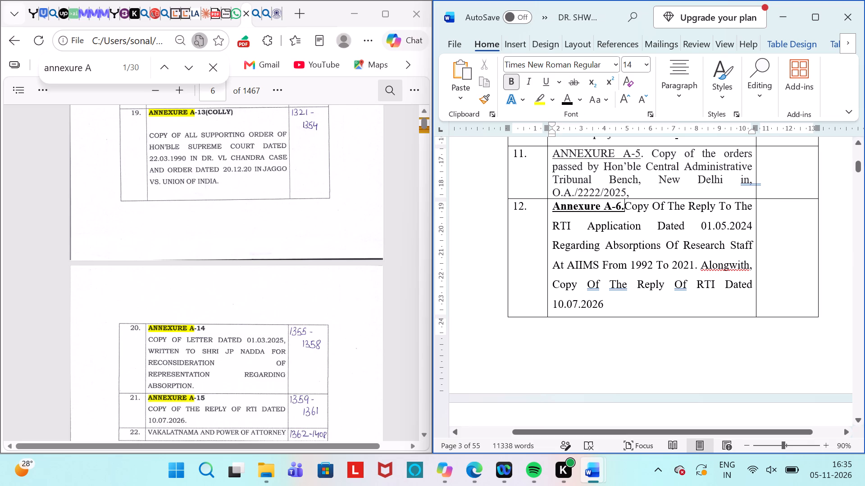
{"action": "left_click", "coordinate": [630, 233]}
{"action": "key", "text": "Up"}
{"action": "key", "text": "Left"}
{"action": "key", "text": "space"}
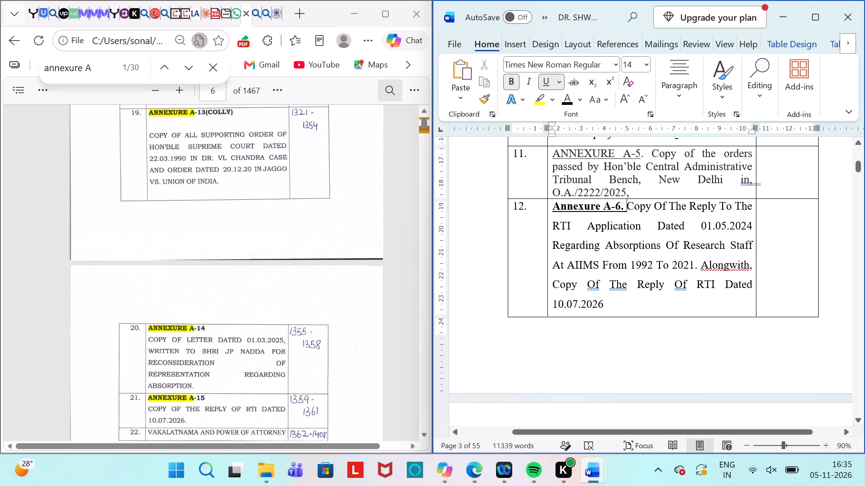
Join the row 13 description onto the same line as its "ANNEXURE A-7" heading.
{"action": "scroll", "coordinate": [663, 298], "scroll_direction": "down", "scroll_amount": 2}
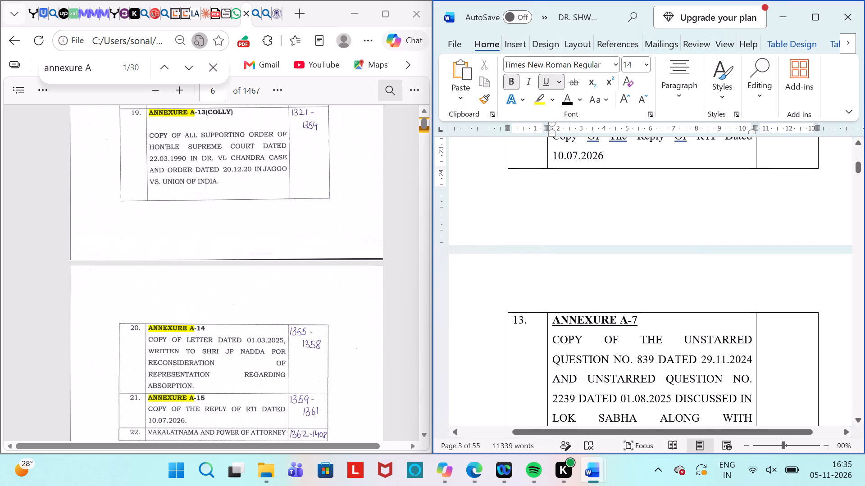
{"action": "left_click", "coordinate": [555, 339]}
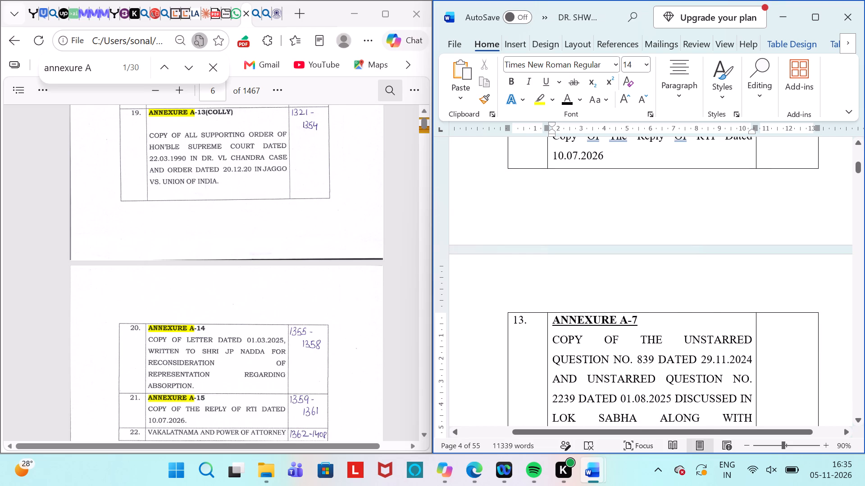
{"action": "key", "text": "BackSpace"}
Join the row 14 description onto its "ANNEXURE A-8" heading line, separated by a comma without underline and a single space.
{"action": "scroll", "coordinate": [555, 339], "scroll_direction": "down", "scroll_amount": 1}
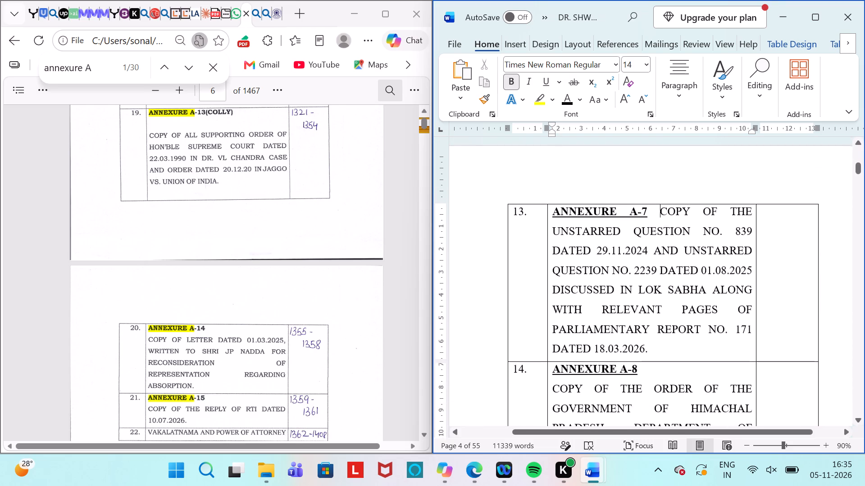
{"action": "scroll", "coordinate": [555, 339], "scroll_direction": "down", "scroll_amount": 1}
{"action": "left_click", "coordinate": [552, 300]}
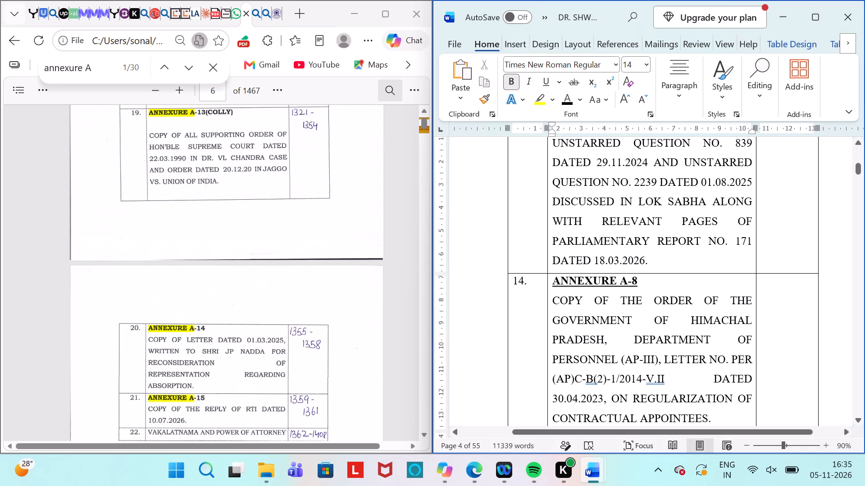
{"action": "key", "text": "BackSpace"}
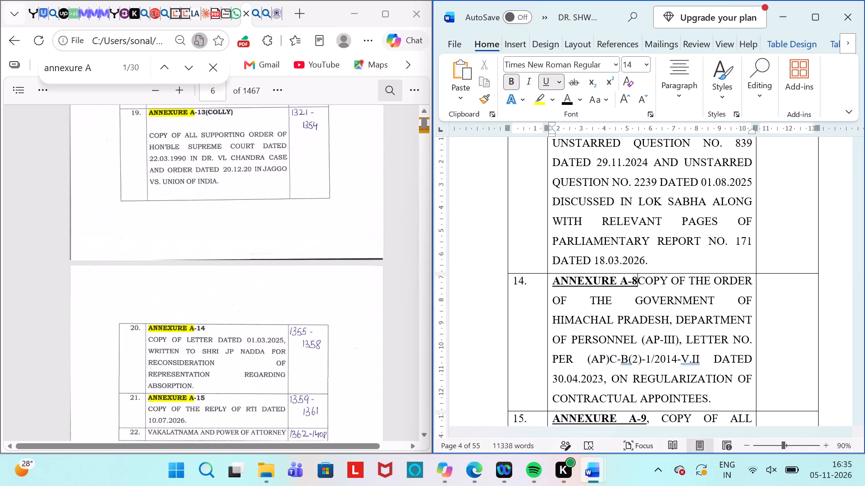
{"action": "left_click", "coordinate": [547, 85]}
{"action": "key", "text": "space"}
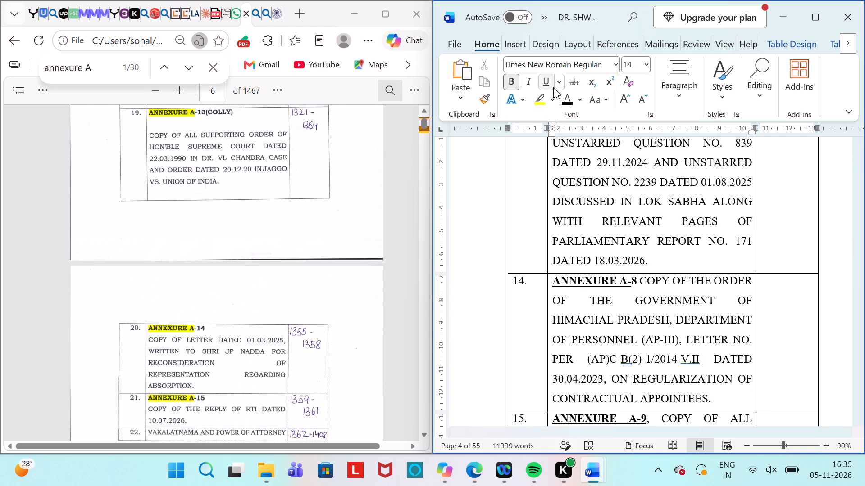
{"action": "key", "text": "Left"}
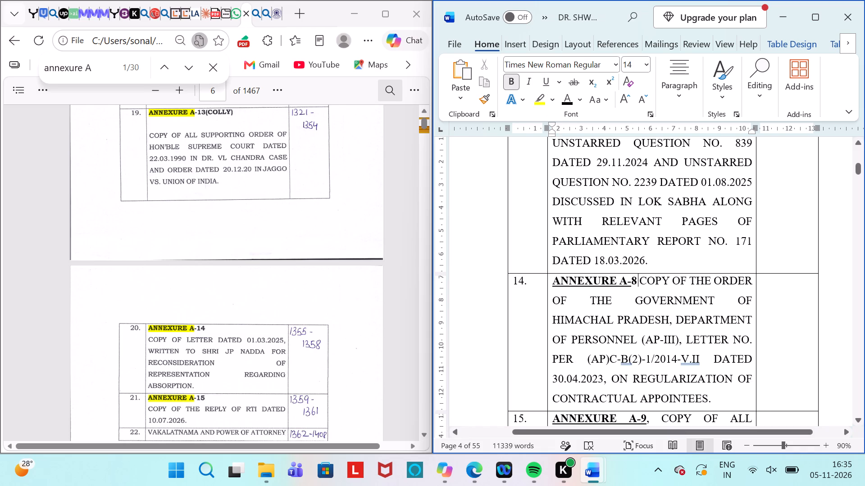
{"action": "type", "text": ","}
{"action": "key", "text": "space"}
{"action": "key", "text": "Right"}
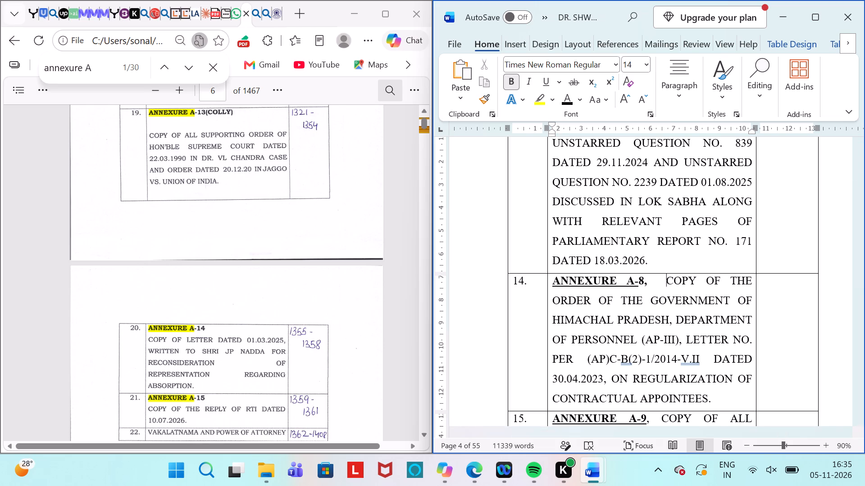
{"action": "key", "text": "Right"}
{"action": "key", "text": "Left"}
{"action": "key", "text": "BackSpace"}
{"action": "key", "text": "BackSpace"}
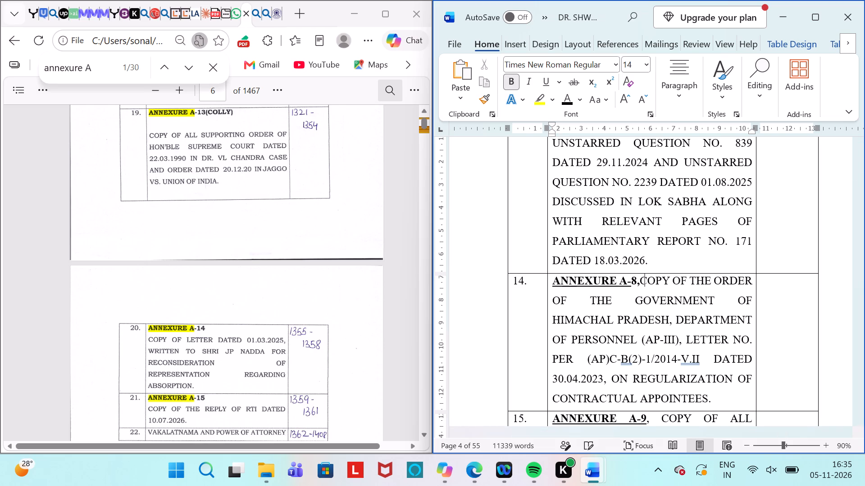
{"action": "key", "text": "space"}
Join the row 16 description onto the same line as its "ANNEXURE A-10" heading.
{"action": "scroll", "coordinate": [641, 278], "scroll_direction": "down", "scroll_amount": 1}
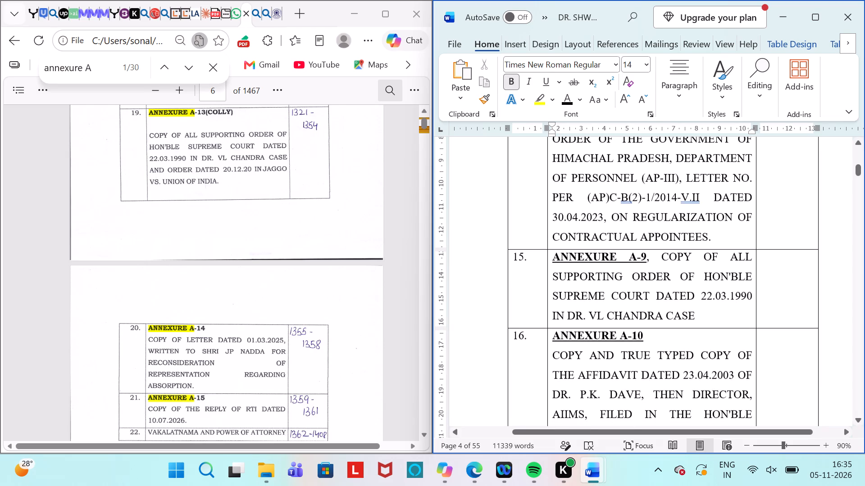
{"action": "scroll", "coordinate": [641, 278], "scroll_direction": "down", "scroll_amount": 1}
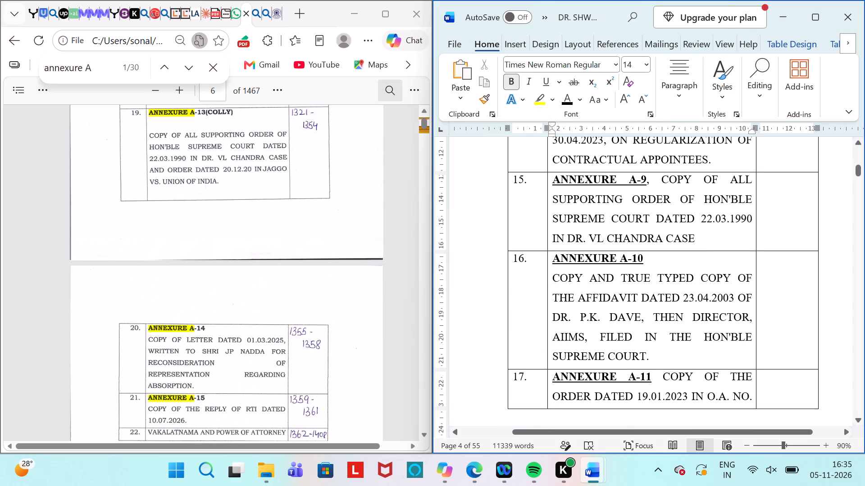
{"action": "left_click", "coordinate": [554, 277]}
{"action": "key", "text": "BackSpace"}
Remove the period between "ANNEXURE" and "A-14" and the trailing comma from the row 20 heading.
{"action": "scroll", "coordinate": [554, 277], "scroll_direction": "down", "scroll_amount": 1}
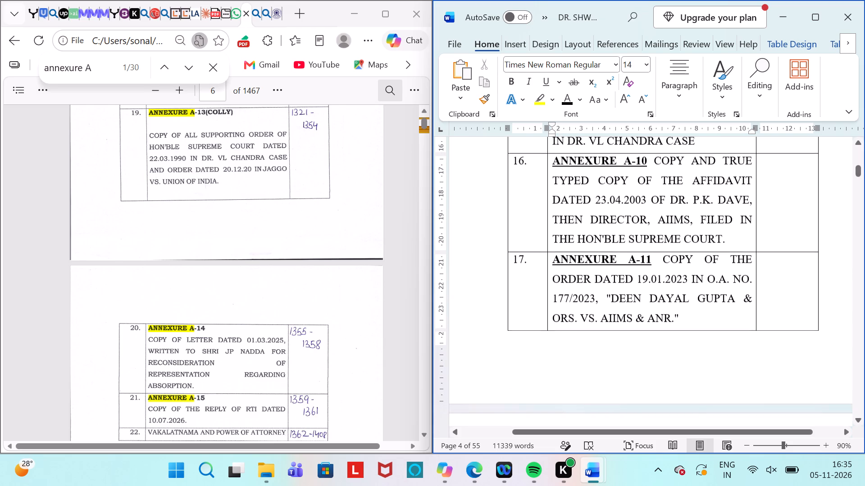
{"action": "scroll", "coordinate": [554, 277], "scroll_direction": "down", "scroll_amount": 2}
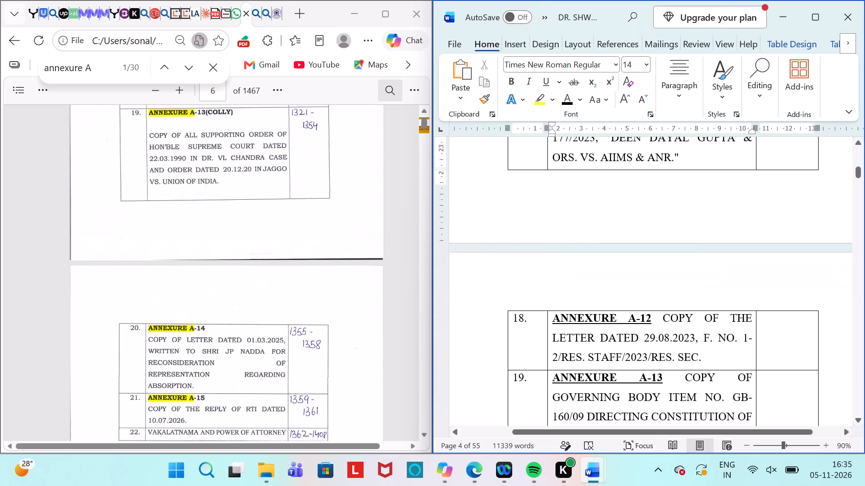
{"action": "scroll", "coordinate": [554, 277], "scroll_direction": "down", "scroll_amount": 1}
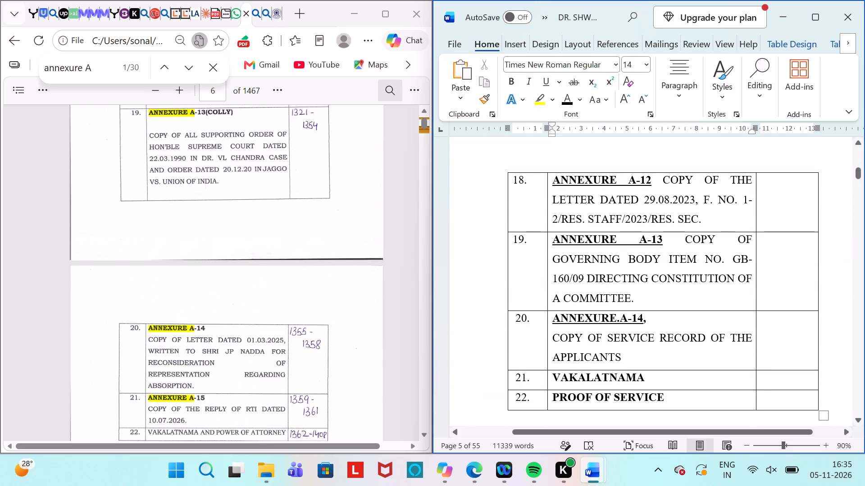
{"action": "scroll", "coordinate": [554, 277], "scroll_direction": "down", "scroll_amount": 3}
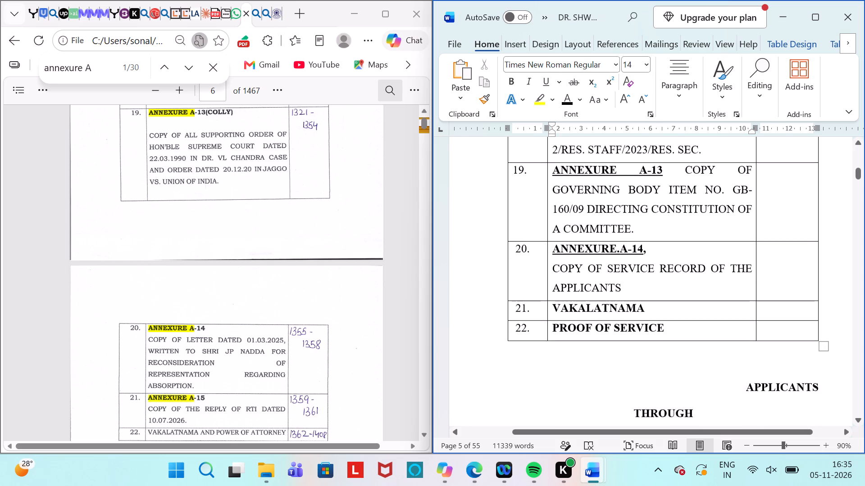
{"action": "scroll", "coordinate": [554, 277], "scroll_direction": "down", "scroll_amount": 2}
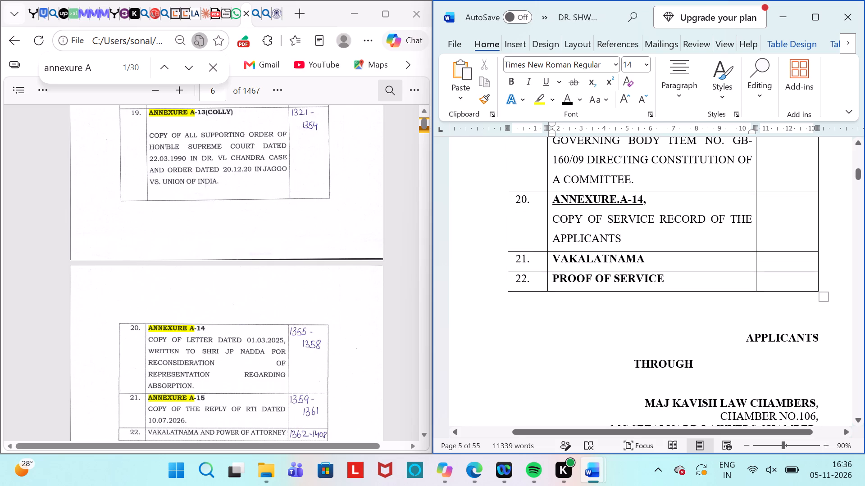
{"action": "left_click", "coordinate": [622, 199]}
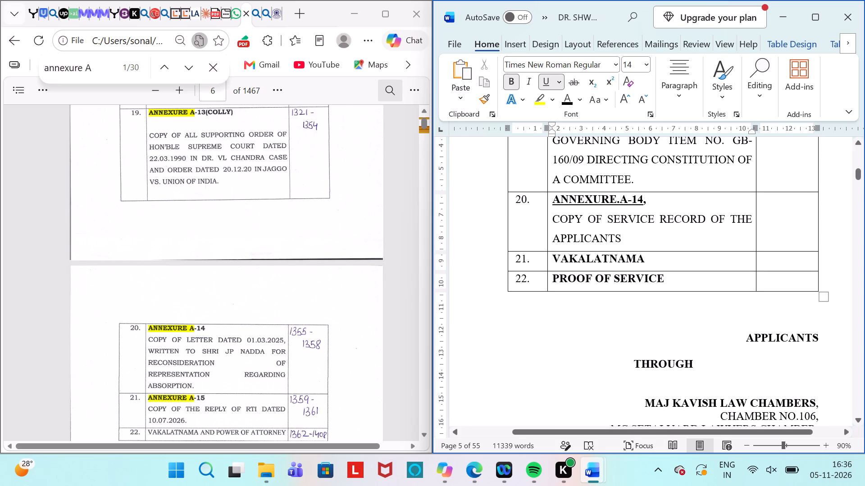
{"action": "key", "text": "BackSpace"}
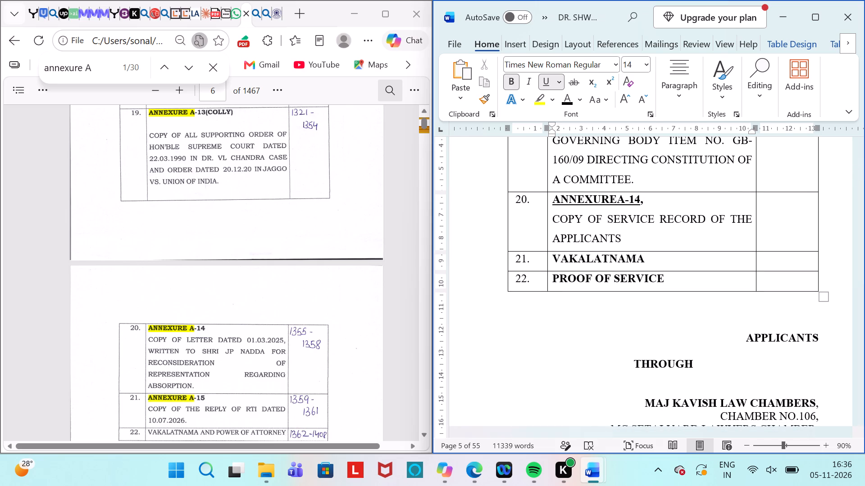
{"action": "key", "text": "space"}
{"action": "key", "text": "space"}
{"action": "key", "text": "BackSpace"}
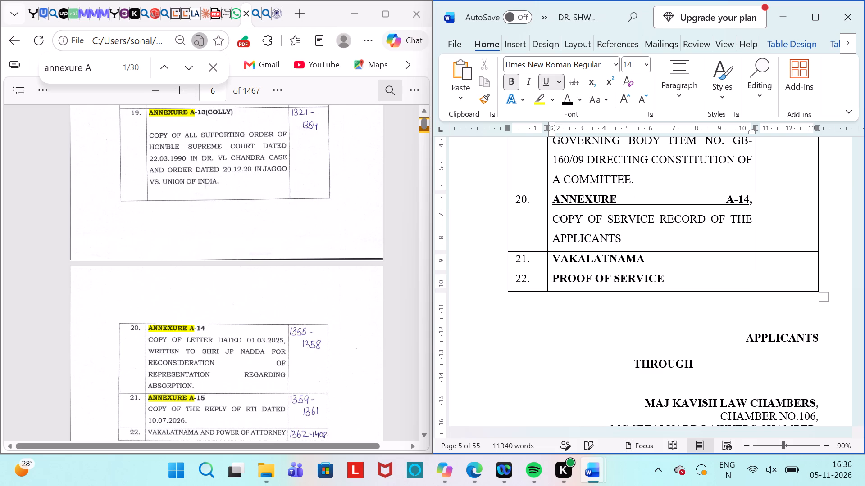
{"action": "key", "text": "BackSpace"}
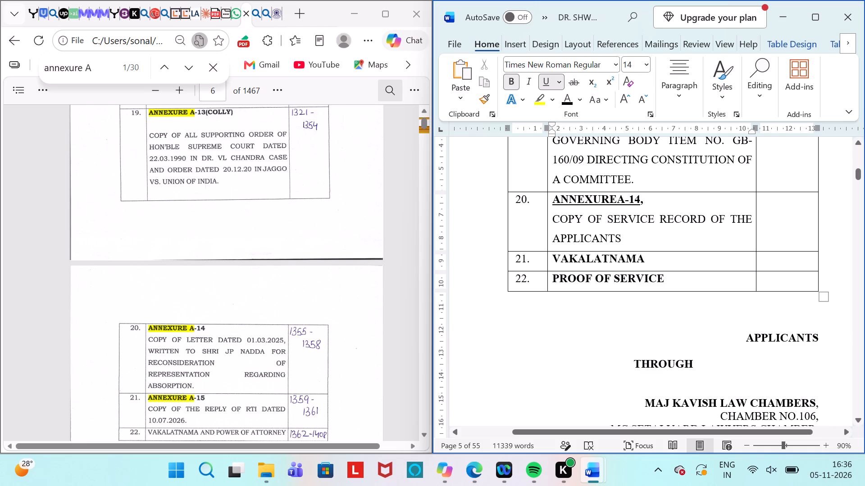
{"action": "left_click", "coordinate": [643, 202]}
{"action": "key", "text": "BackSpace"}
{"action": "key", "text": "period"}
{"action": "key", "text": "BackSpace"}
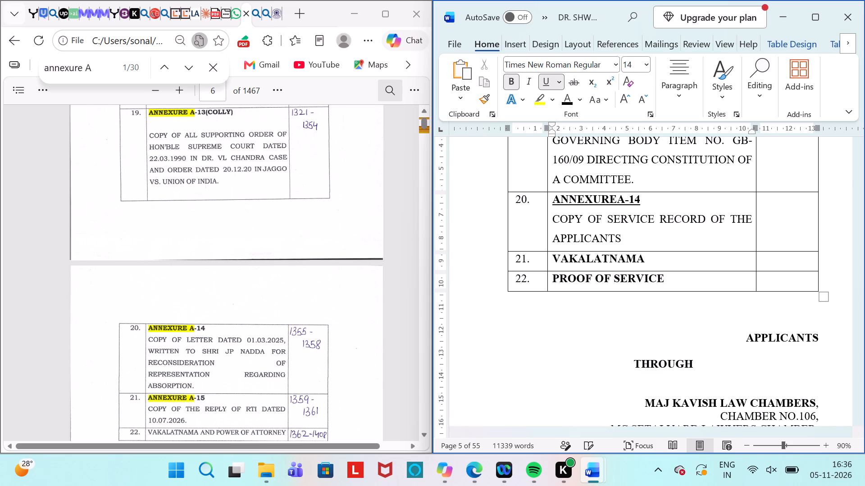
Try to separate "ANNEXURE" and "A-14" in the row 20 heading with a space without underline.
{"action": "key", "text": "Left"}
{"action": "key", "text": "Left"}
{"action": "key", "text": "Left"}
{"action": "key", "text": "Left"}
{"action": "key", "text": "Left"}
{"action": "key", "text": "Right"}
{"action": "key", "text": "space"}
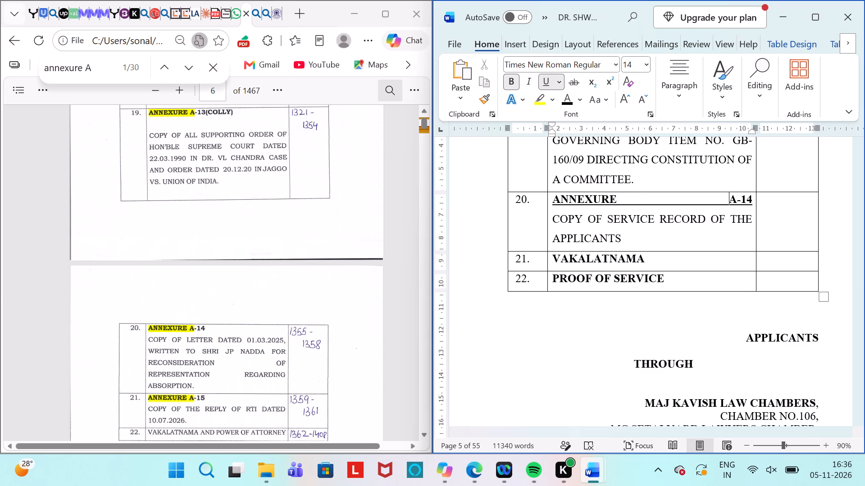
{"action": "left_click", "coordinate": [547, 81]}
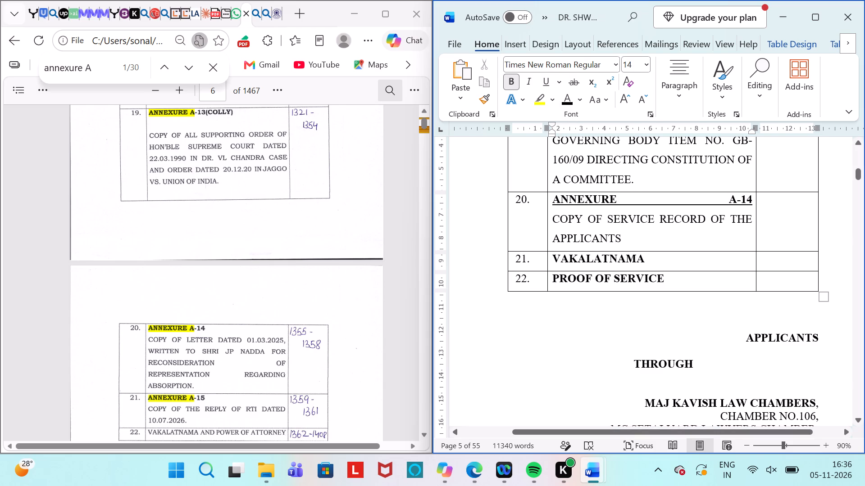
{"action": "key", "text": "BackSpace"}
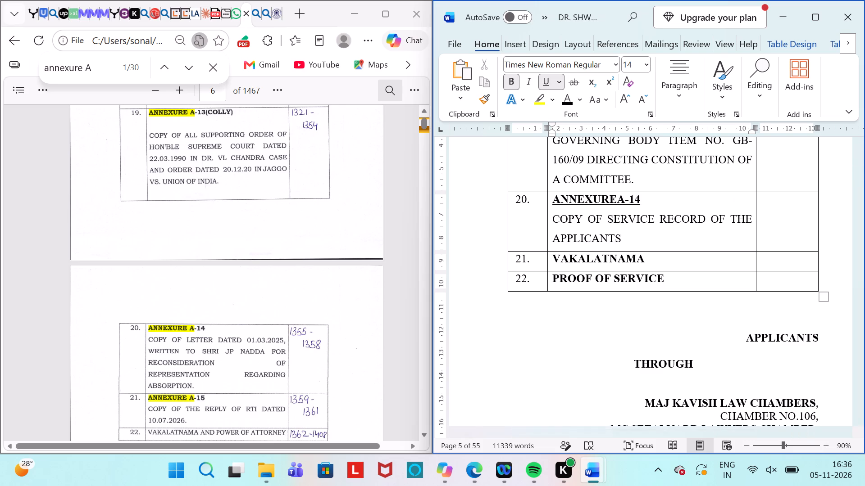
Remove the underline from the "ANNEXUREA" part of the row 20 heading, leaving "-14" underlined.
{"action": "left_click", "coordinate": [541, 85]}
{"action": "key", "text": "space"}
{"action": "key", "text": "BackSpace"}
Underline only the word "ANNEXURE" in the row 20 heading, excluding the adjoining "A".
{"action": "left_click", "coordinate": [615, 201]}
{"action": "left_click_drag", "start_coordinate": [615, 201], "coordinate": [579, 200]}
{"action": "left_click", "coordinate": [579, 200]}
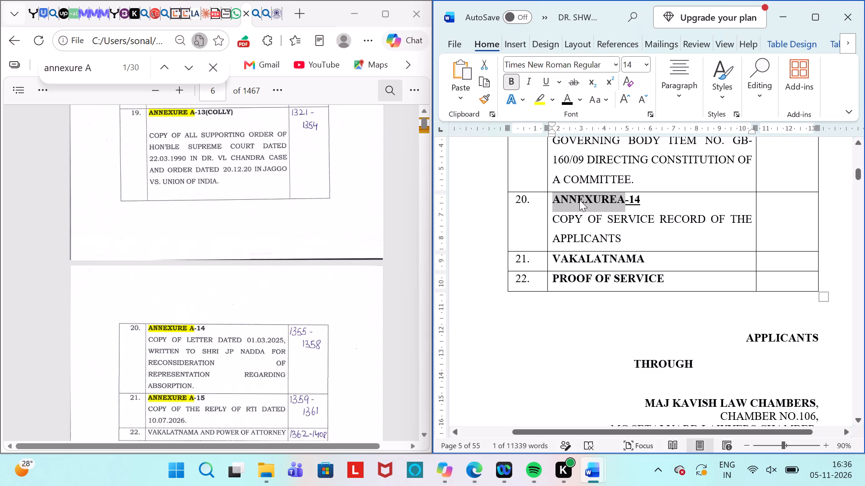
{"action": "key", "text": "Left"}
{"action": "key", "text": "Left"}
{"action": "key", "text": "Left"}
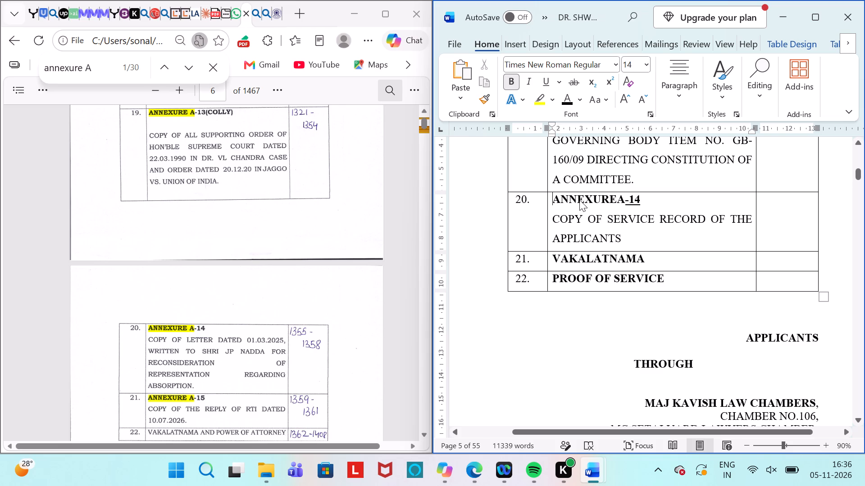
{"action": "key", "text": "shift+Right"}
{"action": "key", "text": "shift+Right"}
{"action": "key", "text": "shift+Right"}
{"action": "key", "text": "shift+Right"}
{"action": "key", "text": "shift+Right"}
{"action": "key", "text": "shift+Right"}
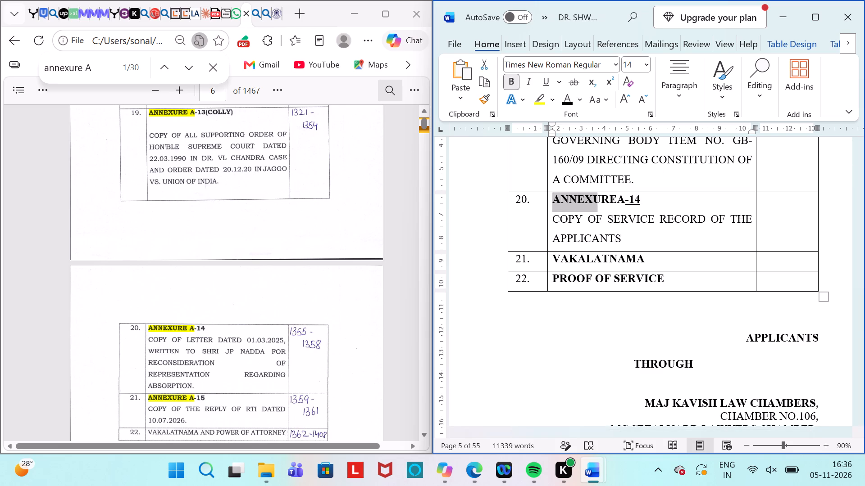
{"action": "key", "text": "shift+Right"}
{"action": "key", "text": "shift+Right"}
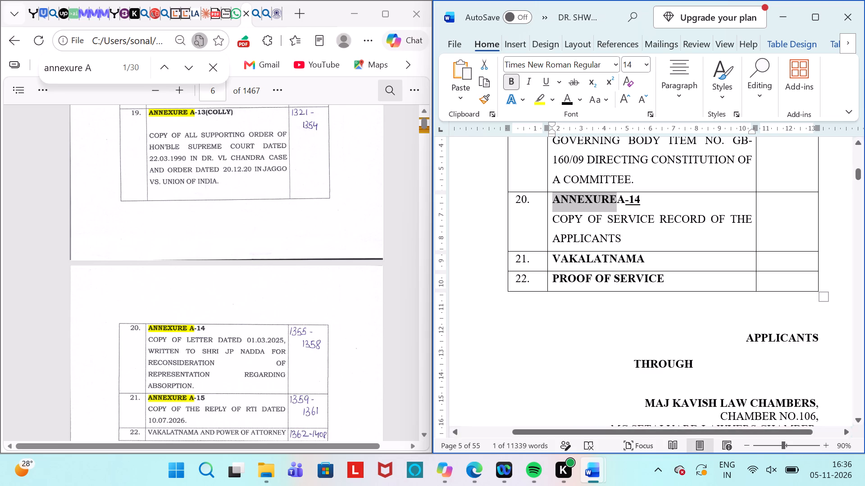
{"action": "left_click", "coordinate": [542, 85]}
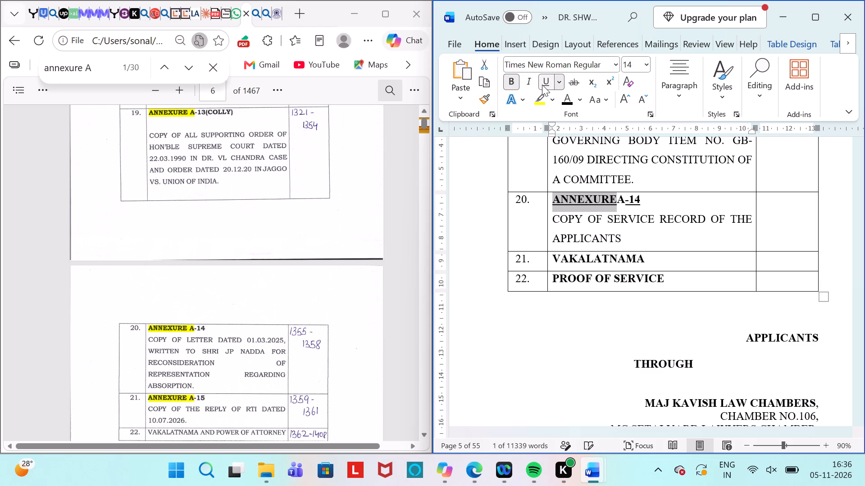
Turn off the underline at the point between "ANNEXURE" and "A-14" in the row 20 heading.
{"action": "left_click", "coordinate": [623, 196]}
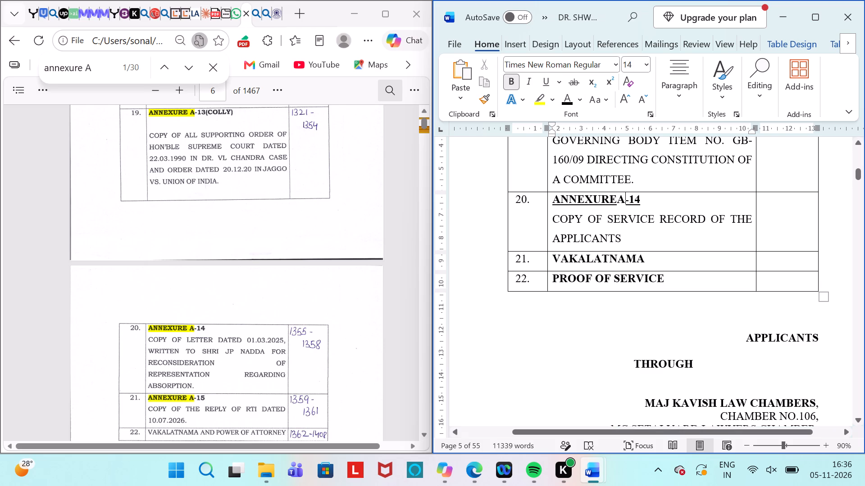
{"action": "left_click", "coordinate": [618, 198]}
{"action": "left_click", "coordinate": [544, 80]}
Underline the word "ANNEXURE" in the row 20 heading, without the "A" that follows it.
{"action": "left_click_drag", "start_coordinate": [553, 200], "coordinate": [619, 201]}
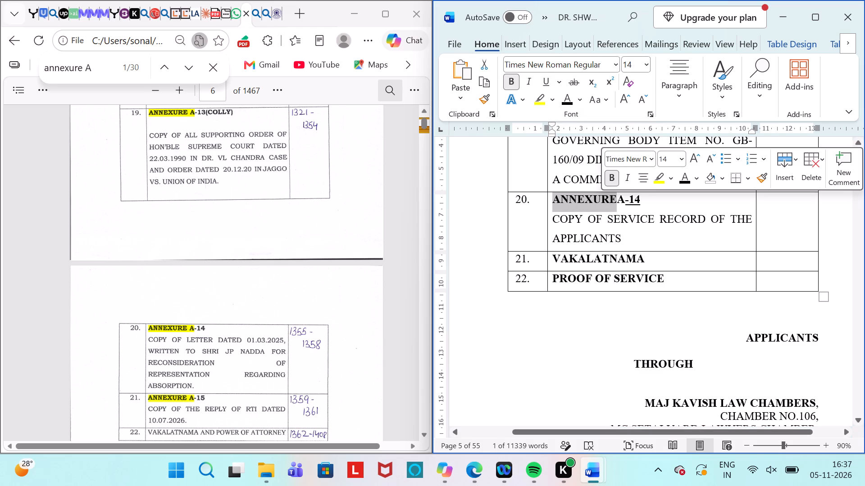
{"action": "key", "text": "ctrl+u"}
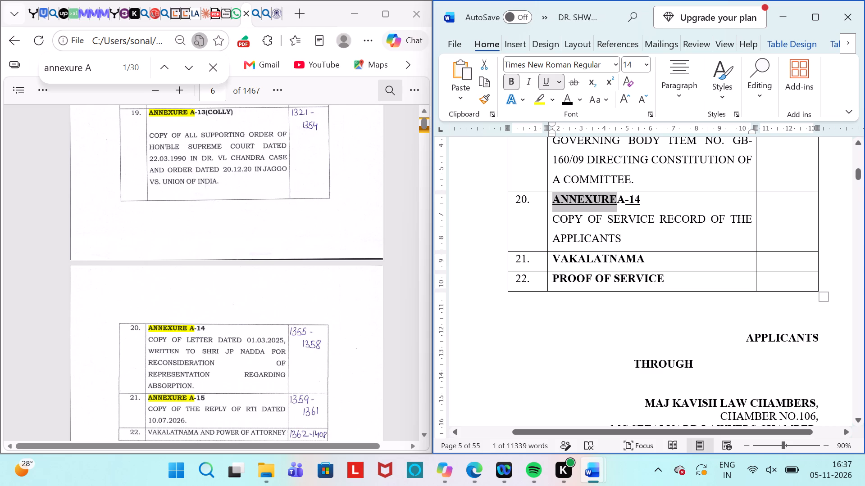
Insert a comma between "ANNEXURE" and "A-14" in the row 20 heading.
{"action": "left_click", "coordinate": [619, 201]}
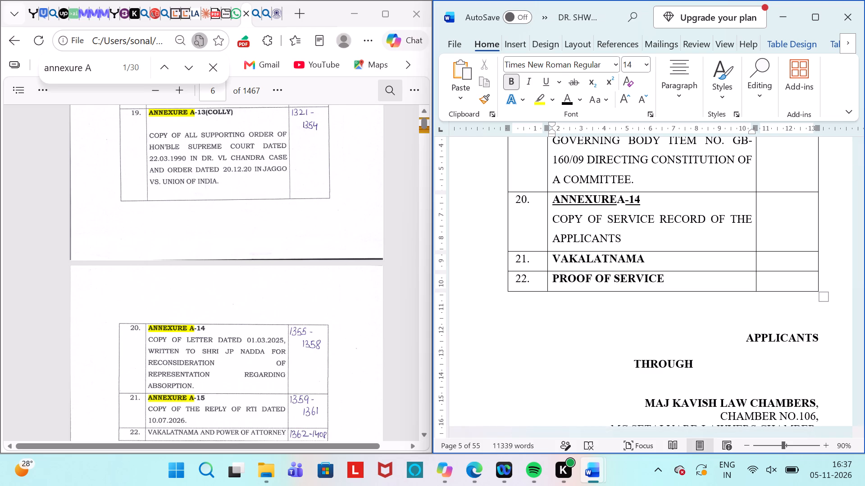
{"action": "key", "text": "space"}
{"action": "key", "text": "BackSpace"}
{"action": "key", "text": "Right"}
{"action": "key", "text": "Left"}
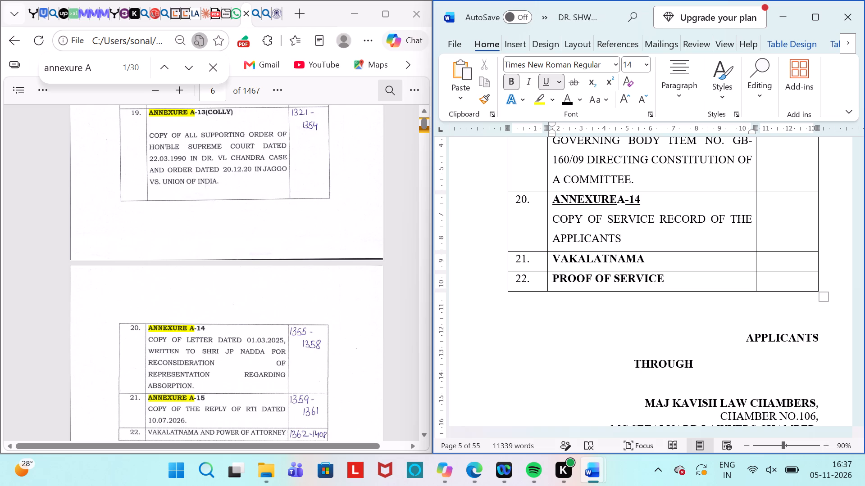
{"action": "key", "text": "comma"}
Remove the comma between "ANNEXURE" and "A-14" in the row 20 heading.
{"action": "key", "text": "space"}
{"action": "key", "text": "BackSpace"}
{"action": "key", "text": "BackSpace"}
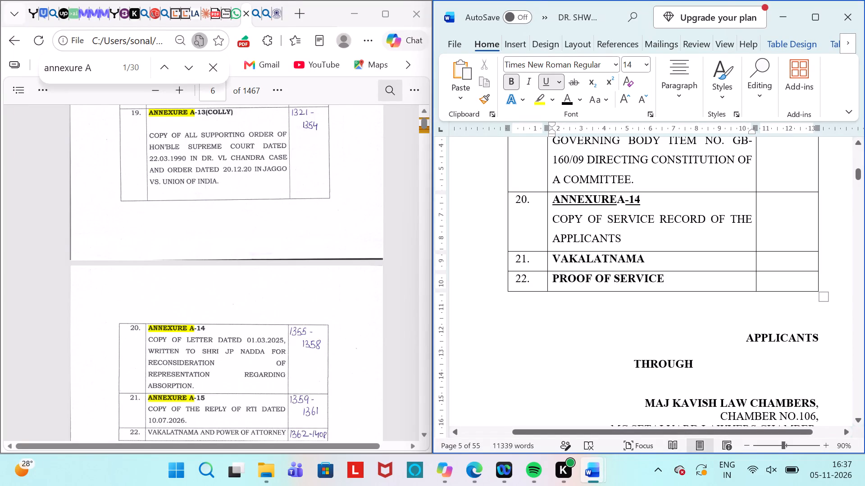
Reapply a single uniform underline across the whole "ANNEXUREA-14" heading in row 20, including the "A".
{"action": "left_click", "coordinate": [613, 199]}
{"action": "left_click_drag", "start_coordinate": [613, 199], "coordinate": [627, 200]}
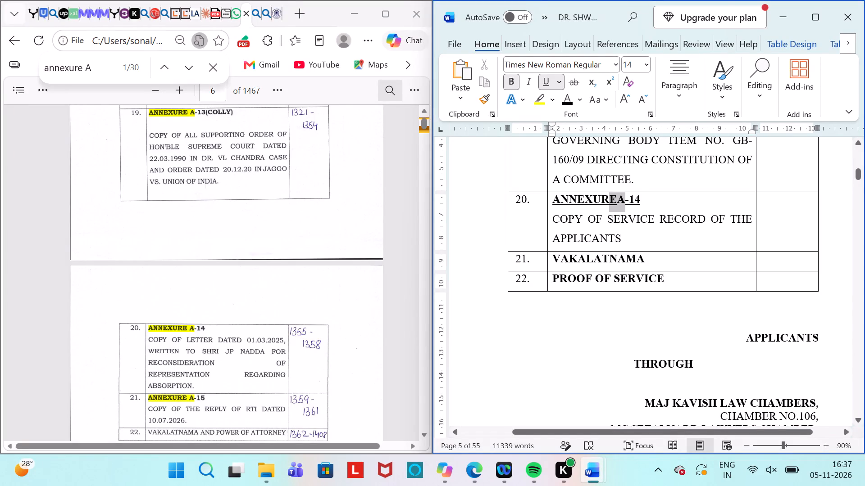
{"action": "left_click_drag", "start_coordinate": [627, 200], "coordinate": [634, 201]}
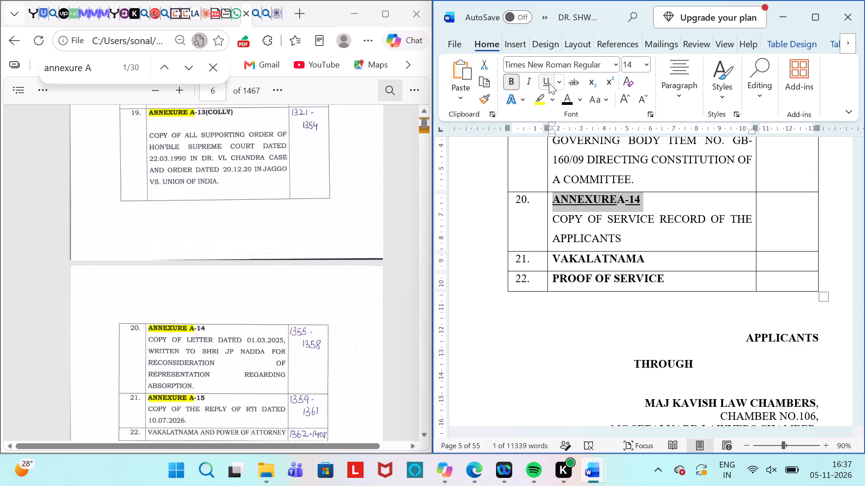
{"action": "left_click", "coordinate": [549, 83]}
{"action": "left_click", "coordinate": [549, 83]}
{"action": "left_click", "coordinate": [643, 200]}
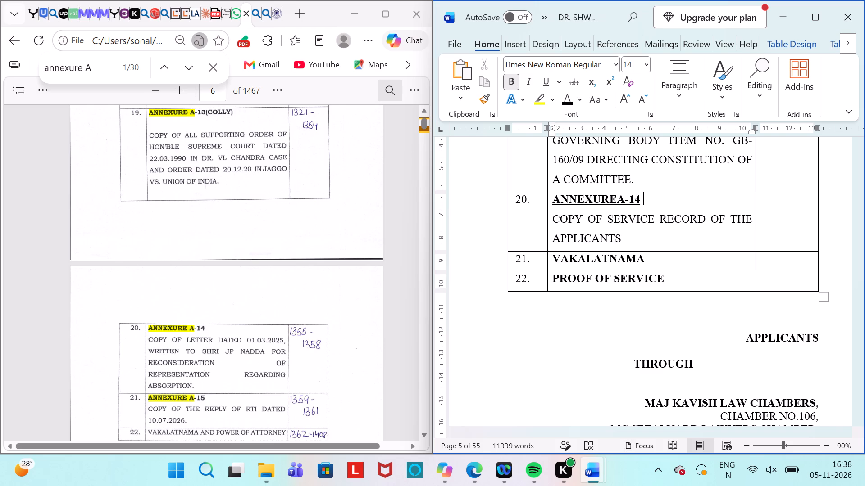
Review the annexure headings in the index from row 19 back up to row 9 for consistent formatting and punctuation.
{"action": "scroll", "coordinate": [681, 190], "scroll_direction": "up", "scroll_amount": 3}
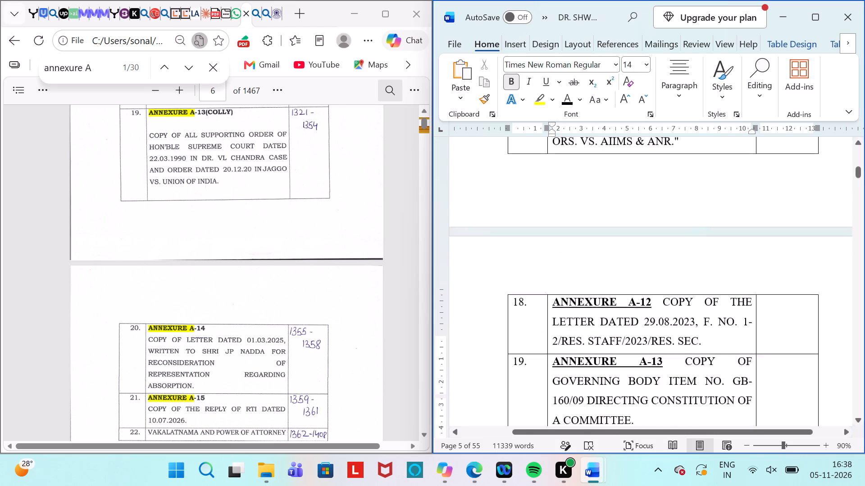
{"action": "scroll", "coordinate": [681, 190], "scroll_direction": "up", "scroll_amount": 3}
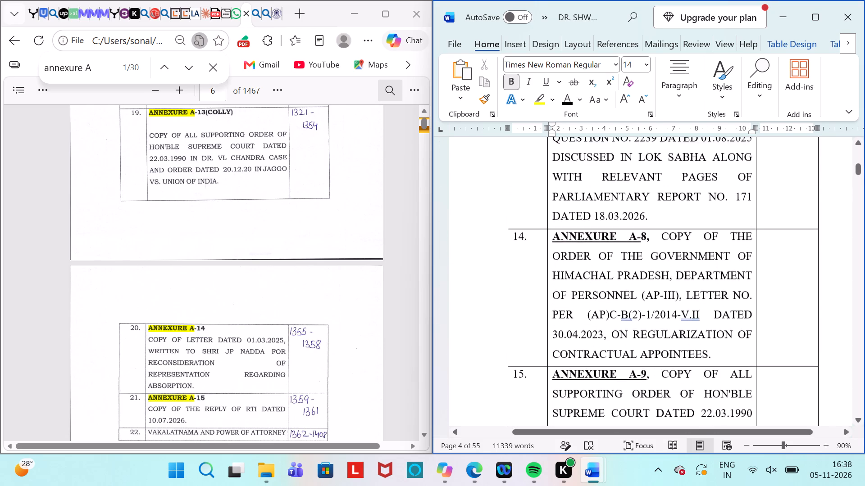
{"action": "scroll", "coordinate": [681, 190], "scroll_direction": "up", "scroll_amount": 3}
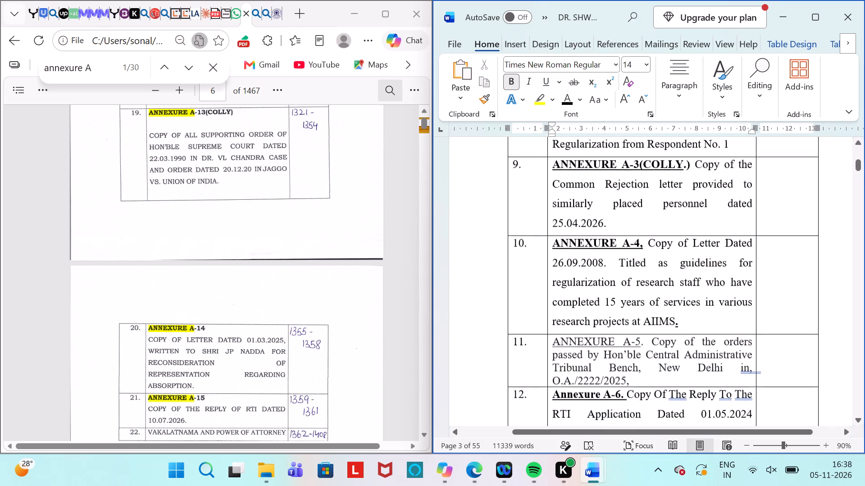
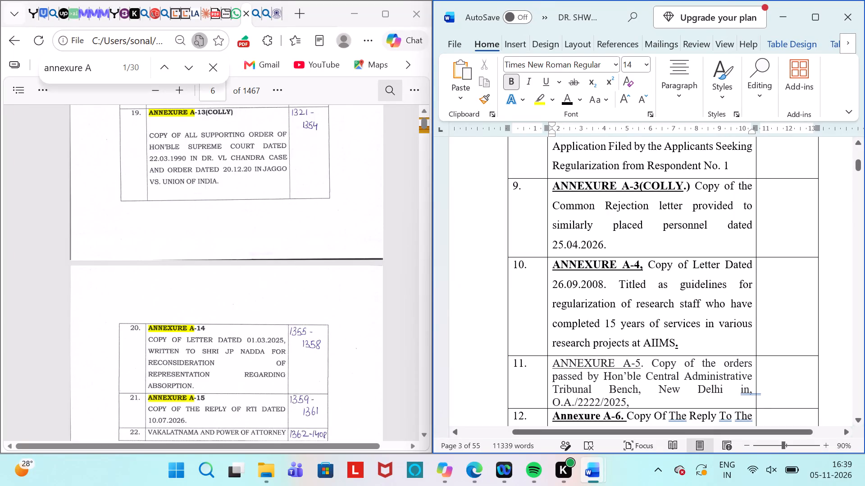
Add a trailing space after the date 25.04.2026 in the row 9 entry for Annexure A-3.
{"action": "left_click", "coordinate": [611, 248]}
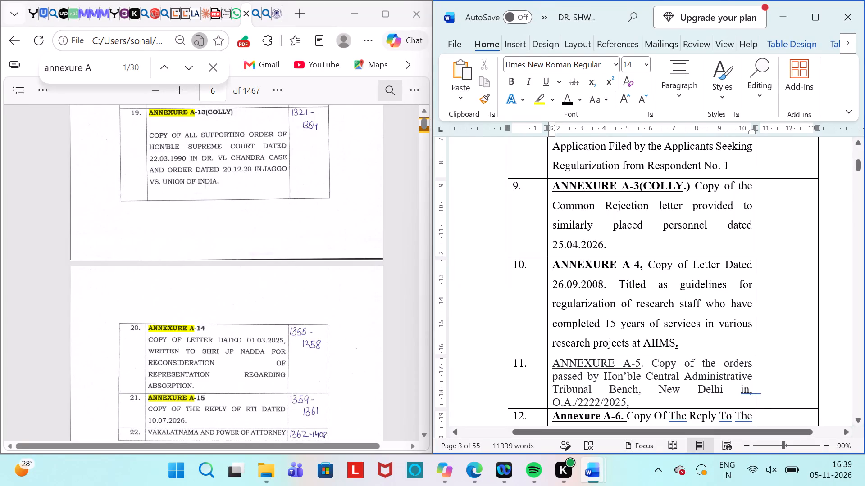
{"action": "key", "text": "space"}
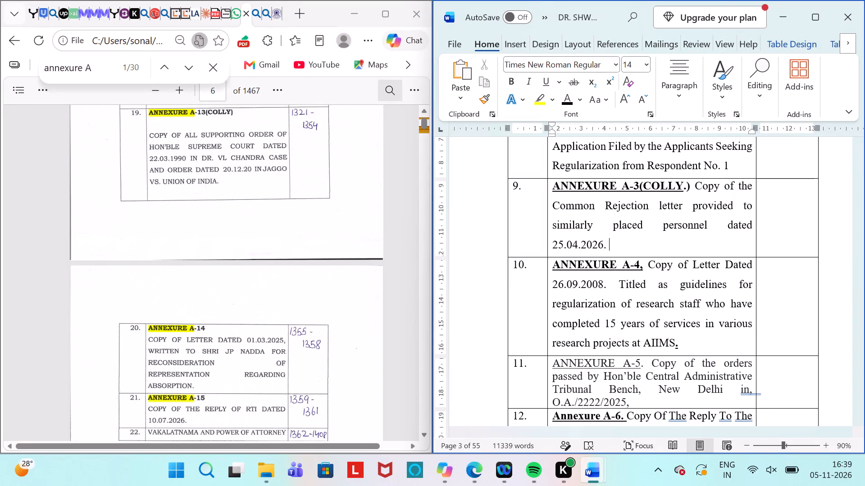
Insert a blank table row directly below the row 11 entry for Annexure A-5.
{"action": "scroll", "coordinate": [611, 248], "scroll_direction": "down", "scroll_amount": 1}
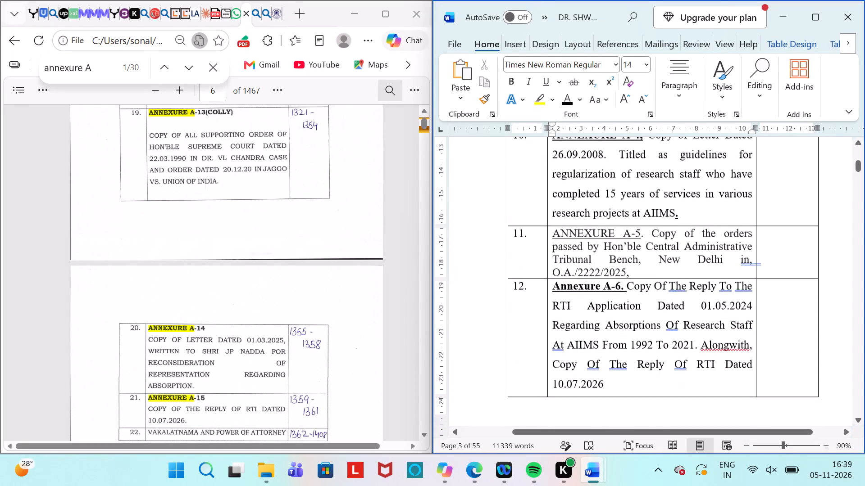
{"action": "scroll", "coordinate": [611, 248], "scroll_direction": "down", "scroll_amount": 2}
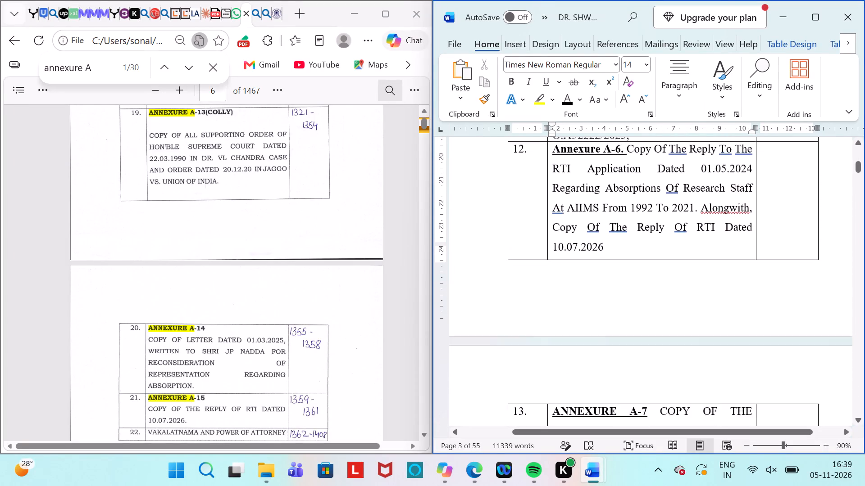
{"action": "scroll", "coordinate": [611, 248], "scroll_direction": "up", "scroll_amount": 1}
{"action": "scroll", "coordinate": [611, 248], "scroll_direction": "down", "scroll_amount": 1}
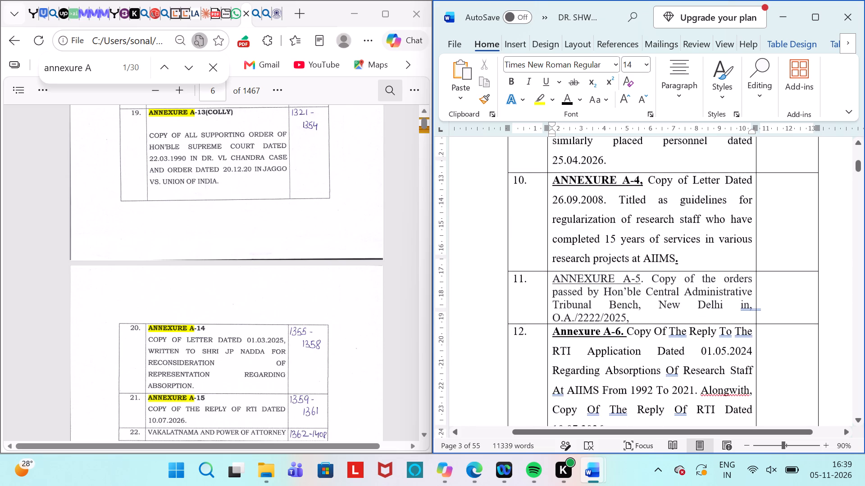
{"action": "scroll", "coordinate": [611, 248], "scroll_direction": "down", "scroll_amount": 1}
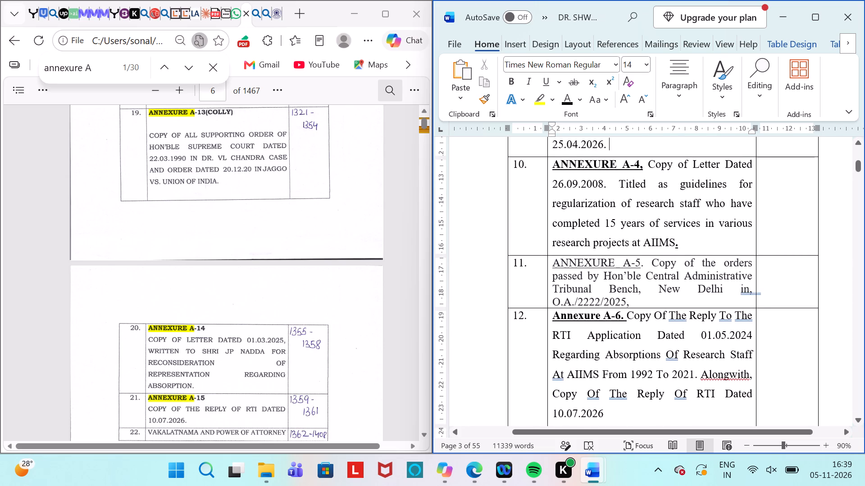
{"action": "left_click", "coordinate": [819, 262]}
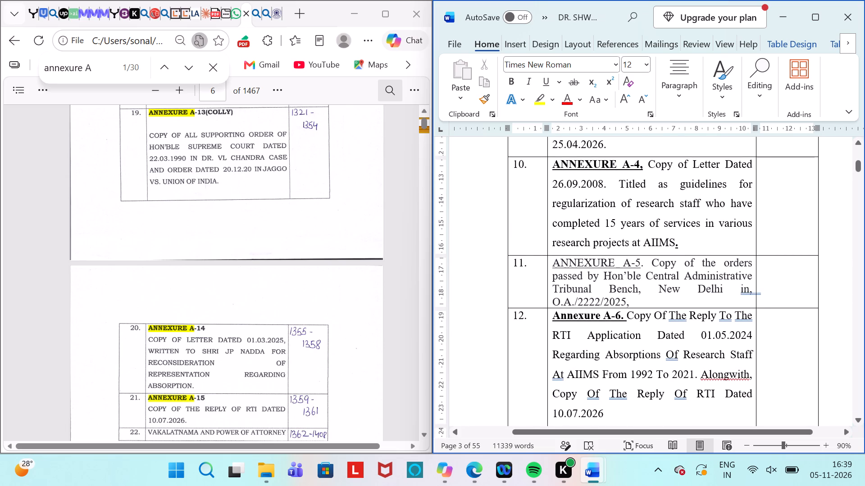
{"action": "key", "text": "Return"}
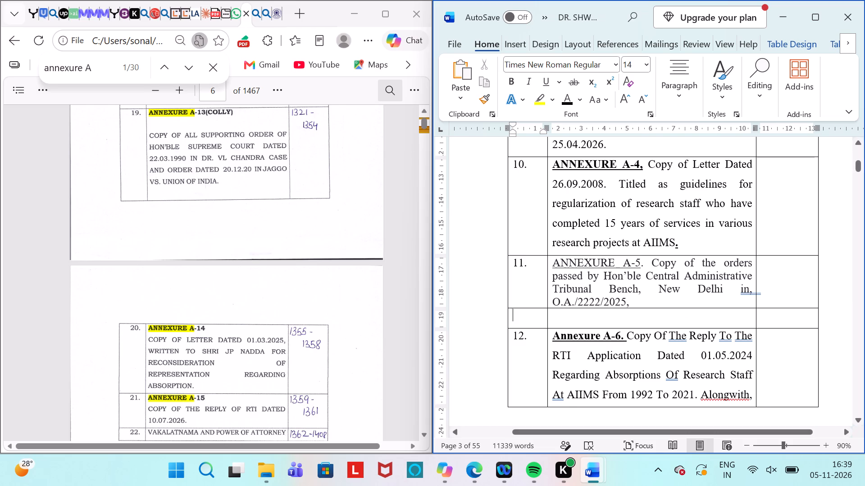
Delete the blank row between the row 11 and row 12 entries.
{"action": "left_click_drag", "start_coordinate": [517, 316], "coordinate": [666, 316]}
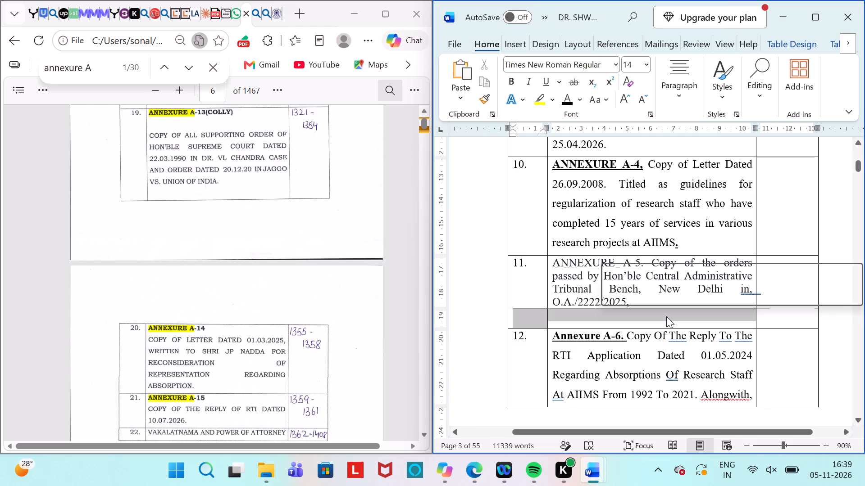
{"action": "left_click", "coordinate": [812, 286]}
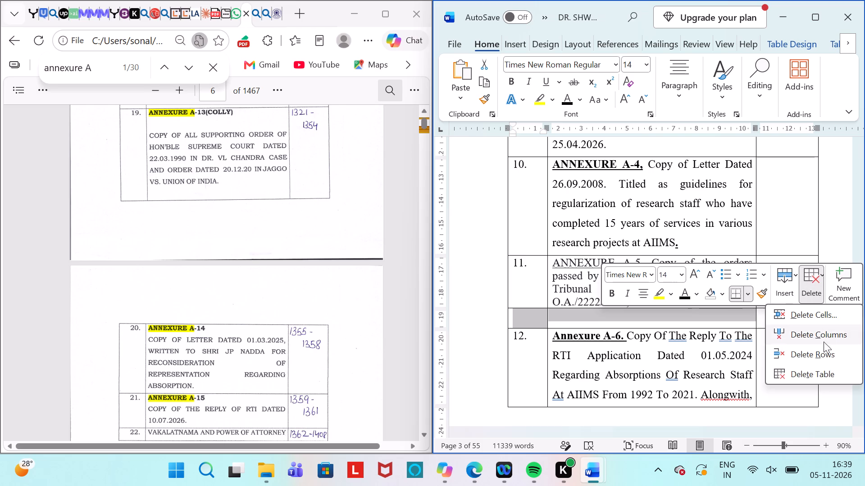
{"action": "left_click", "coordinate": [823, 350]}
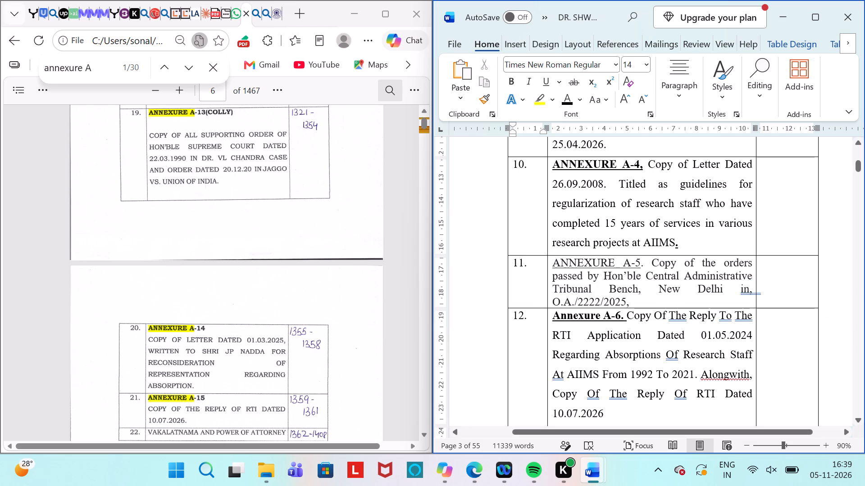
Insert a blank table row below the row 10 entry and number it "11.".
{"action": "left_click", "coordinate": [824, 235]}
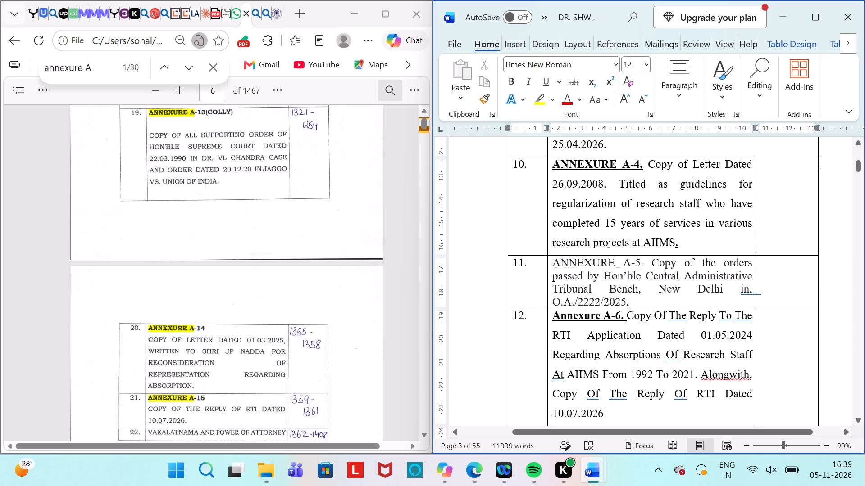
{"action": "key", "text": "Return"}
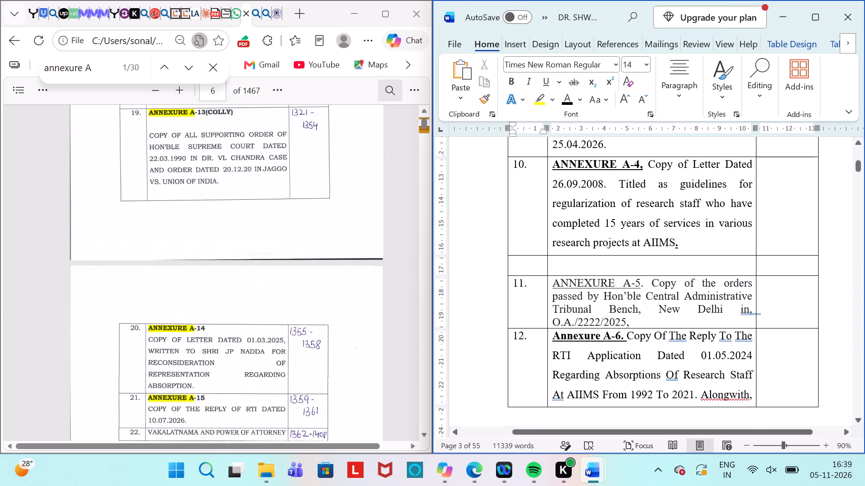
{"action": "key", "text": "1"}
{"action": "key", "text": "1"}
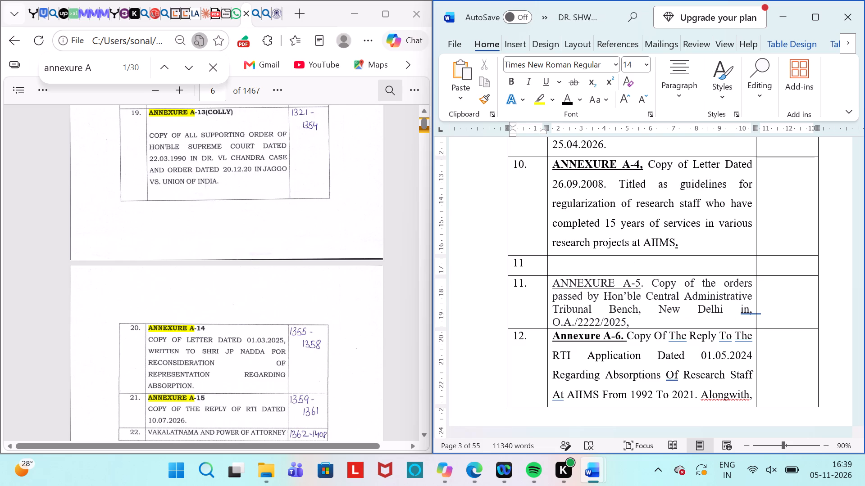
{"action": "key", "text": "period"}
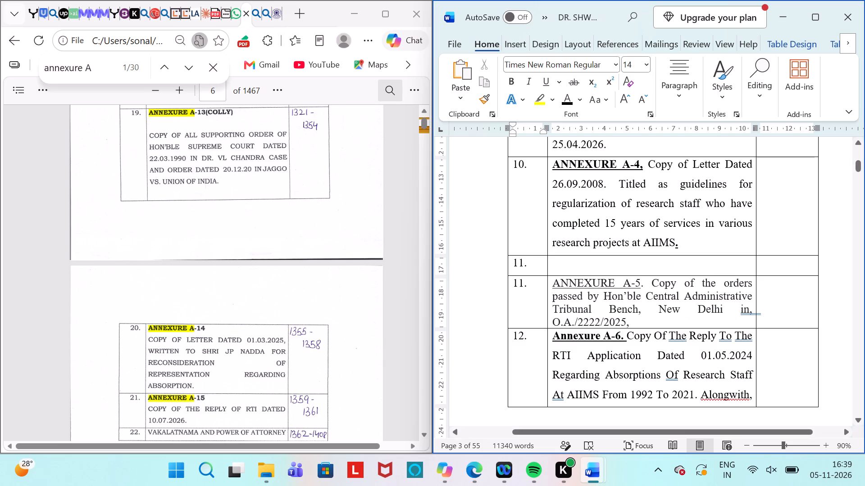
Make the "ANNEXURE A-5" heading of the existing Central Administrative Tribunal orders entry bold.
{"action": "left_click_drag", "start_coordinate": [554, 282], "coordinate": [592, 281]}
{"action": "left_click_drag", "start_coordinate": [592, 281], "coordinate": [639, 282]}
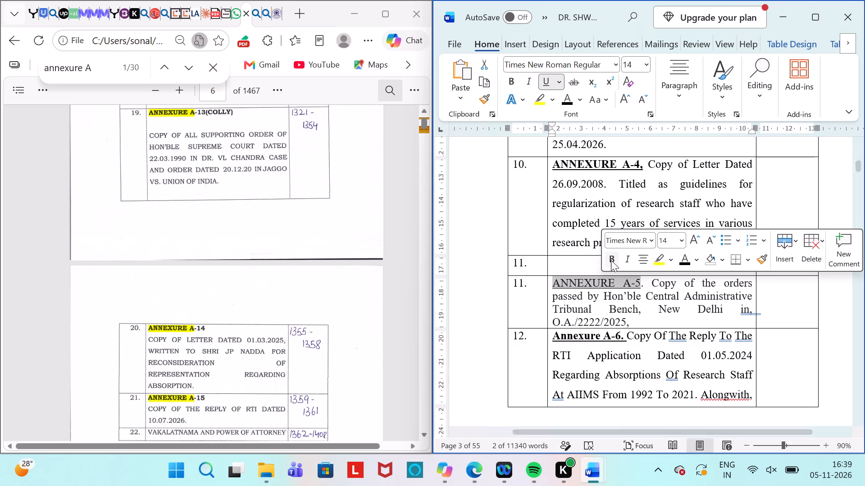
{"action": "left_click", "coordinate": [611, 260]}
Enter the bold, underlined heading "ANNEXURE A-5," in the description cell of the new row 11.
{"action": "left_click", "coordinate": [570, 268]}
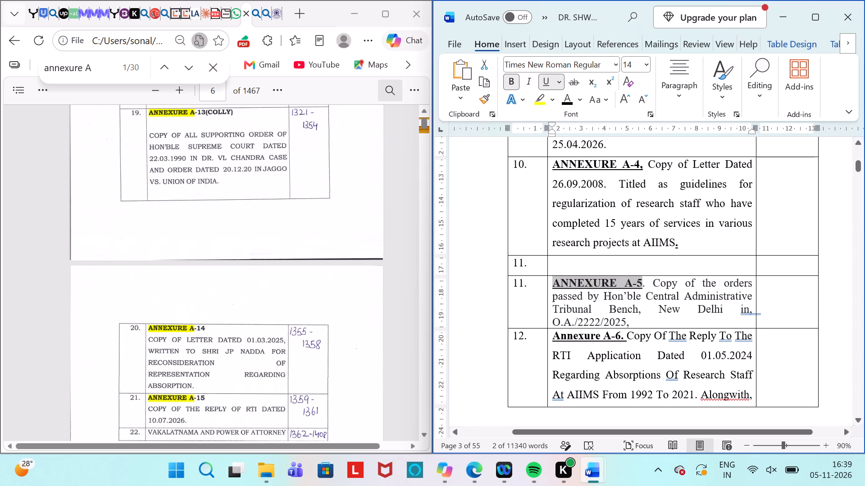
{"action": "type", "text": "ANNEXURE"}
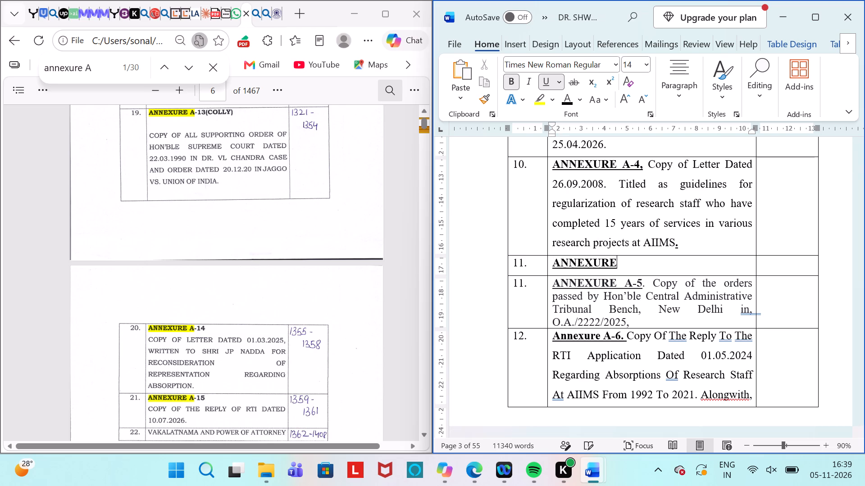
{"action": "key", "text": "space"}
{"action": "type", "text": "A-"}
{"action": "key", "text": "5"}
{"action": "key", "text": "comma"}
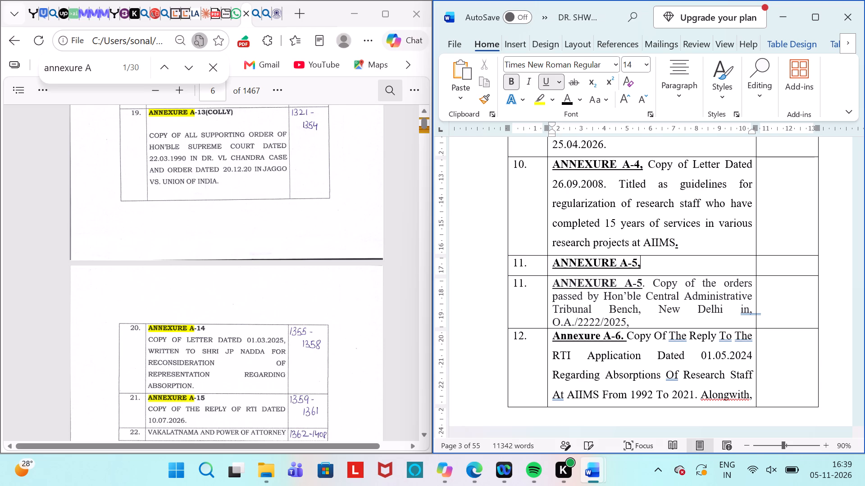
Following the new row 11 heading, add the text "Copy of letter of 21.05.2025," without underlining.
{"action": "left_click", "coordinate": [646, 264]}
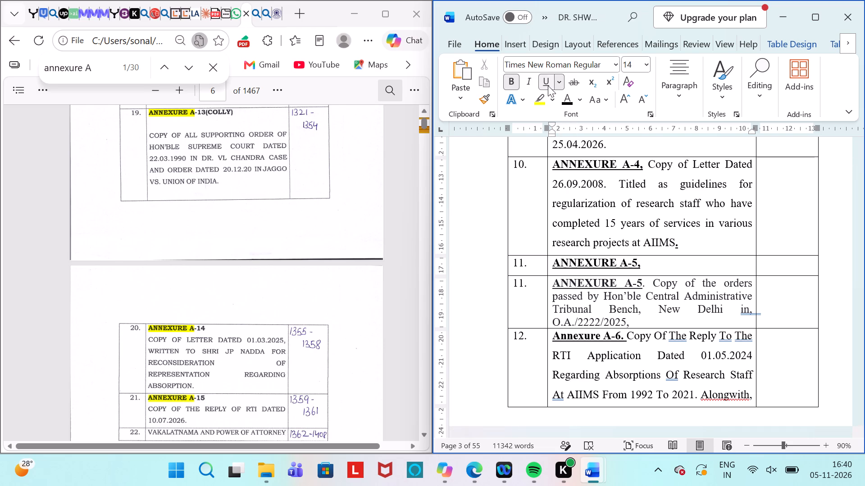
{"action": "left_click", "coordinate": [548, 85]}
{"action": "left_click", "coordinate": [655, 265]}
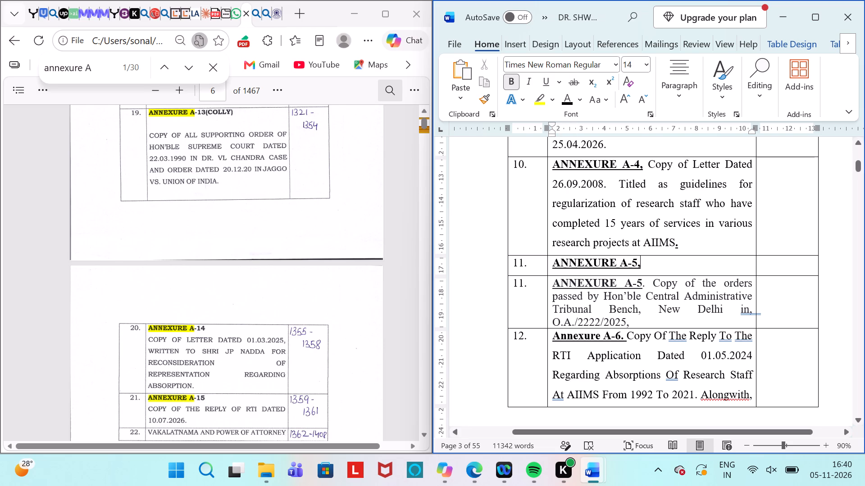
{"action": "left_click", "coordinate": [545, 86]}
{"action": "key", "text": "space"}
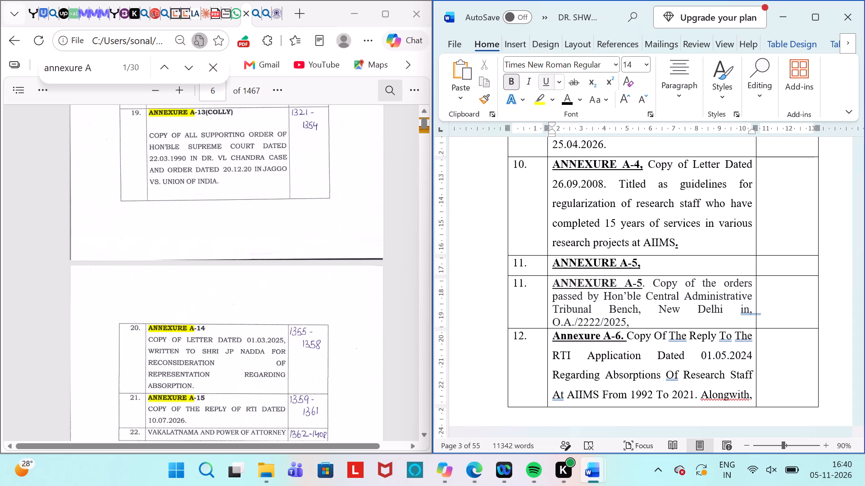
{"action": "key", "text": "c"}
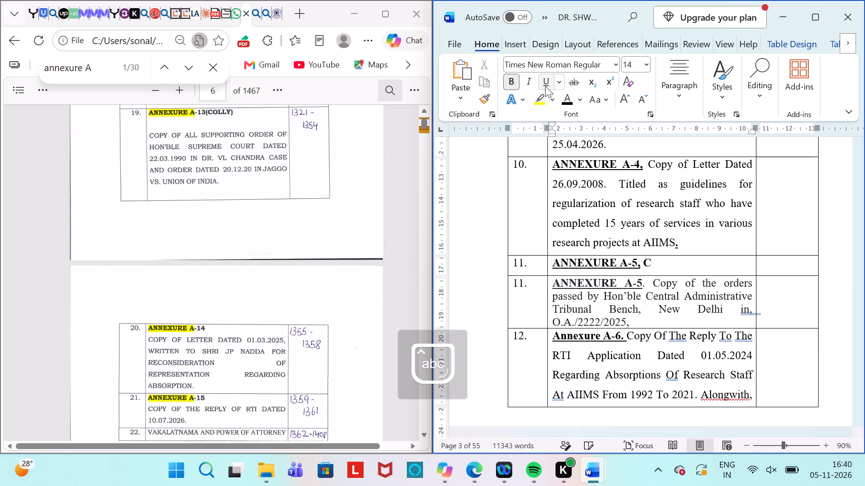
{"action": "type", "text": "opy of letter"}
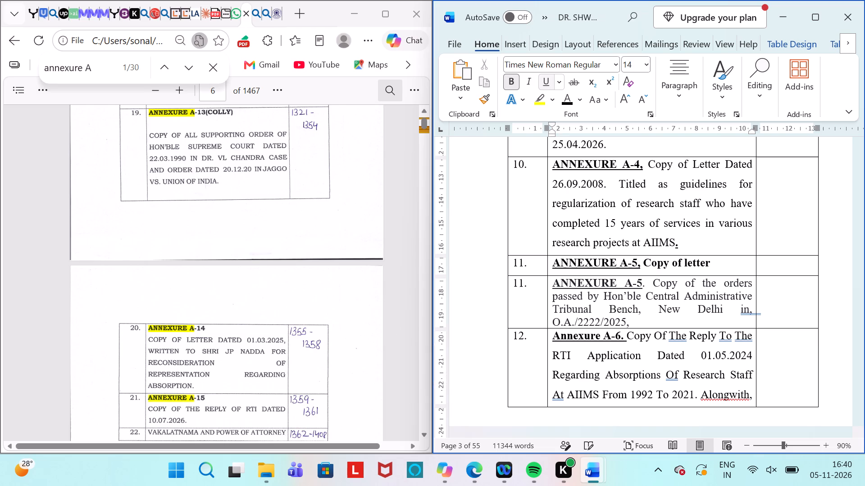
{"action": "key", "text": "space"}
{"action": "type", "text": "of"}
{"action": "key", "text": "space"}
{"action": "type", "text": "21.05.2"}
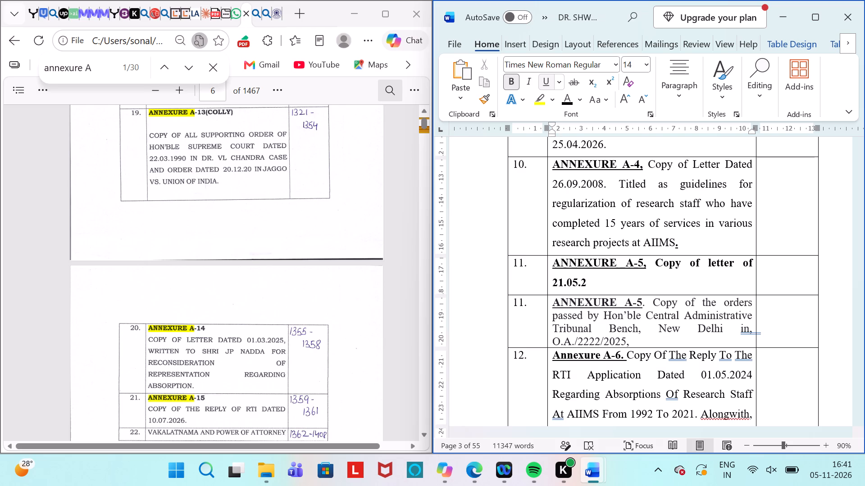
{"action": "key", "text": "0"}
{"action": "type", "text": "25"}
{"action": "type", "text": ","}
{"action": "key", "text": "space"}
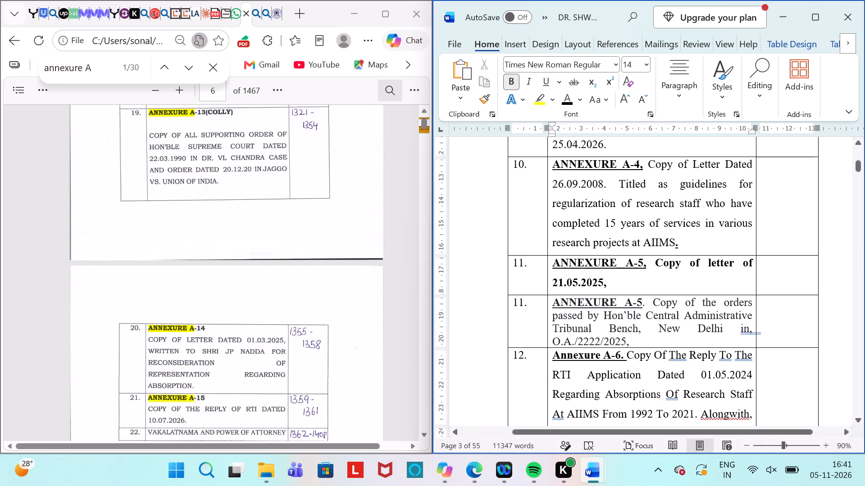
Insert "letter of office memorandum" before the date 21.05.2025 in the new row 11 description.
{"action": "left_click", "coordinate": [556, 282]}
{"action": "key", "text": "Left"}
{"action": "type", "text": "letter of"}
{"action": "key", "text": "space"}
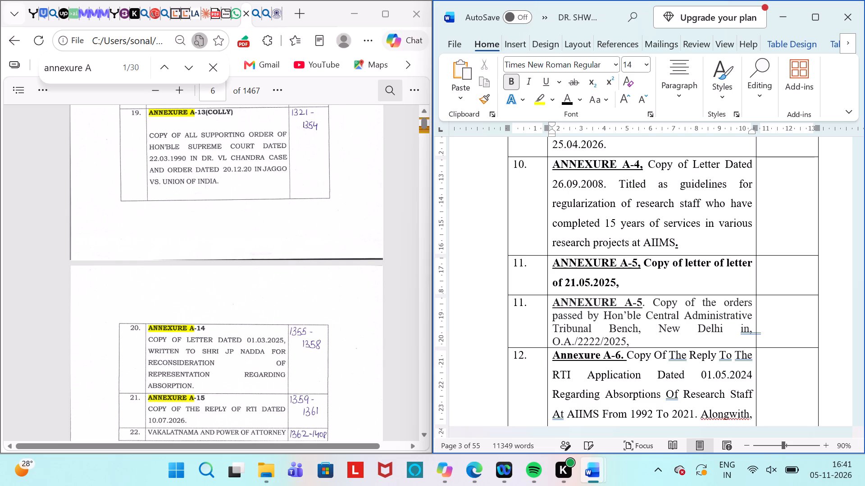
{"action": "type", "text": "office memorandum"}
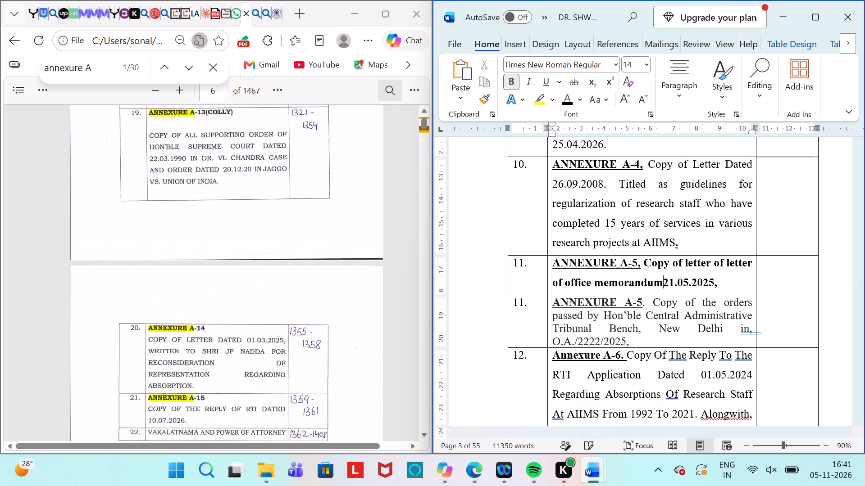
{"action": "key", "text": "space"}
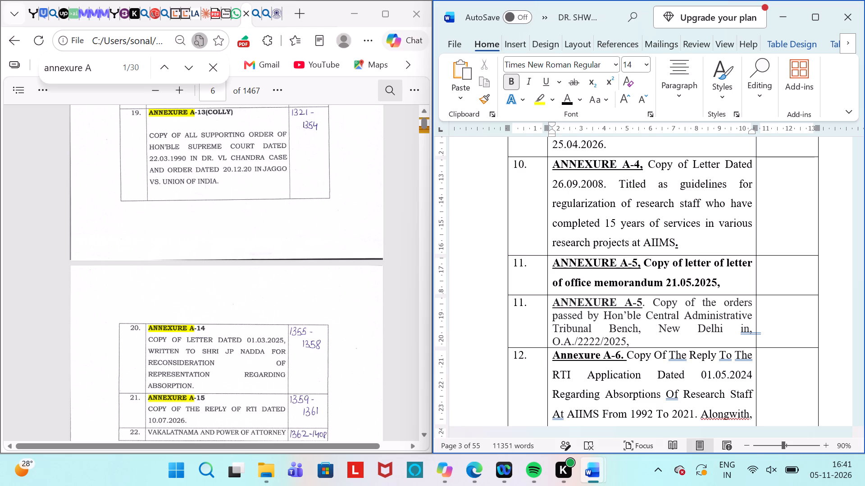
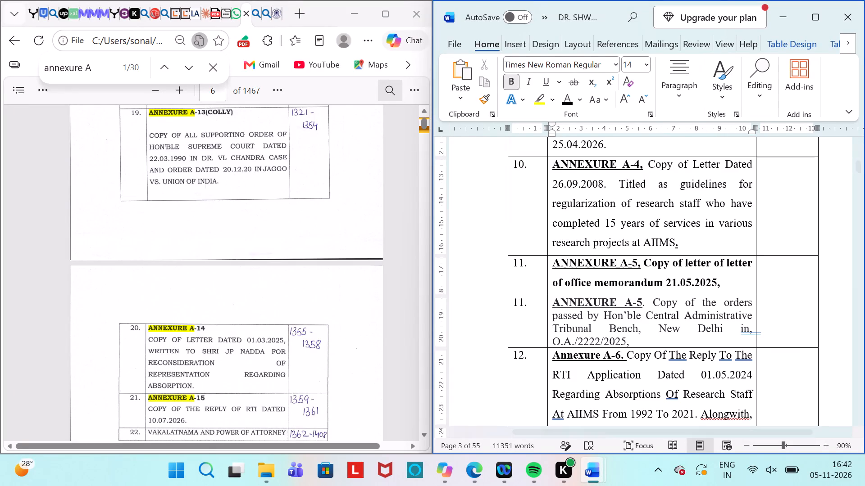
Delete the duplicated "letter of" after "Copy of" in the new row 11 description.
{"action": "left_click", "coordinate": [722, 261]}
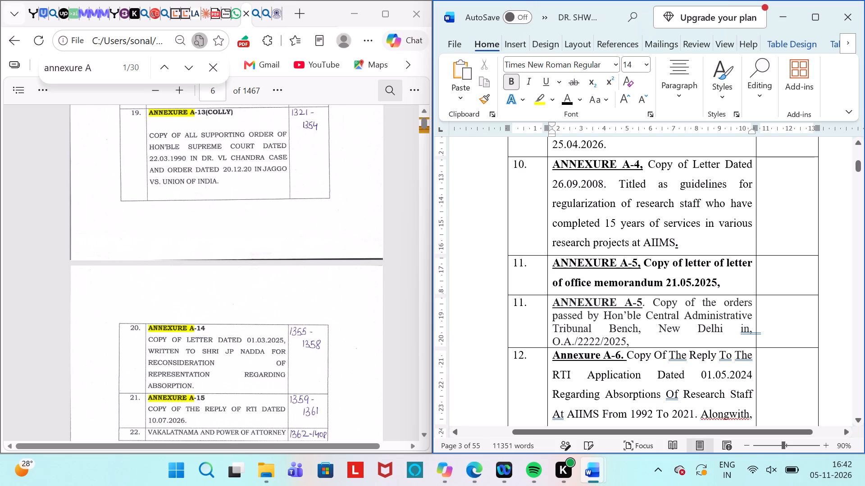
{"action": "key", "text": "BackSpace"}
{"action": "key", "text": "BackSpace"}
{"action": "key", "text": "BackSpace"}
{"action": "key", "text": "BackSpace"}
{"action": "key", "text": "BackSpace"}
{"action": "key", "text": "BackSpace"}
{"action": "key", "text": "BackSpace"}
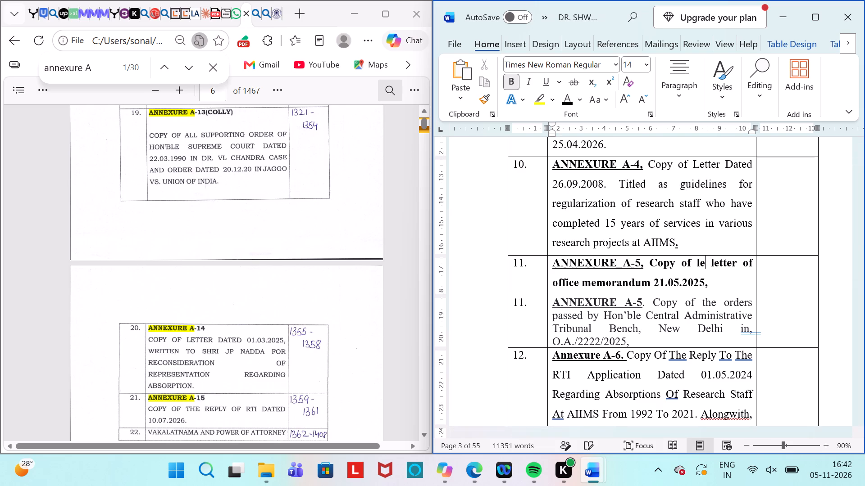
{"action": "key", "text": "BackSpace"}
{"action": "key", "text": "BackSpace"}
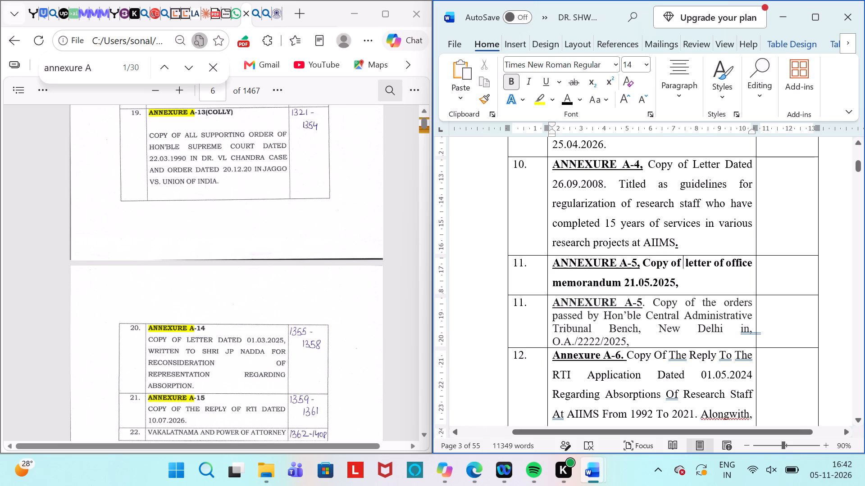
Capitalize the initials of "Office Memorandum" in the new row 11 description.
{"action": "left_click", "coordinate": [562, 282]}
{"action": "key", "text": "BackSpace"}
{"action": "key", "text": "shift+m"}
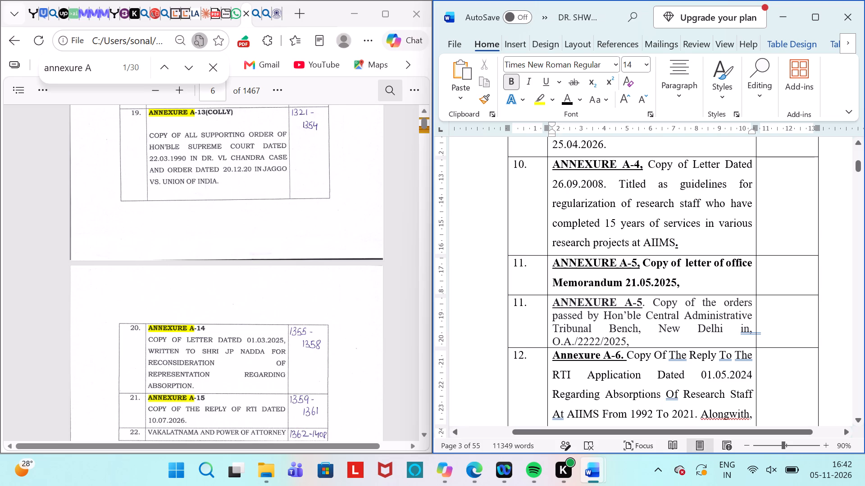
{"action": "left_click", "coordinate": [733, 262]}
{"action": "key", "text": "BackSpace"}
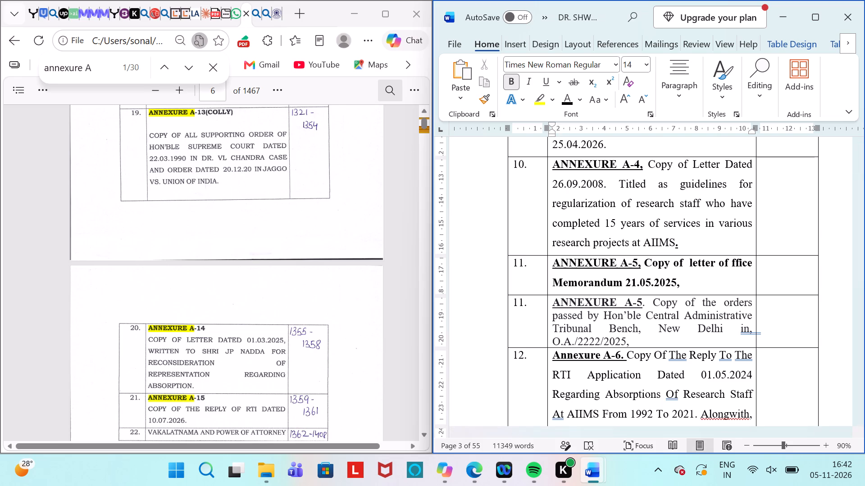
{"action": "key", "text": "shift+o"}
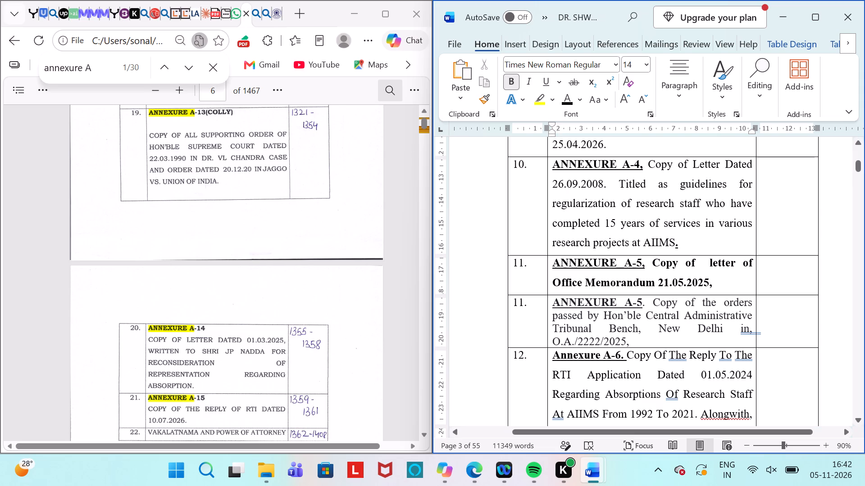
Insert "dated" between "Office Memorandum" and the date 21.05.2025 in the new row 11 description.
{"action": "left_click", "coordinate": [656, 282]}
{"action": "key", "text": "space"}
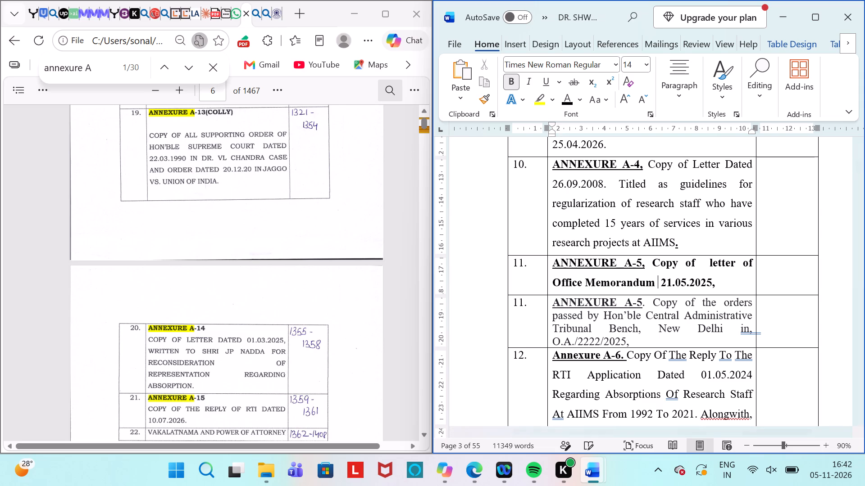
{"action": "type", "text": "dated"}
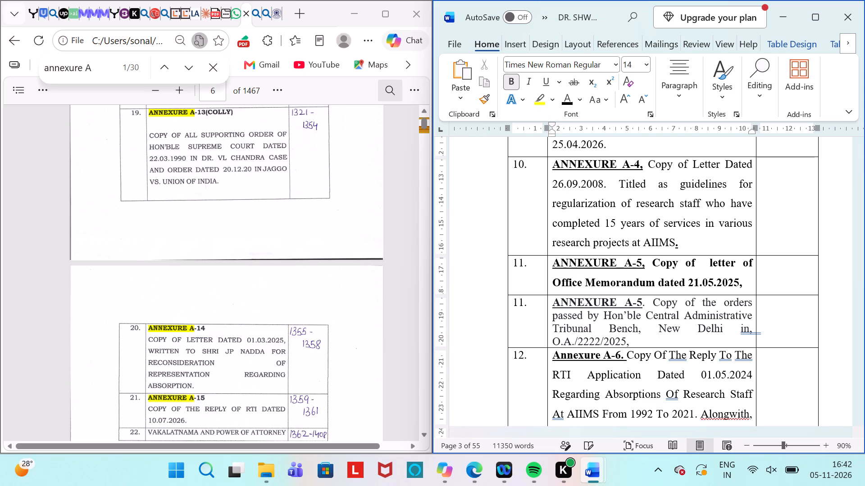
Place the text cursor at the end of the new row 11 description, following the date 21.05.2025.
{"action": "key", "text": "Right"}
{"action": "key", "text": "Right"}
{"action": "key", "text": "Right"}
{"action": "key", "text": "Right"}
{"action": "key", "text": "Right"}
{"action": "key", "text": "Right"}
{"action": "key", "text": "Right"}
{"action": "key", "text": "Right"}
{"action": "key", "text": "Right"}
{"action": "key", "text": "Right"}
{"action": "key", "text": "Right"}
{"action": "key", "text": "Right"}
{"action": "key", "text": "Right"}
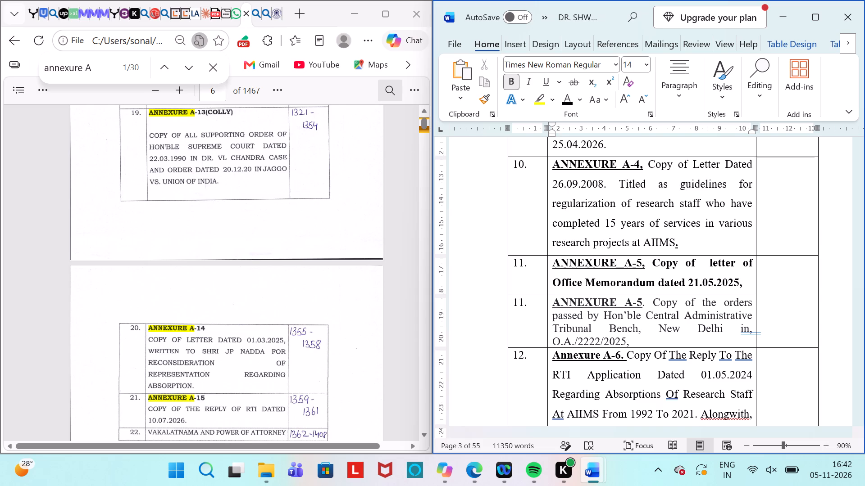
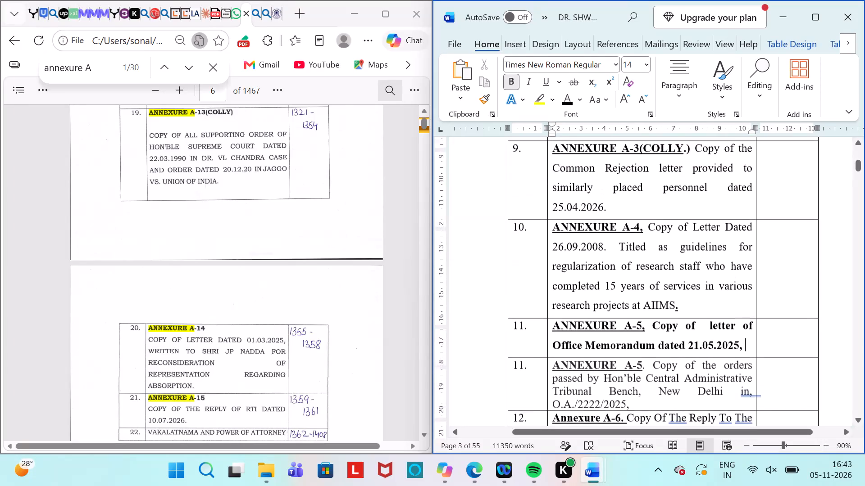
Review the annexure entries from Annexure A-2 to Annexure A-9 around the new Annexure A-5 row.
{"action": "scroll", "coordinate": [678, 221], "scroll_direction": "up", "scroll_amount": 1}
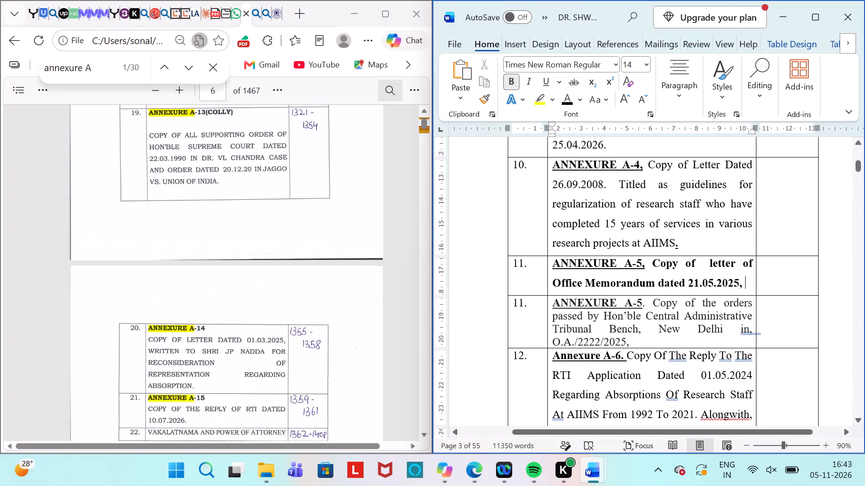
{"action": "scroll", "coordinate": [723, 273], "scroll_direction": "down", "scroll_amount": 1}
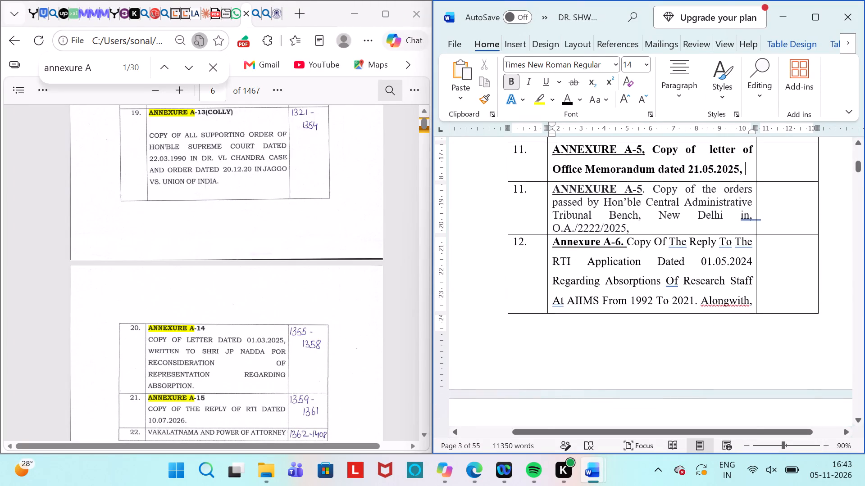
{"action": "scroll", "coordinate": [723, 273], "scroll_direction": "down", "scroll_amount": 4}
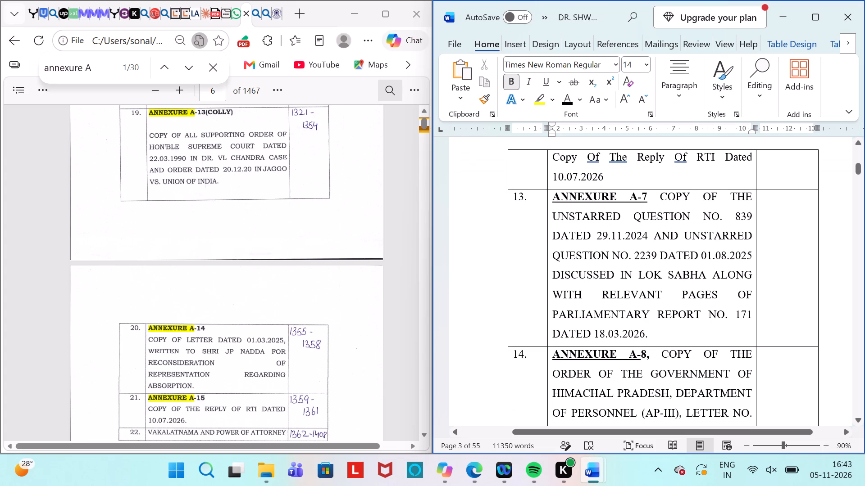
{"action": "scroll", "coordinate": [723, 273], "scroll_direction": "down", "scroll_amount": 1}
{"action": "scroll", "coordinate": [723, 273], "scroll_direction": "up", "scroll_amount": 1}
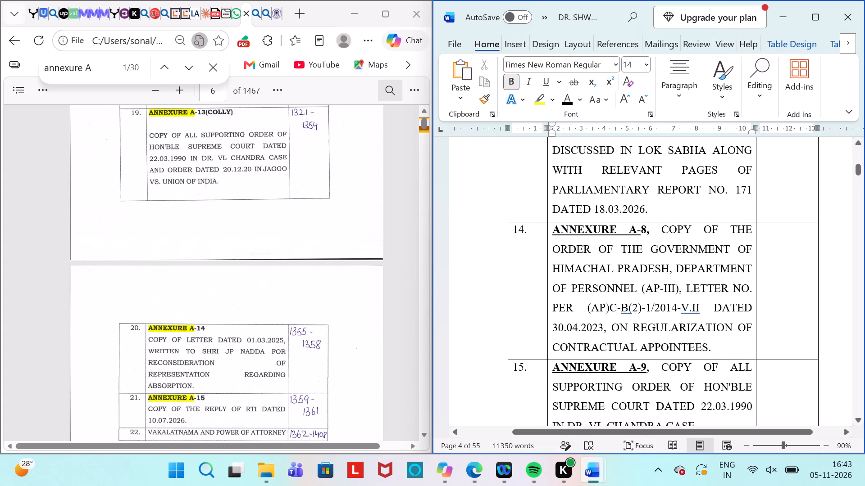
{"action": "scroll", "coordinate": [723, 273], "scroll_direction": "up", "scroll_amount": 5}
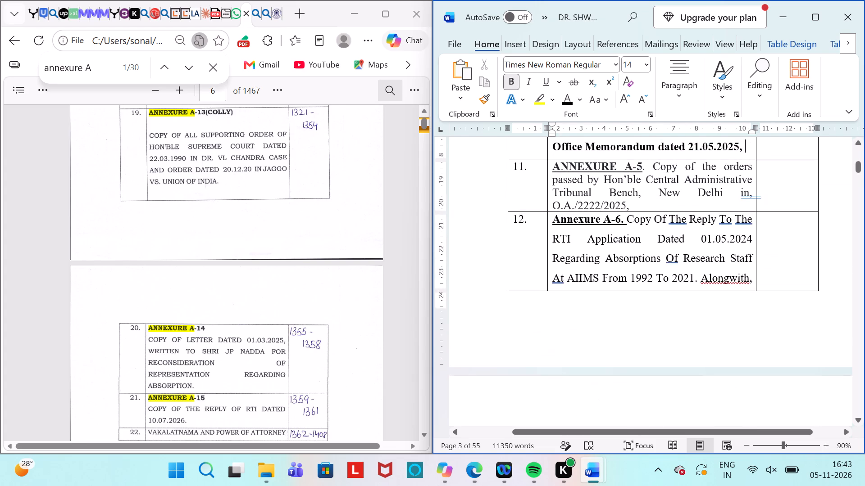
{"action": "scroll", "coordinate": [723, 273], "scroll_direction": "up", "scroll_amount": 2}
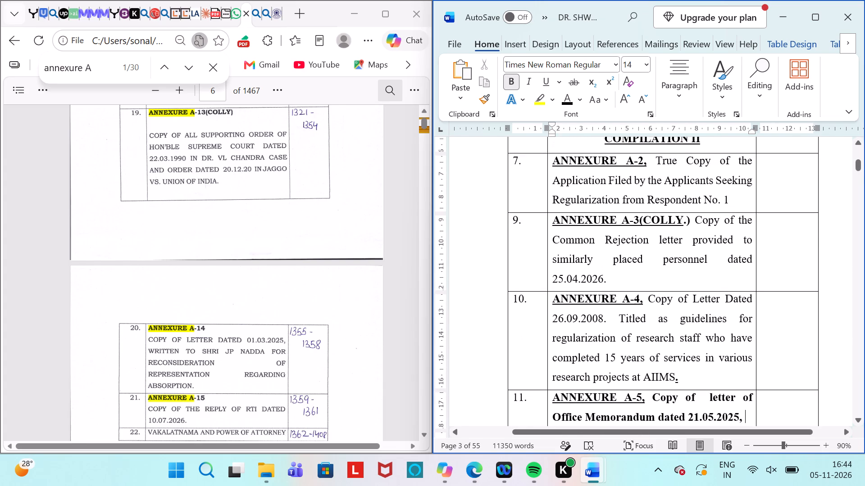
{"action": "scroll", "coordinate": [723, 273], "scroll_direction": "up", "scroll_amount": 1}
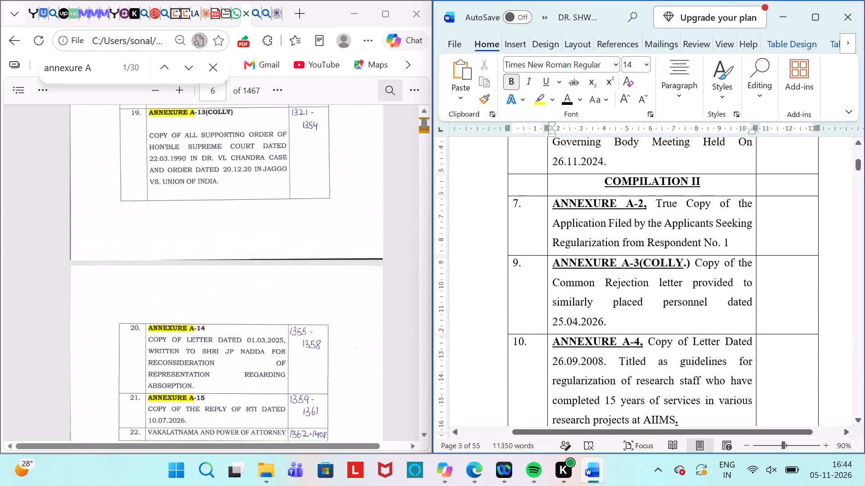
{"action": "scroll", "coordinate": [723, 273], "scroll_direction": "down", "scroll_amount": 1}
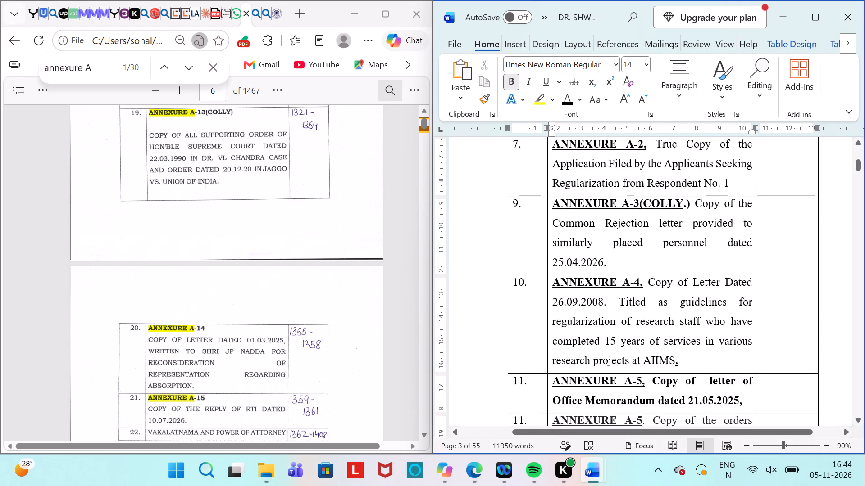
{"action": "scroll", "coordinate": [723, 273], "scroll_direction": "down", "scroll_amount": 1}
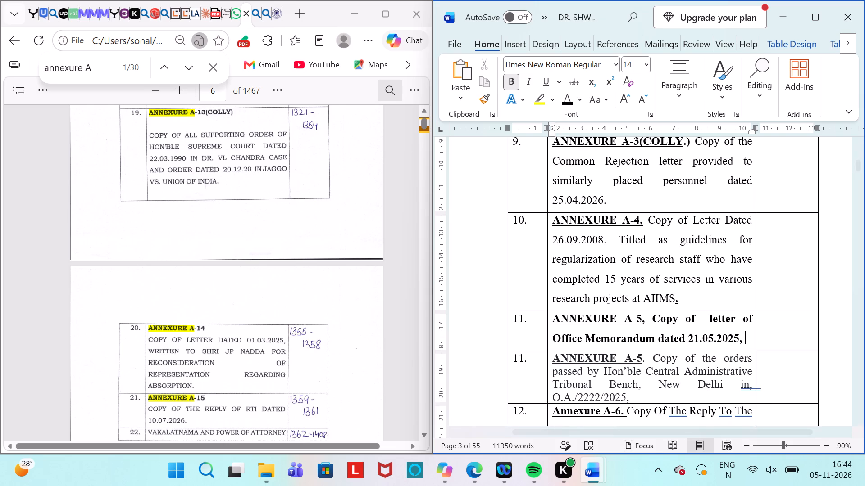
{"action": "scroll", "coordinate": [723, 273], "scroll_direction": "down", "scroll_amount": 2}
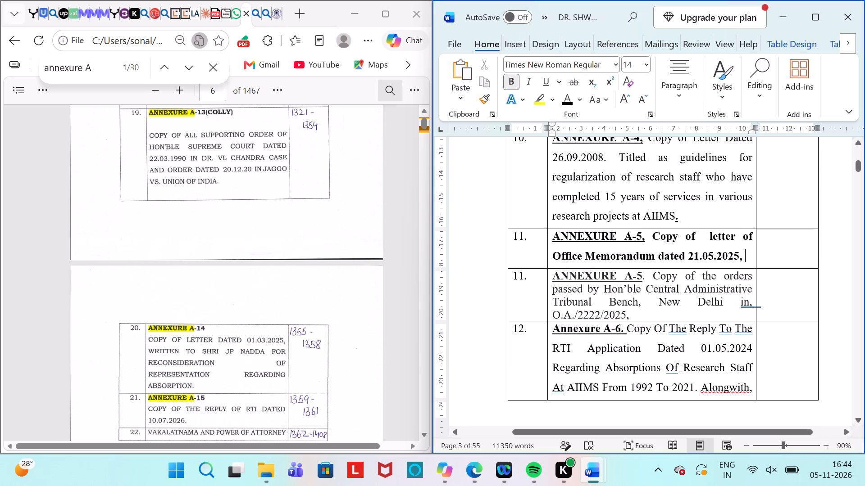
Continue the new row 11 description after the date 21.05.2025 with the word "regarding".
{"action": "type", "text": "regarding"}
{"action": "key", "text": "space"}
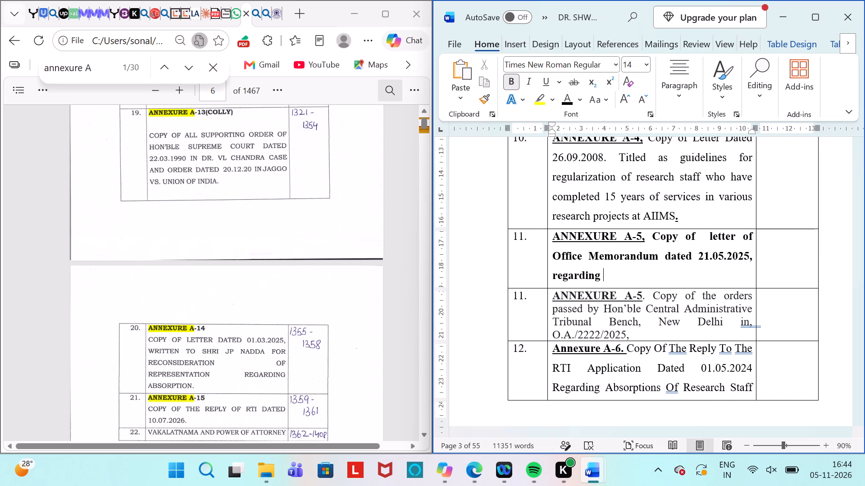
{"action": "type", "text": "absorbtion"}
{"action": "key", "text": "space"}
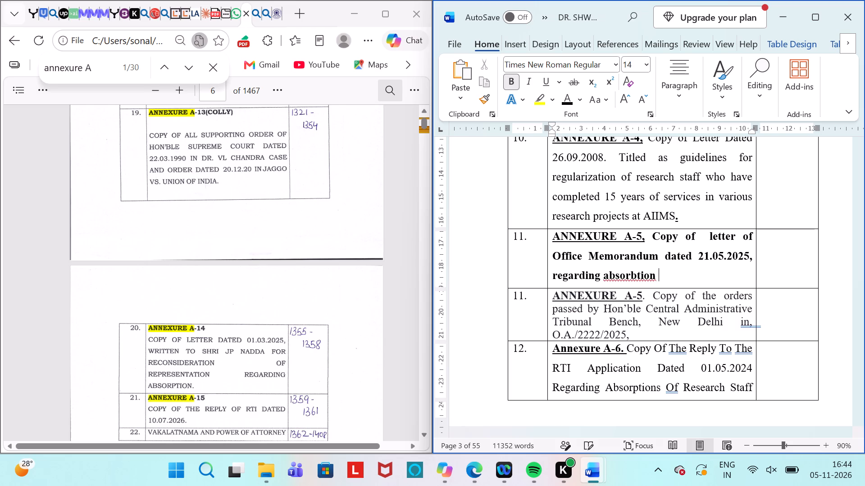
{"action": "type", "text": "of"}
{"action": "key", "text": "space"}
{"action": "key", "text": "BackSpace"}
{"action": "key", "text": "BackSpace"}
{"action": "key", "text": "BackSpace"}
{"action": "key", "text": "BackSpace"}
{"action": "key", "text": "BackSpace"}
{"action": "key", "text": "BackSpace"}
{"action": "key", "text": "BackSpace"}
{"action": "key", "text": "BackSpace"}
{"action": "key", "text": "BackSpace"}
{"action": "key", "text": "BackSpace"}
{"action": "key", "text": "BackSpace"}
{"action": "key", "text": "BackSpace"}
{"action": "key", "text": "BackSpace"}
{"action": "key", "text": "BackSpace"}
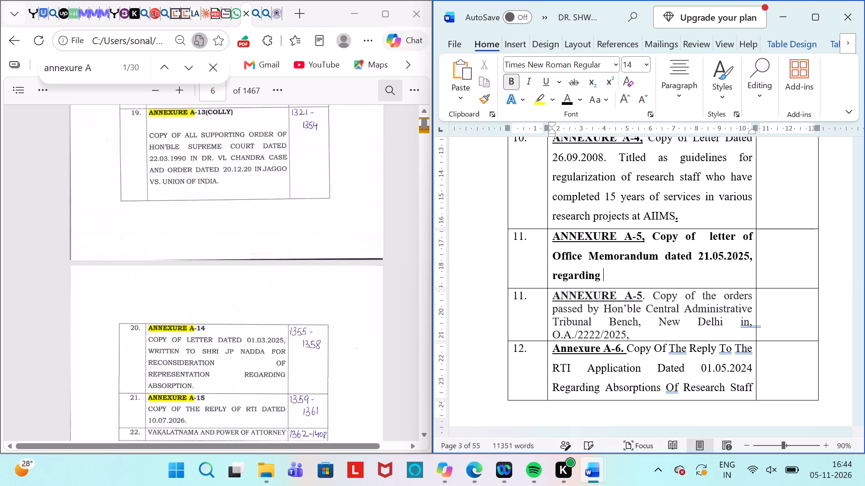
Add "Regularization/" after "regarding" in the new row 11 description, with the word spelled correctly.
{"action": "type", "text": "Re"}
{"action": "type", "text": "gulari"}
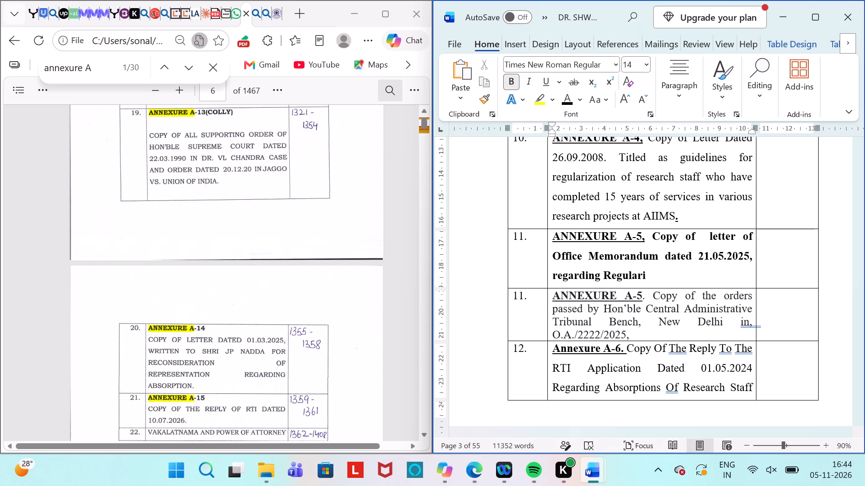
{"action": "type", "text": "zaation"}
{"action": "key", "text": "Left"}
{"action": "key", "text": "Left"}
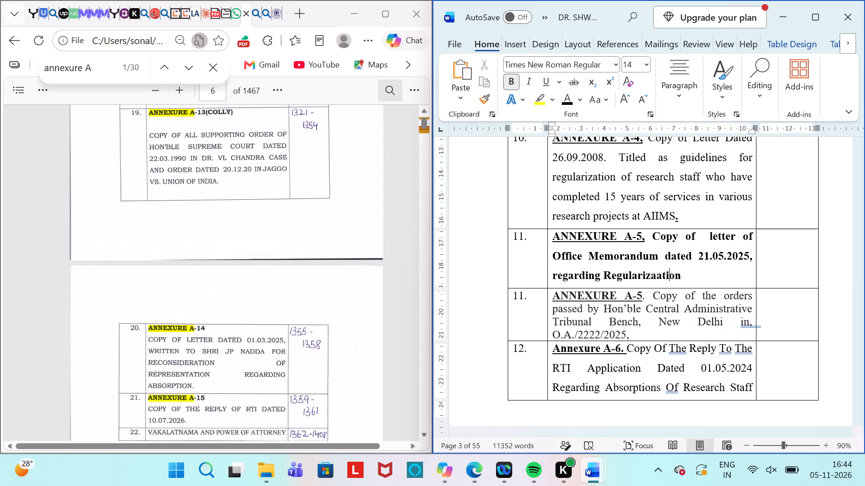
{"action": "key", "text": "Left"}
{"action": "key", "text": "Left"}
{"action": "key", "text": "BackSpace"}
{"action": "key", "text": "Right"}
{"action": "key", "text": "Right"}
{"action": "key", "text": "Right"}
{"action": "key", "text": "Right"}
{"action": "key", "text": "shift+question"}
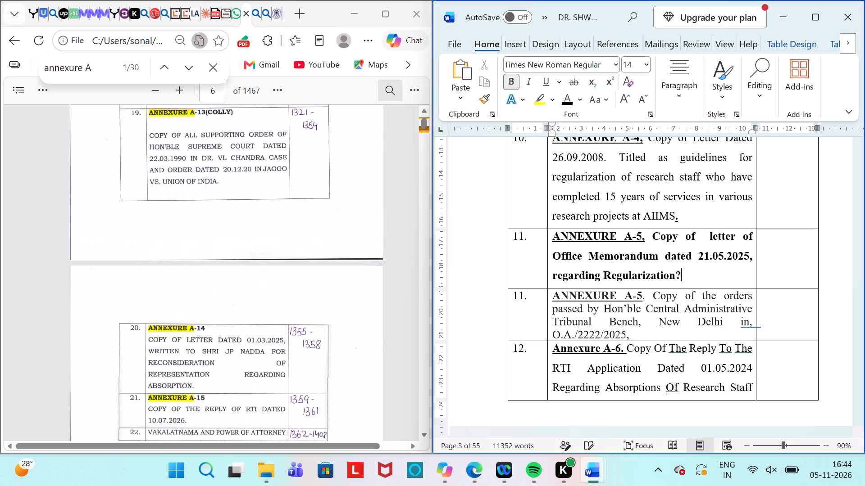
{"action": "key", "text": "BackSpace"}
{"action": "key", "text": "slash"}
{"action": "key", "text": "space"}
Complete the new row 11 description with "Absorption of Research Staff in the Regular Post.".
{"action": "type", "text": "Absorb"}
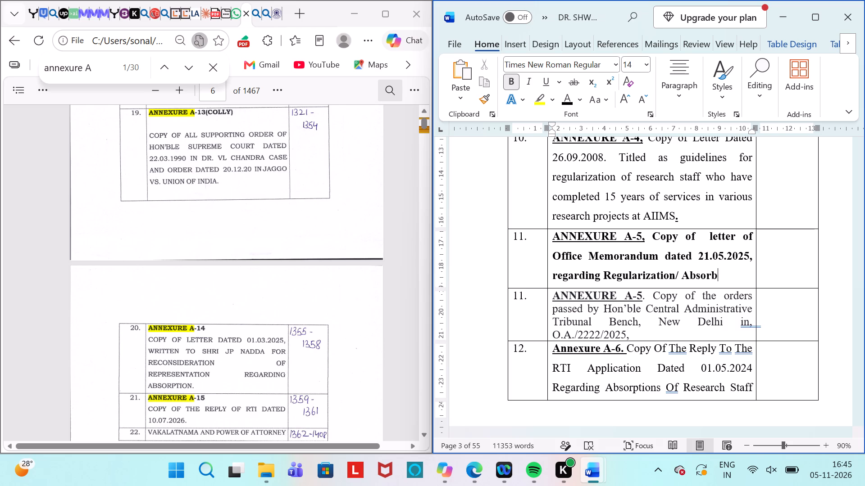
{"action": "key", "text": "BackSpace"}
{"action": "type", "text": "ption of"}
{"action": "key", "text": "space"}
{"action": "type", "text": "Research"}
{"action": "key", "text": "space"}
{"action": "type", "text": "Staff"}
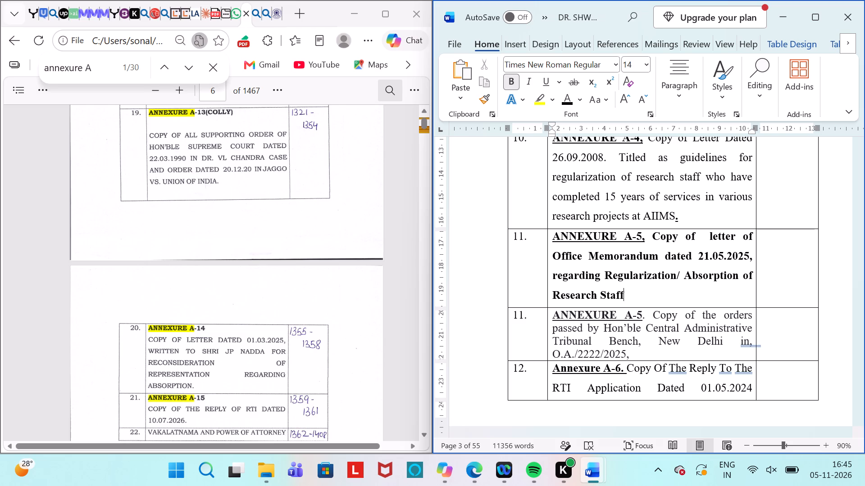
{"action": "key", "text": "space"}
{"action": "type", "text": "in"}
{"action": "key", "text": "space"}
{"action": "type", "text": "the Regular"}
{"action": "key", "text": "space"}
{"action": "type", "text": "Post"}
{"action": "key", "text": "period"}
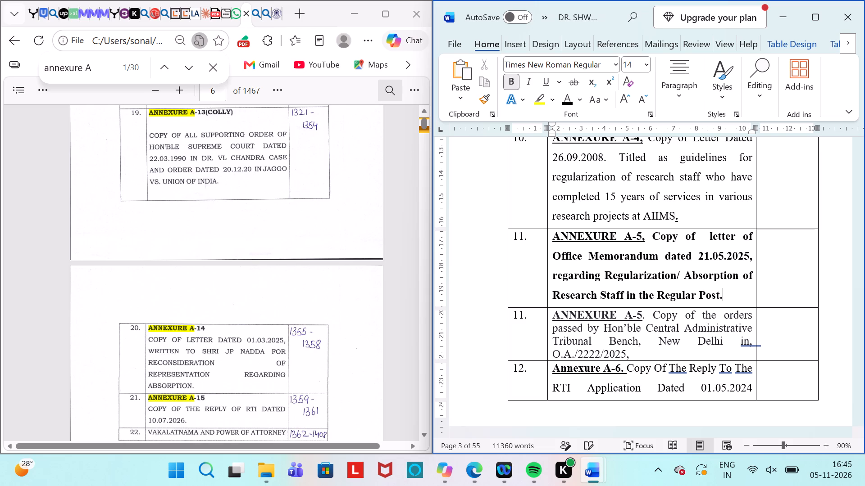
Remove bold from the new row 11 description, from "Copy of" through "Regular Post.", leaving the ANNEXURE A-5 heading bold.
{"action": "left_click_drag", "start_coordinate": [653, 235], "coordinate": [689, 246]}
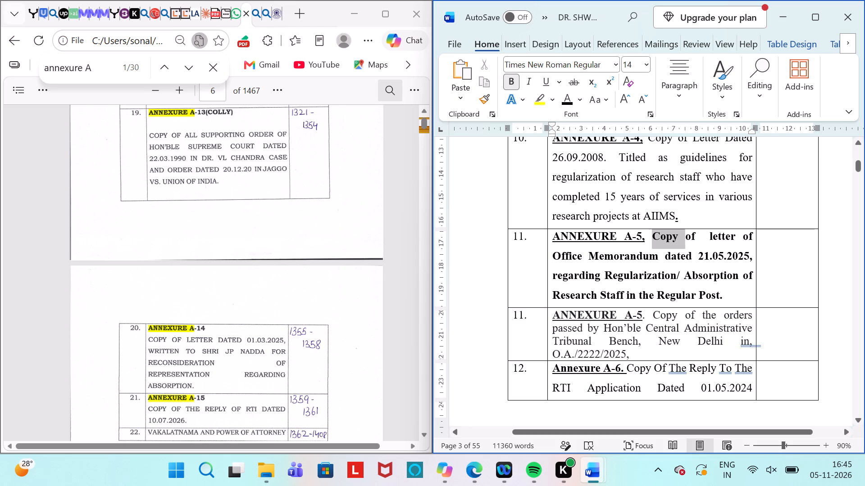
{"action": "left_click_drag", "start_coordinate": [689, 246], "coordinate": [725, 299]}
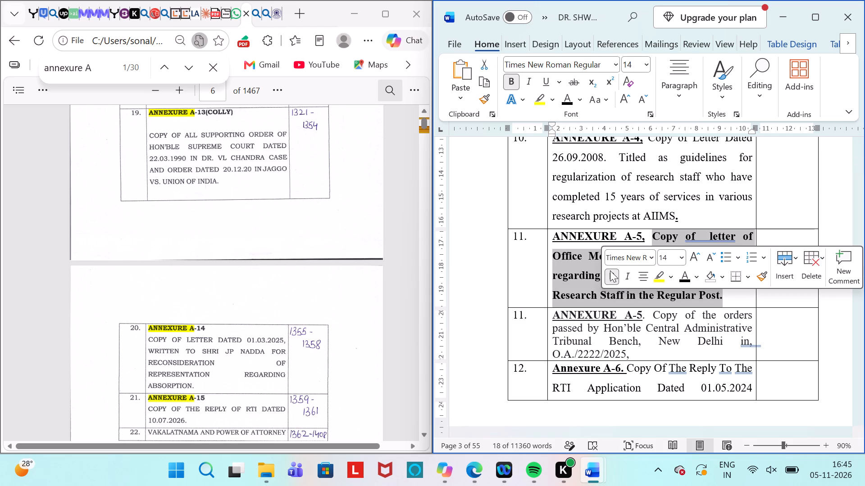
{"action": "left_click", "coordinate": [610, 270]}
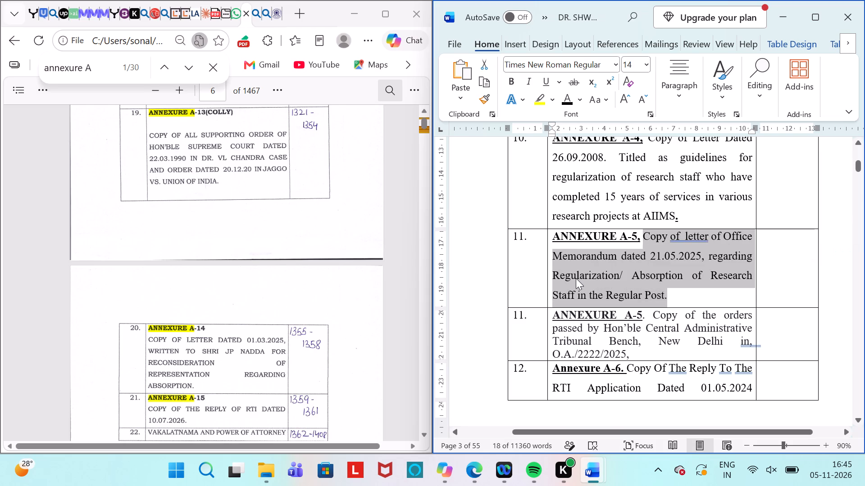
{"action": "left_click", "coordinate": [576, 278]}
Review the annexure labels in the index rows around the two row 11 entries and the rows after them.
{"action": "scroll", "coordinate": [576, 278], "scroll_direction": "down", "scroll_amount": 2}
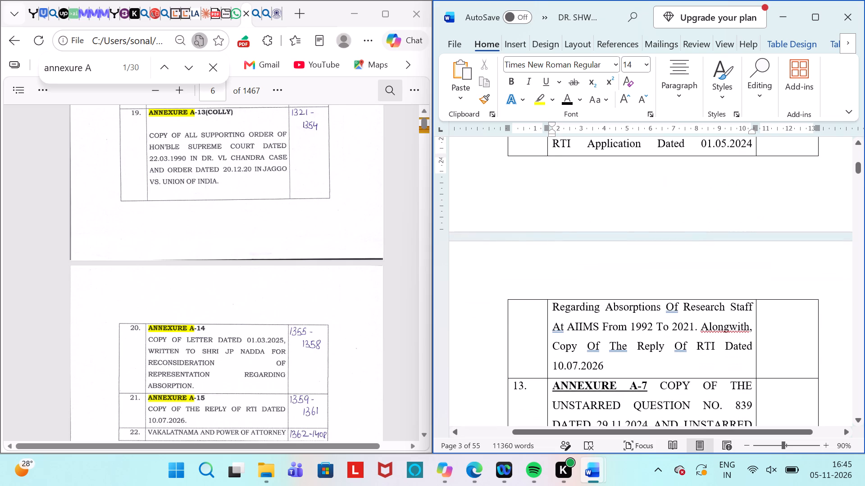
{"action": "scroll", "coordinate": [576, 278], "scroll_direction": "up", "scroll_amount": 3}
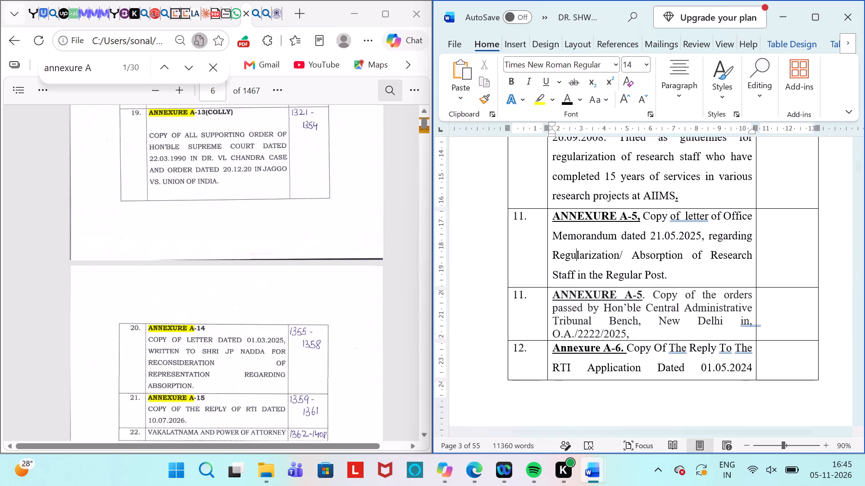
{"action": "scroll", "coordinate": [576, 278], "scroll_direction": "down", "scroll_amount": 1}
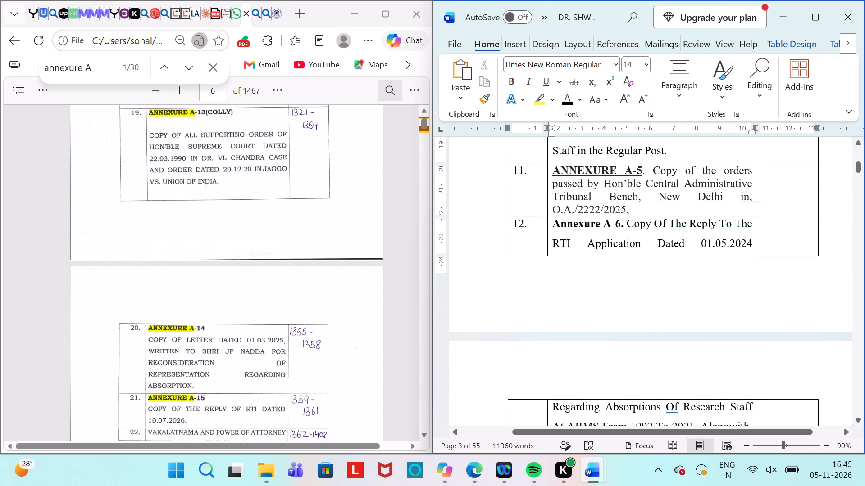
{"action": "left_click", "coordinate": [639, 211]}
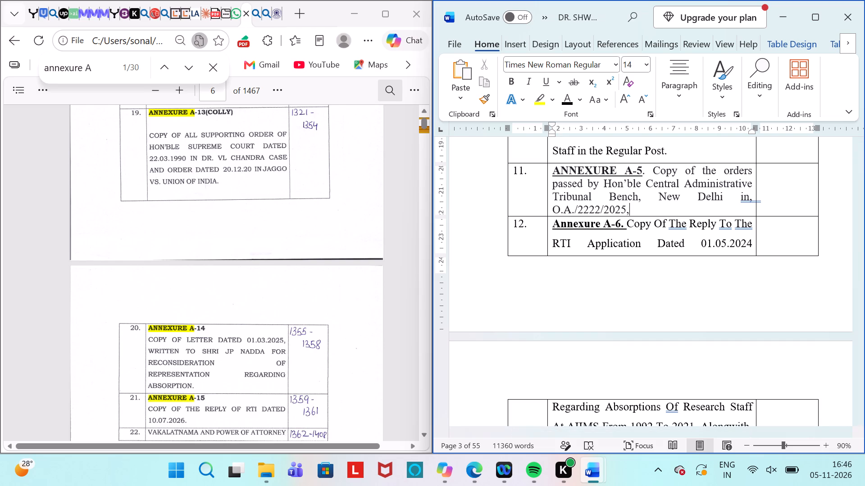
{"action": "scroll", "coordinate": [639, 211], "scroll_direction": "up", "scroll_amount": 1}
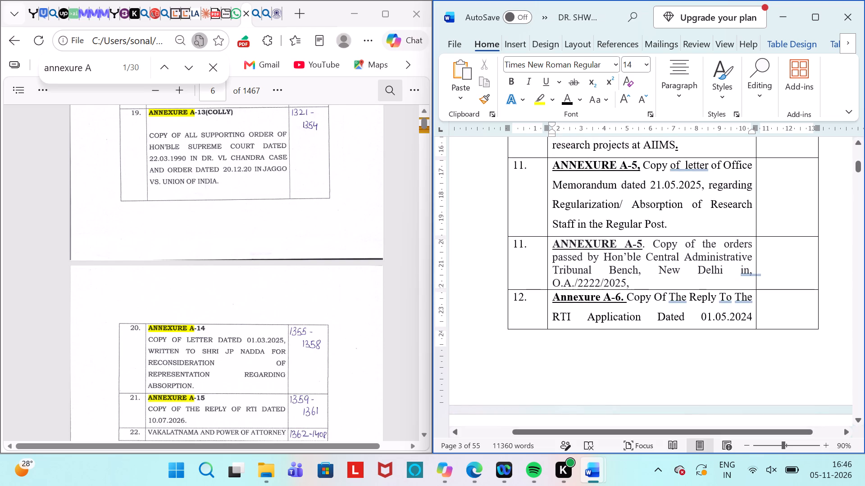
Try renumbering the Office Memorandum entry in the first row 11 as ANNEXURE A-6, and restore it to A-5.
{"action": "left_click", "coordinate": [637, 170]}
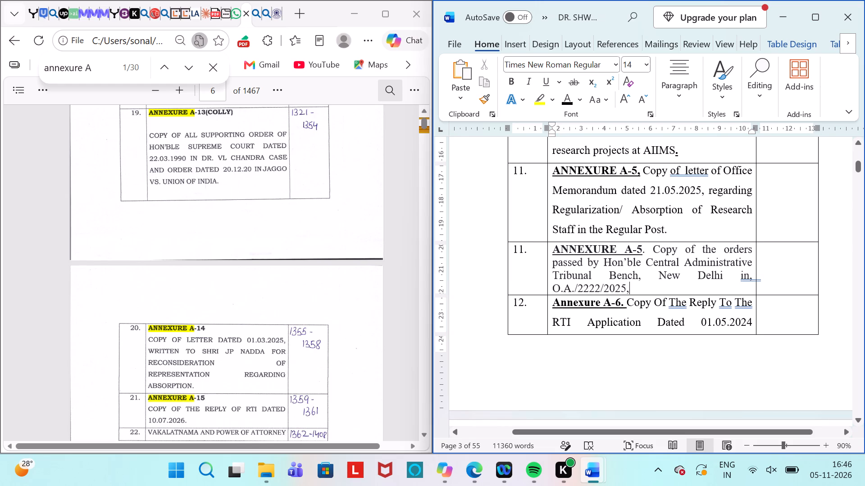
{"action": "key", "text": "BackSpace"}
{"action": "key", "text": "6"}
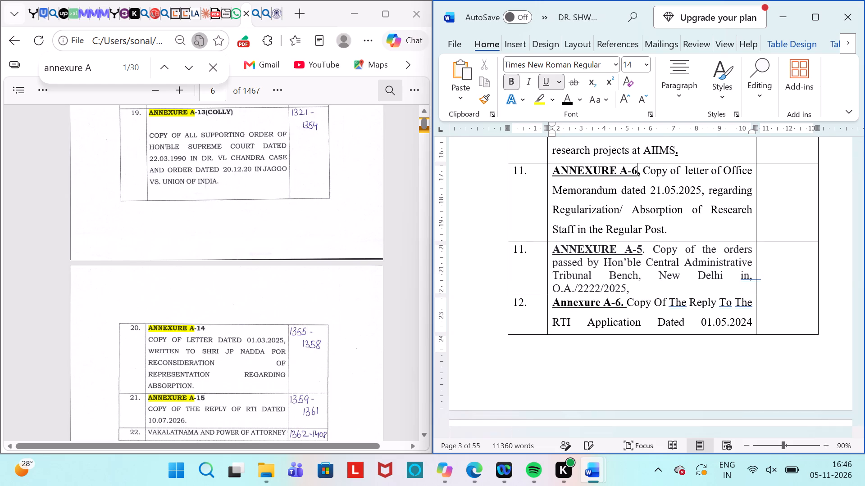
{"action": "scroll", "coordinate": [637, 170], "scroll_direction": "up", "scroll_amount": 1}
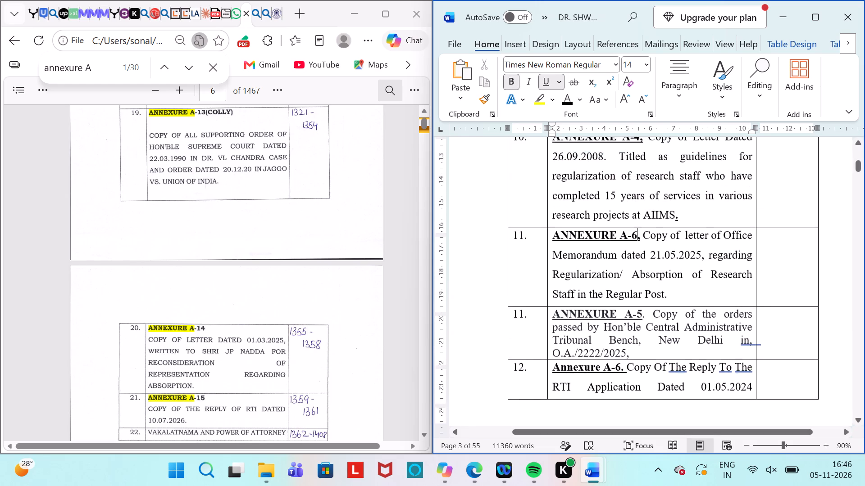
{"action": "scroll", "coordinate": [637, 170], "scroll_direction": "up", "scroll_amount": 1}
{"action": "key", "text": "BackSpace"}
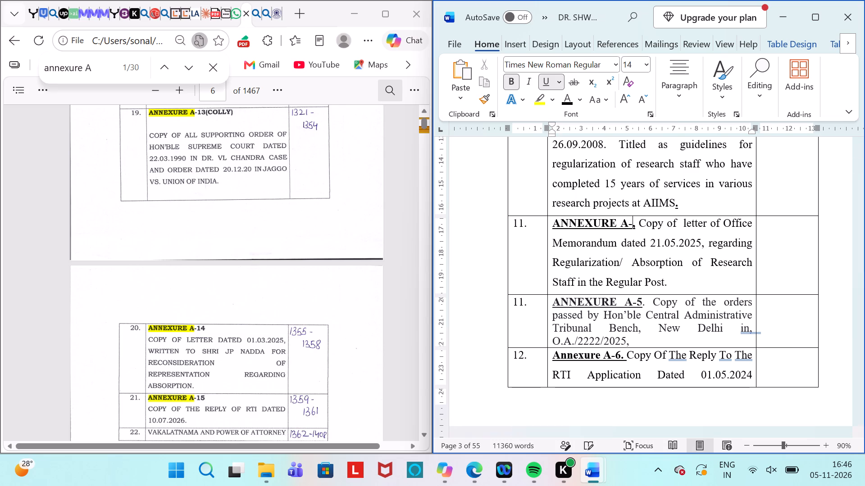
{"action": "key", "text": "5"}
Renumber the Central Administrative Tribunal orders entry in the second row 11 as ANNEXURE A-6.
{"action": "key", "text": "Down"}
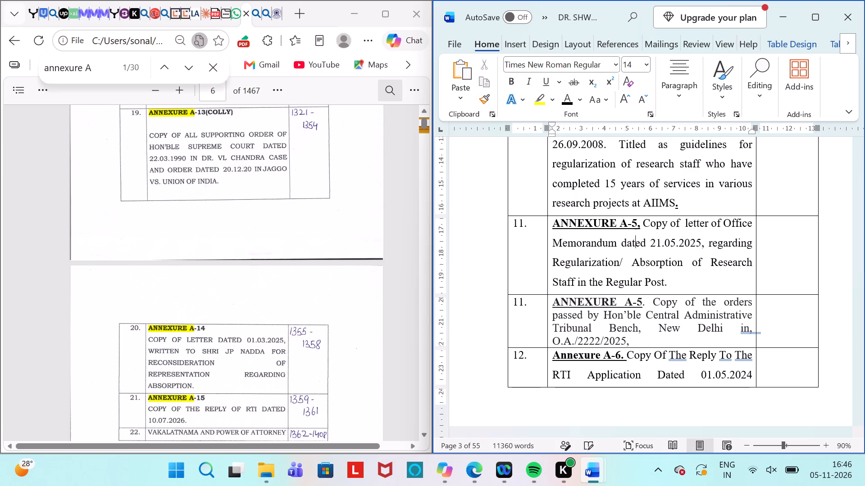
{"action": "key", "text": "Down"}
{"action": "key", "text": "Down"}
{"action": "key", "text": "Down"}
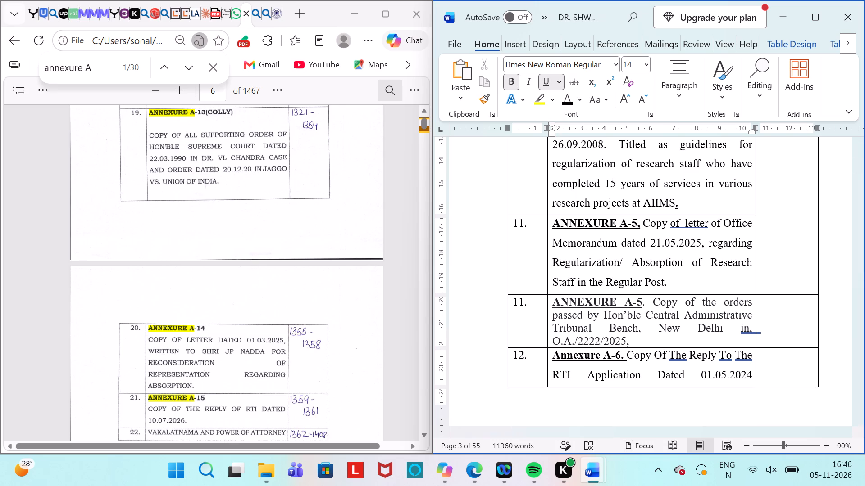
{"action": "key", "text": "Right"}
{"action": "key", "text": "BackSpace"}
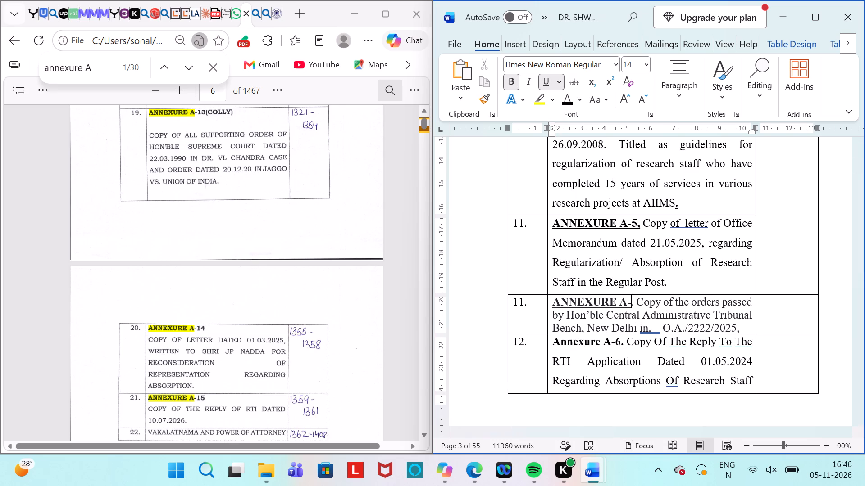
{"action": "key", "text": "6"}
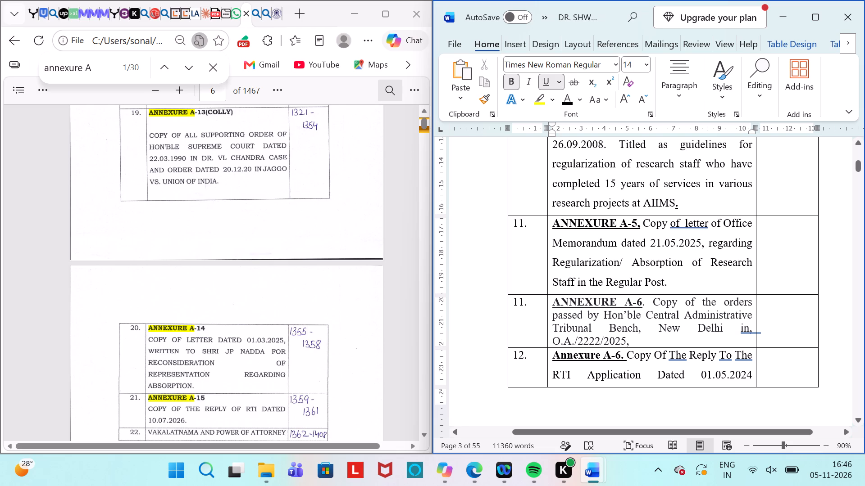
Renumber the RTI reply entry in row 12 as Annexure A-7 and the unstarred questions entry in row 13 as A-8.
{"action": "left_click", "coordinate": [622, 354]}
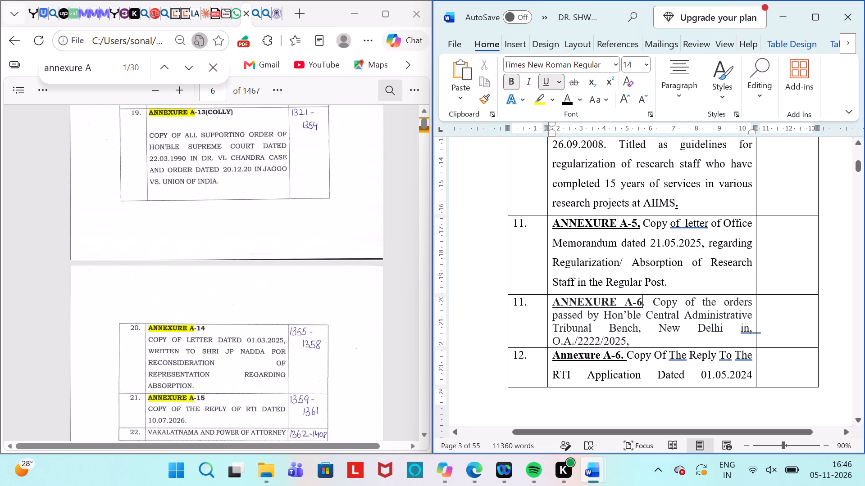
{"action": "left_click", "coordinate": [620, 354]}
{"action": "key", "text": "BackSpace"}
{"action": "key", "text": "7"}
{"action": "scroll", "coordinate": [620, 354], "scroll_direction": "down", "scroll_amount": 1}
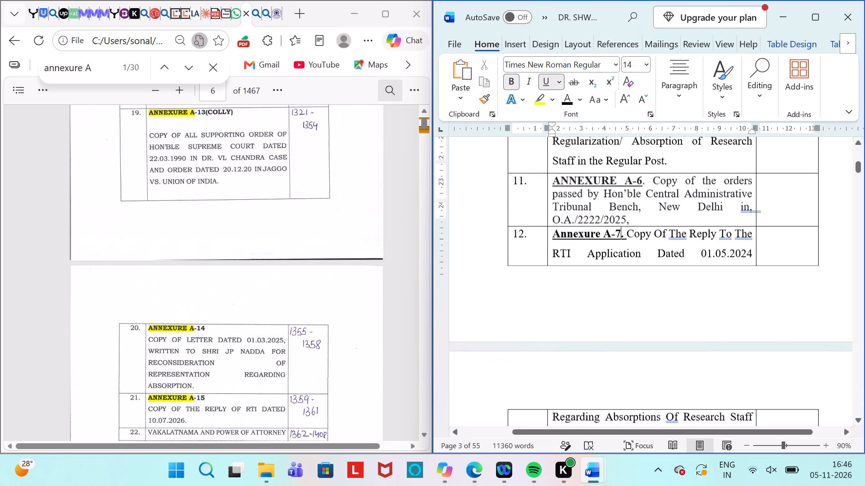
{"action": "scroll", "coordinate": [620, 354], "scroll_direction": "down", "scroll_amount": 1}
{"action": "left_click", "coordinate": [645, 376]}
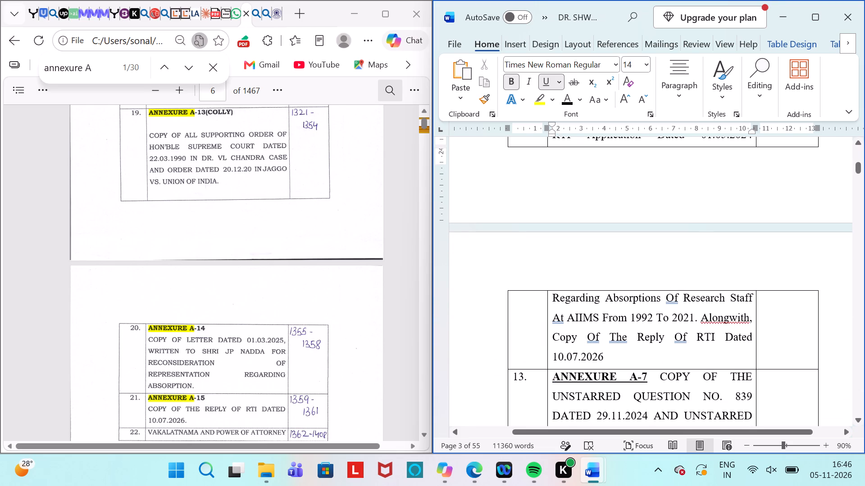
{"action": "key", "text": "BackSpace"}
{"action": "key", "text": "8"}
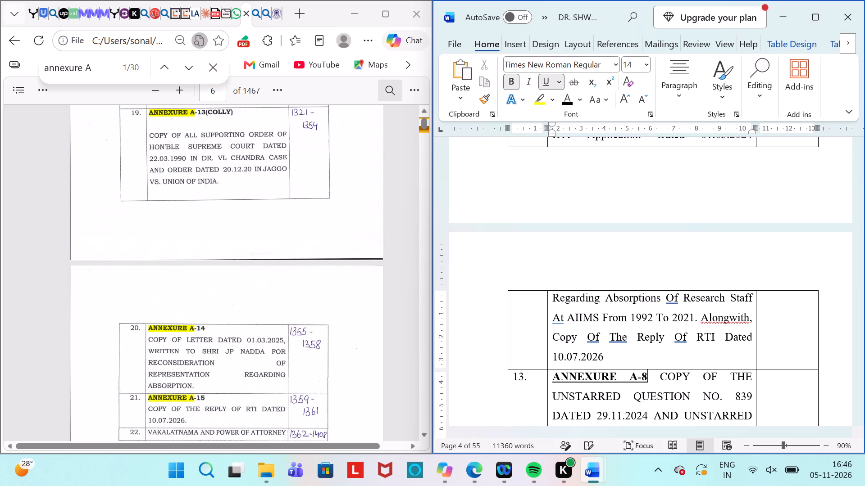
Renumber the Himachal Pradesh order entry in row 14 as ANNEXURE A-9 and the Supreme Court order entry in row 15 as A-10.
{"action": "scroll", "coordinate": [645, 376], "scroll_direction": "down", "scroll_amount": 3}
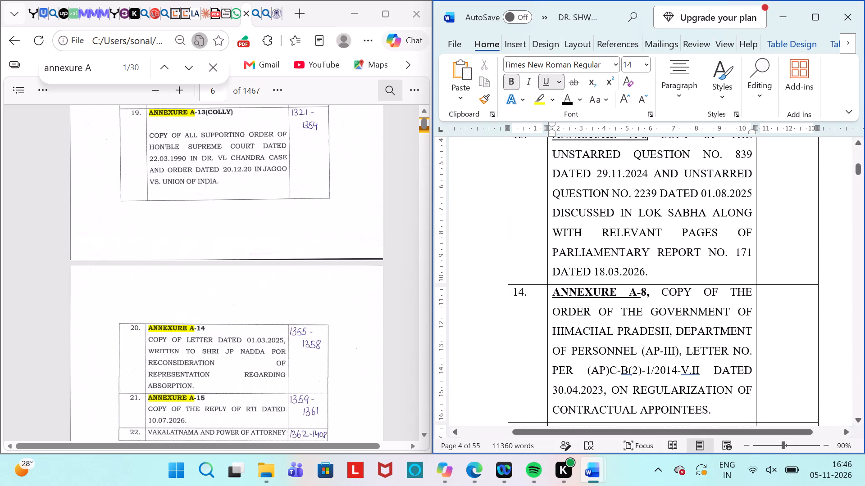
{"action": "left_click", "coordinate": [645, 295]}
{"action": "key", "text": "BackSpace"}
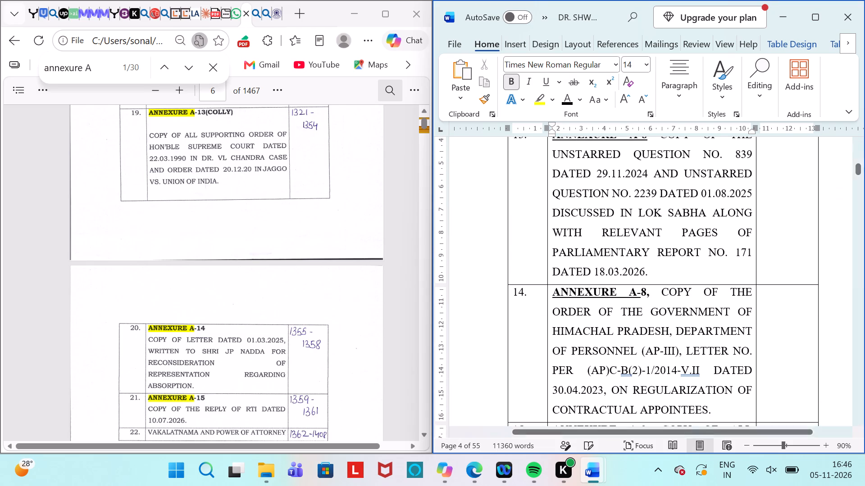
{"action": "key", "text": "9"}
{"action": "scroll", "coordinate": [645, 295], "scroll_direction": "down", "scroll_amount": 2}
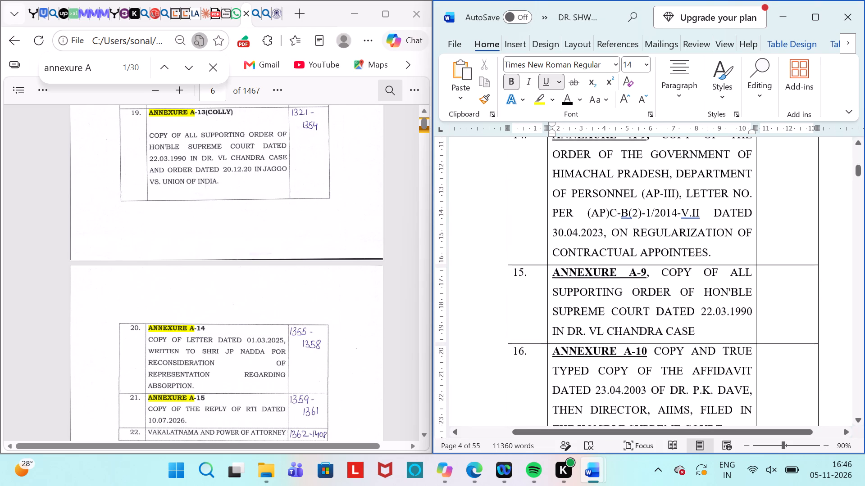
{"action": "left_click", "coordinate": [647, 276]}
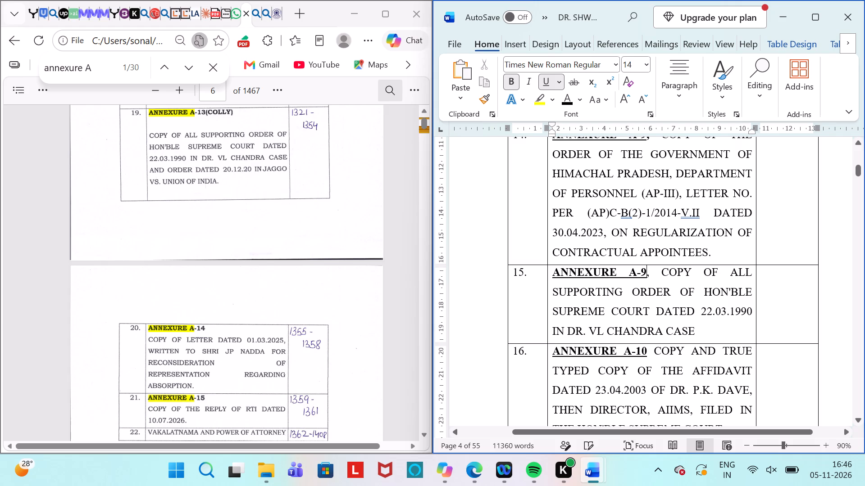
{"action": "key", "text": "BackSpace"}
{"action": "type", "text": "10"}
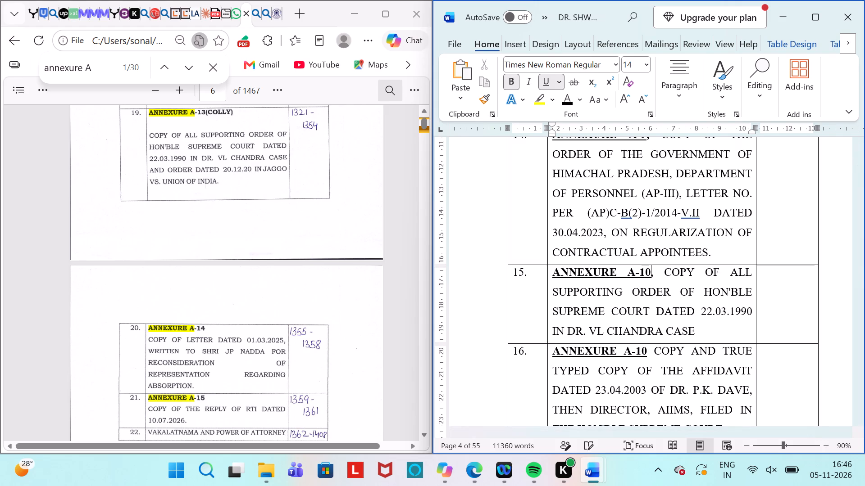
Renumber the affidavit entry in row 16 as ANNEXURE A-11 and the O.A. No. 177/2023 order entry in row 17 as A-12.
{"action": "left_click", "coordinate": [647, 349]}
{"action": "key", "text": "BackSpace"}
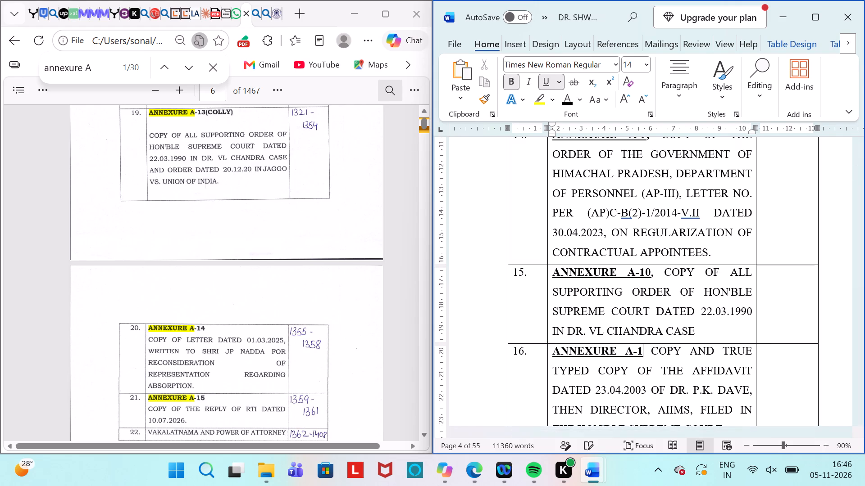
{"action": "key", "text": "1"}
{"action": "scroll", "coordinate": [648, 342], "scroll_direction": "down", "scroll_amount": 1}
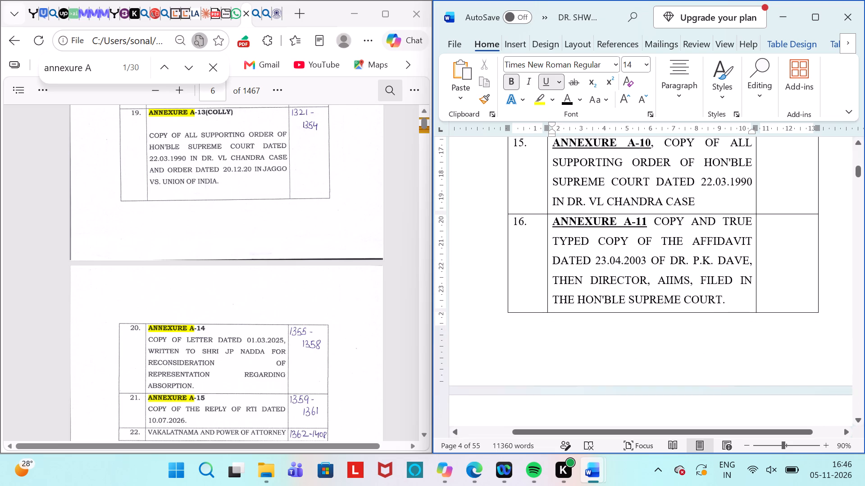
{"action": "scroll", "coordinate": [648, 342], "scroll_direction": "down", "scroll_amount": 1}
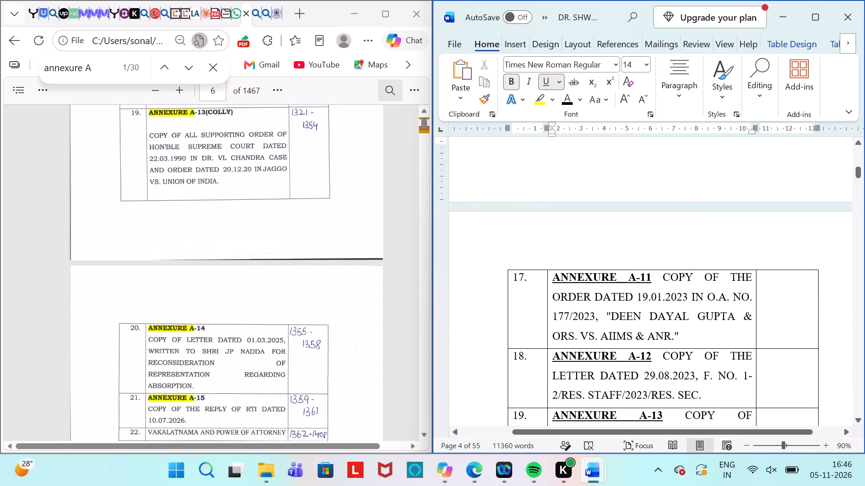
{"action": "left_click", "coordinate": [650, 278]}
{"action": "key", "text": "BackSpace"}
{"action": "key", "text": "2"}
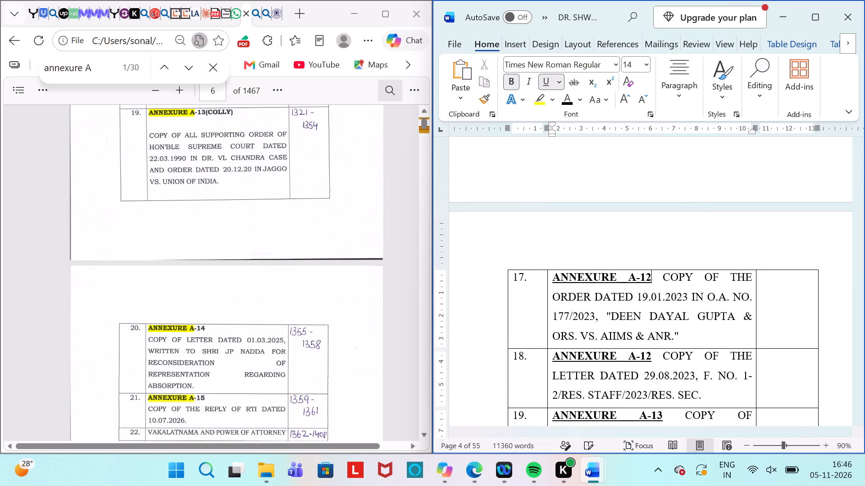
Renumber the entry for the letter dated 29.08.2023 in row 18 as ANNEXURE A-13.
{"action": "scroll", "coordinate": [650, 278], "scroll_direction": "up", "scroll_amount": 1}
{"action": "scroll", "coordinate": [650, 278], "scroll_direction": "down", "scroll_amount": 1}
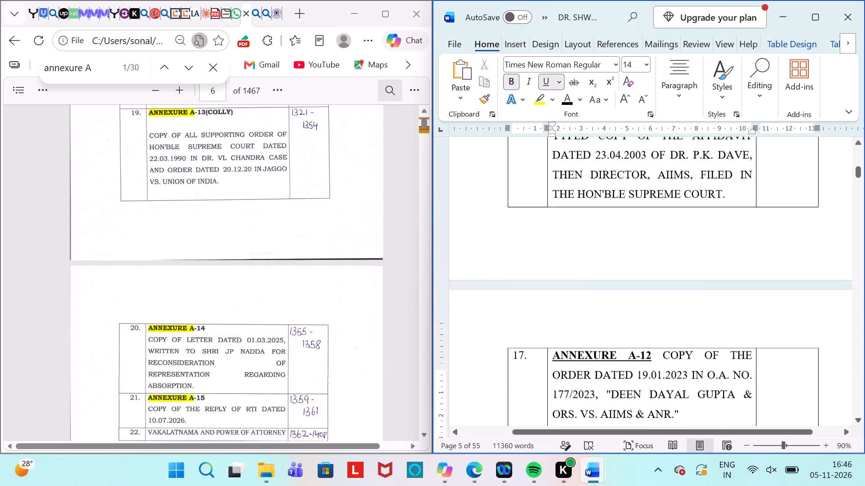
{"action": "scroll", "coordinate": [650, 278], "scroll_direction": "down", "scroll_amount": 2}
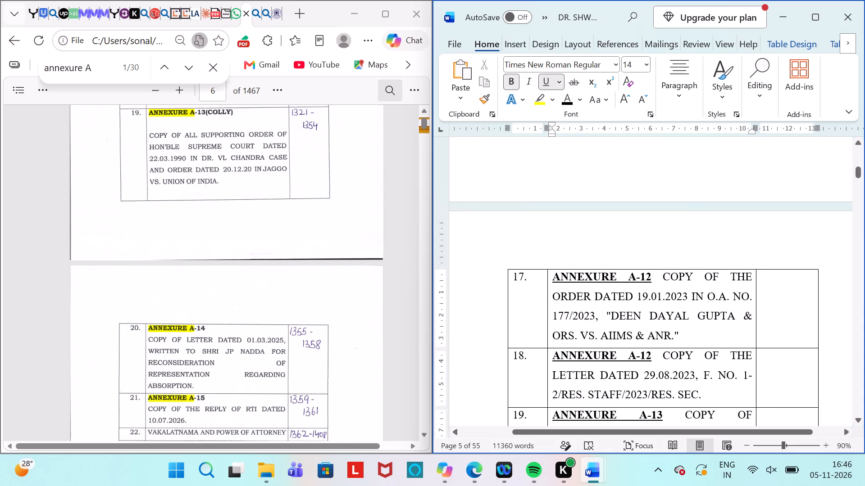
{"action": "left_click", "coordinate": [652, 354]}
{"action": "key", "text": "BackSpace"}
{"action": "key", "text": "3"}
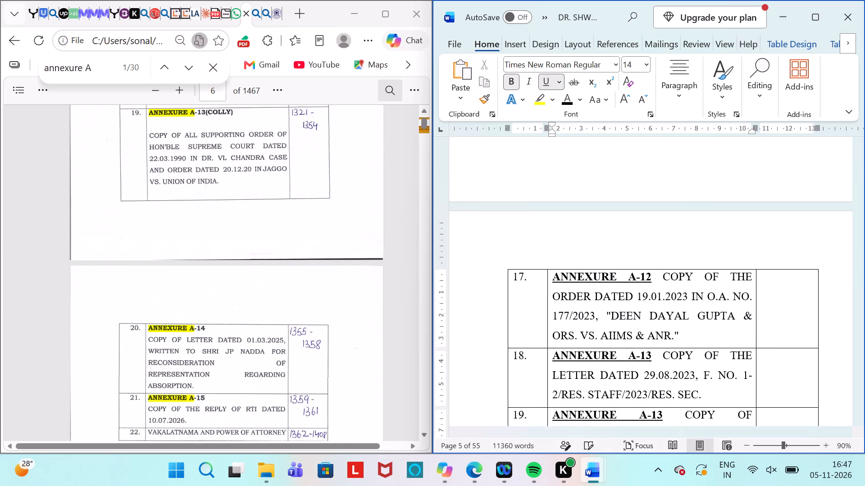
Renumber the Governing Body item entry in row 19 as ANNEXURE A-14.
{"action": "key", "text": "Down"}
{"action": "key", "text": "Down"}
{"action": "key", "text": "Down"}
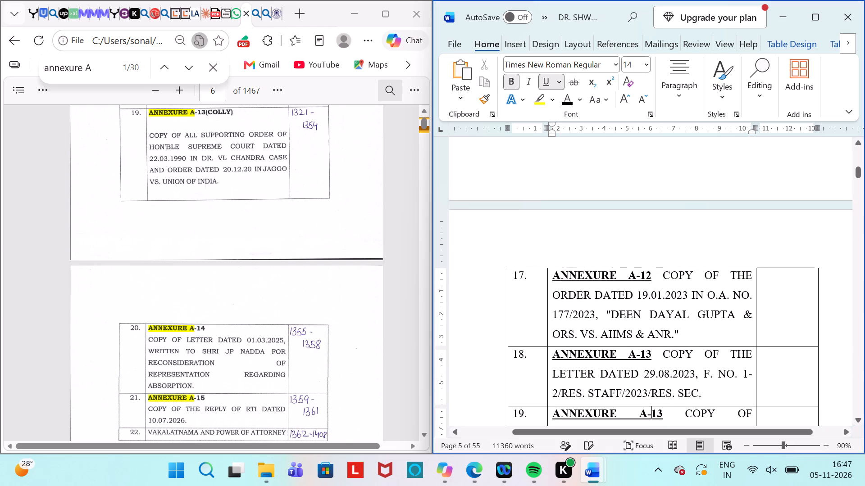
{"action": "key", "text": "Right"}
{"action": "key", "text": "Right"}
{"action": "key", "text": "BackSpace"}
{"action": "key", "text": "4"}
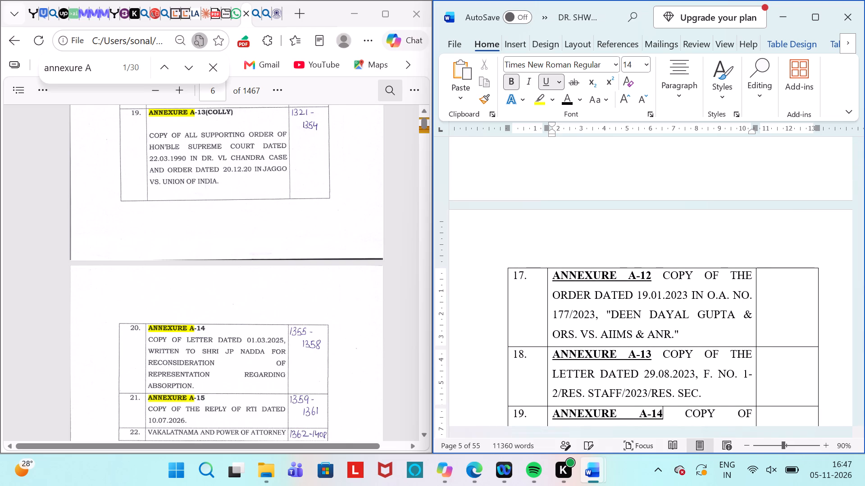
Renumber the applicants' service record entry in row 20 as Annexure A-15.
{"action": "key", "text": "Down"}
{"action": "key", "text": "Down"}
{"action": "key", "text": "Down"}
{"action": "key", "text": "Down"}
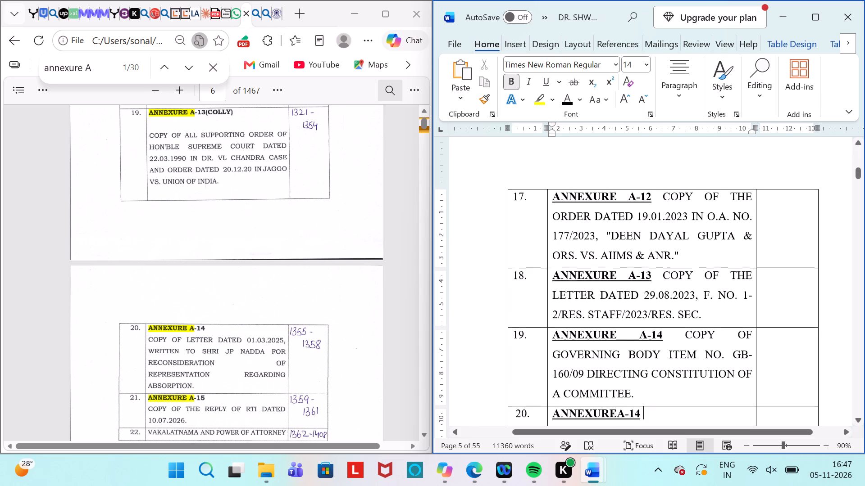
{"action": "key", "text": "Left"}
{"action": "key", "text": "BackSpace"}
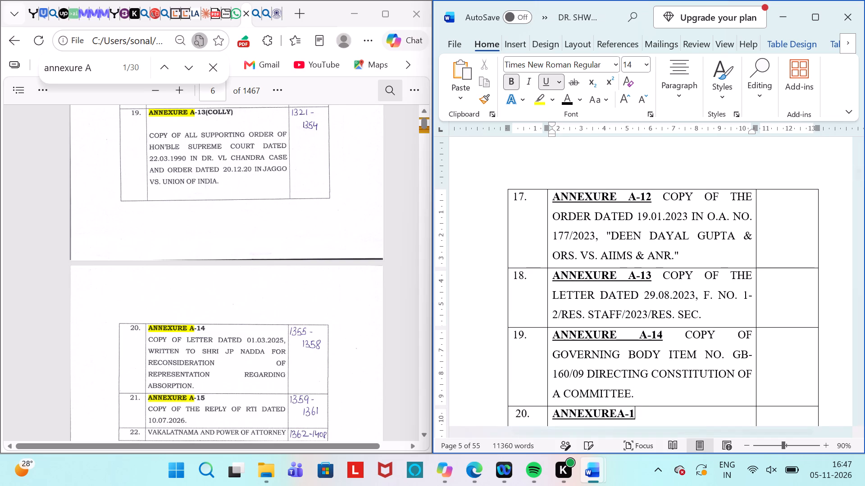
{"action": "key", "text": "5"}
{"action": "scroll", "coordinate": [652, 354], "scroll_direction": "down", "scroll_amount": 1}
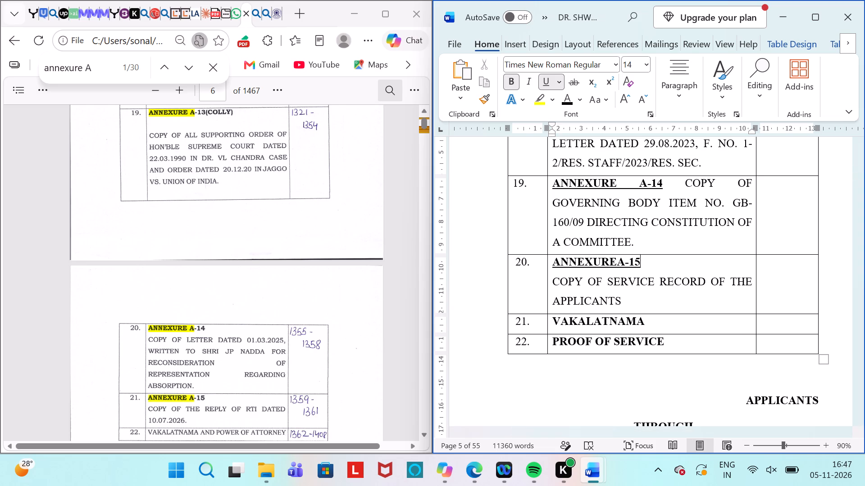
Review the pages after the index, from the urgent application through the synopsis and the list of dates and events.
{"action": "scroll", "coordinate": [652, 354], "scroll_direction": "down", "scroll_amount": 2}
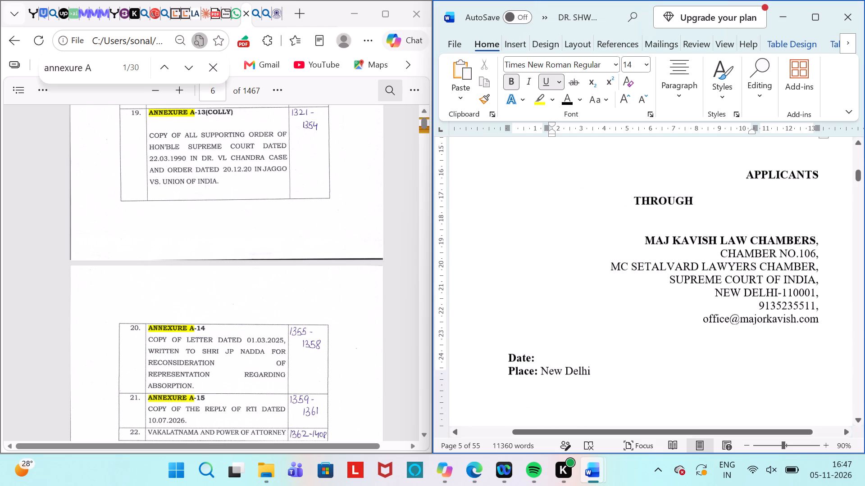
{"action": "scroll", "coordinate": [652, 354], "scroll_direction": "down", "scroll_amount": 4}
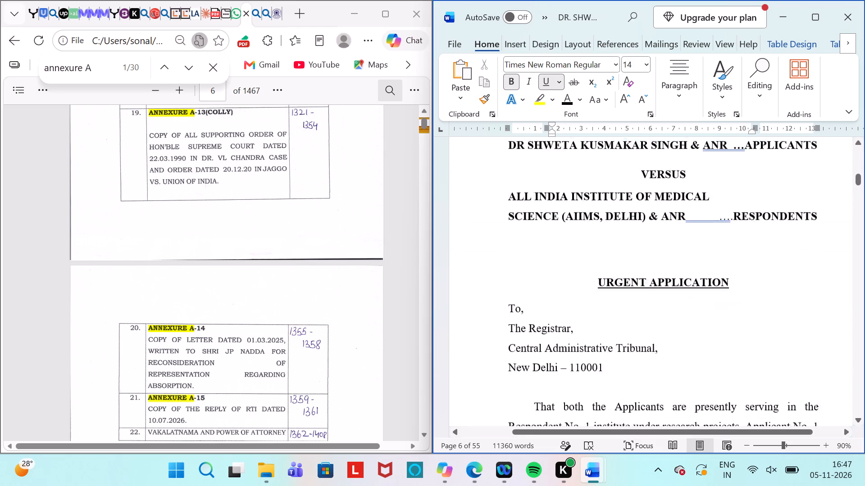
{"action": "scroll", "coordinate": [652, 354], "scroll_direction": "down", "scroll_amount": 11}
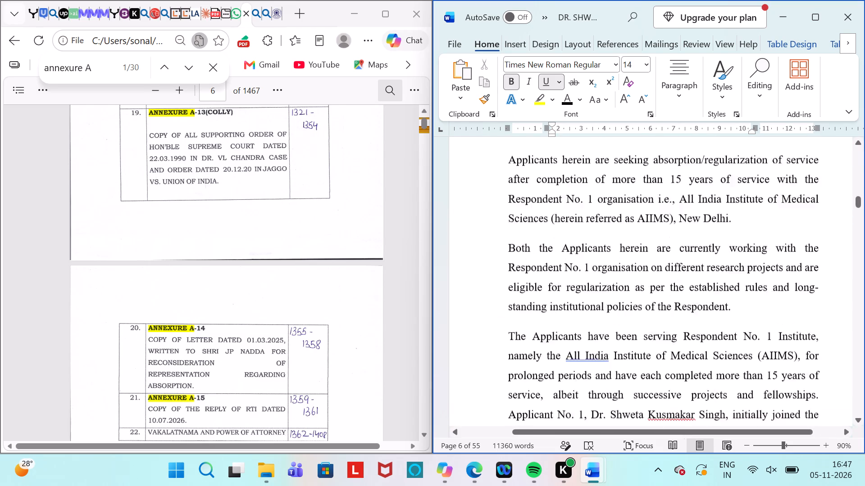
{"action": "scroll", "coordinate": [652, 354], "scroll_direction": "down", "scroll_amount": 4}
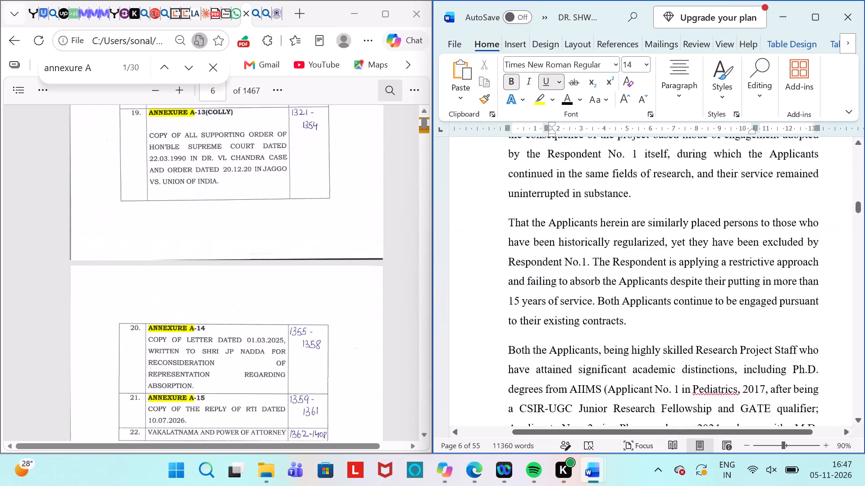
{"action": "scroll", "coordinate": [652, 354], "scroll_direction": "down", "scroll_amount": 2}
{"action": "scroll", "coordinate": [652, 354], "scroll_direction": "up", "scroll_amount": 5}
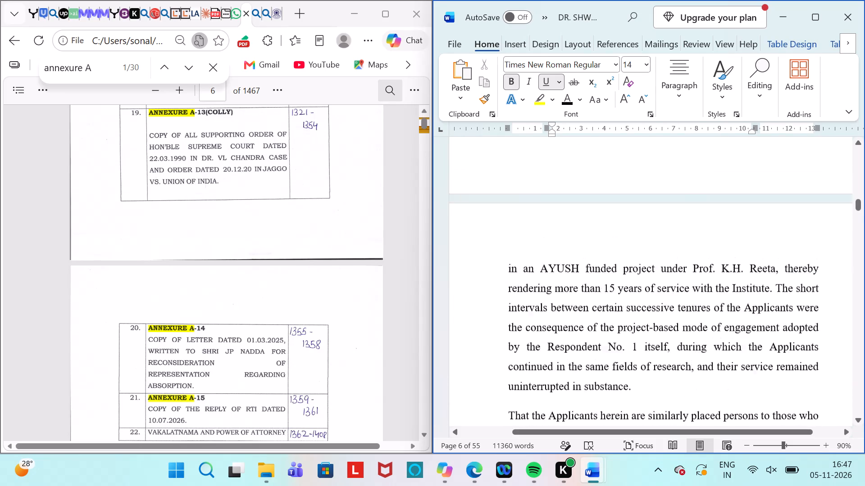
{"action": "scroll", "coordinate": [652, 354], "scroll_direction": "up", "scroll_amount": 1}
{"action": "scroll", "coordinate": [652, 354], "scroll_direction": "down", "scroll_amount": 5}
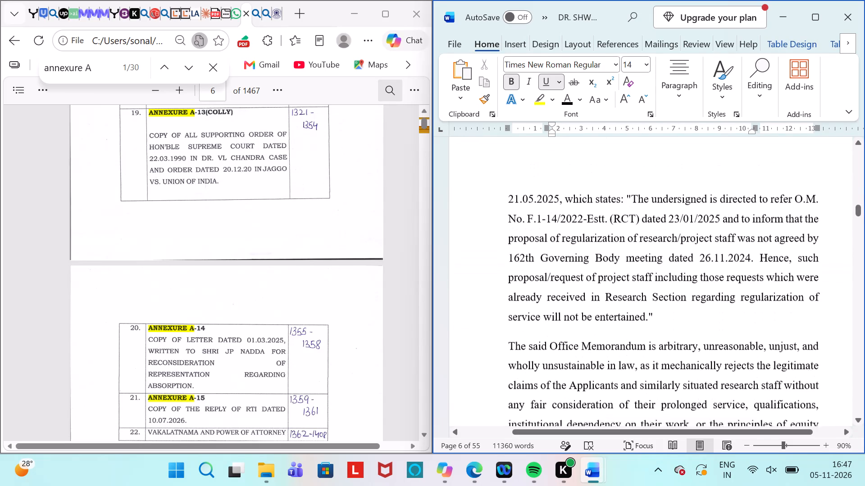
{"action": "scroll", "coordinate": [652, 354], "scroll_direction": "down", "scroll_amount": 3}
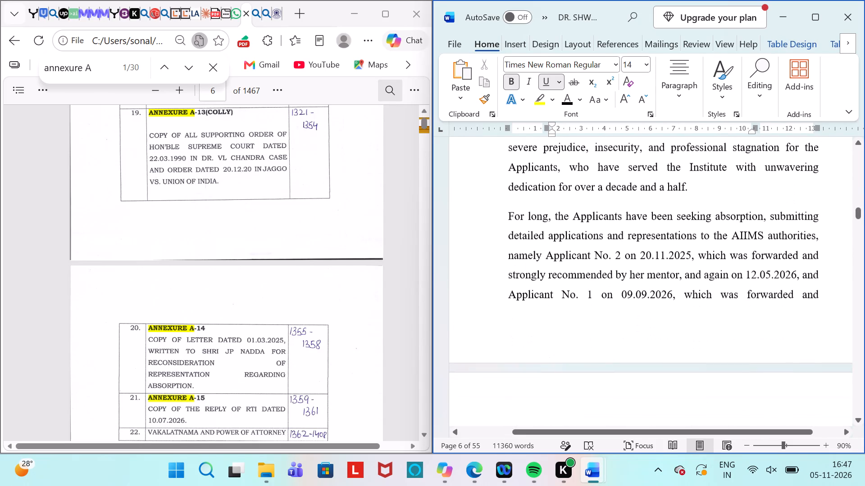
{"action": "scroll", "coordinate": [652, 354], "scroll_direction": "down", "scroll_amount": 5}
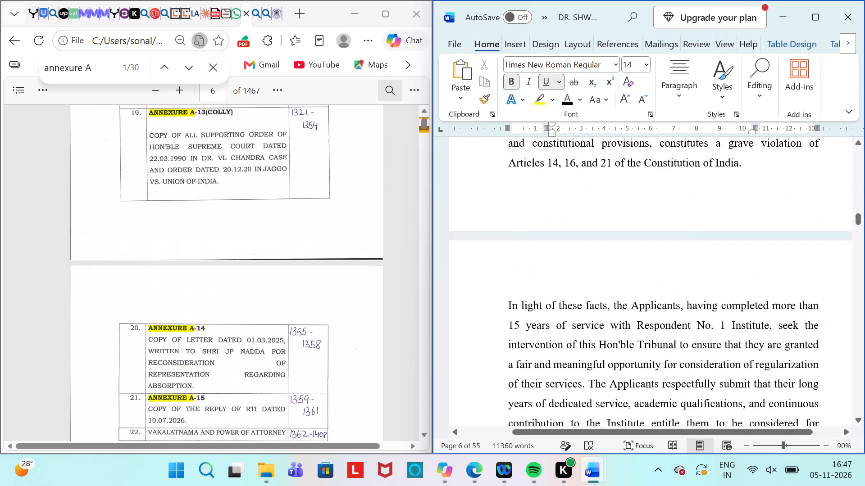
{"action": "scroll", "coordinate": [652, 354], "scroll_direction": "down", "scroll_amount": 3}
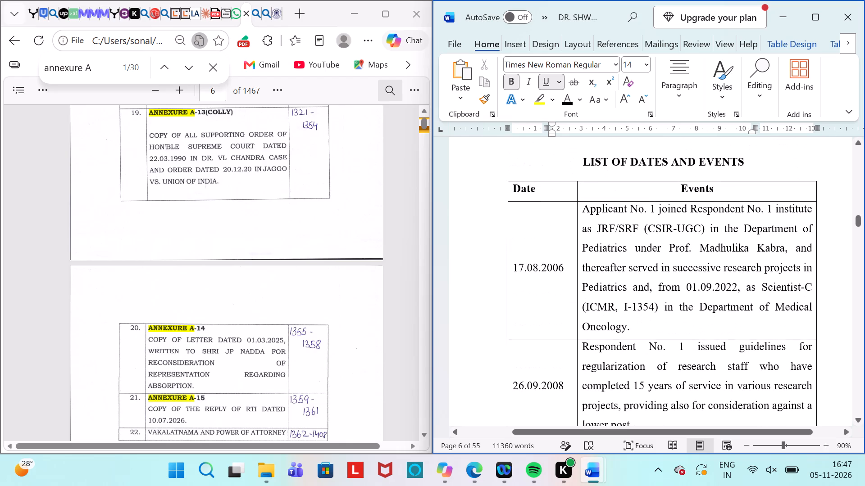
{"action": "scroll", "coordinate": [652, 354], "scroll_direction": "down", "scroll_amount": 7}
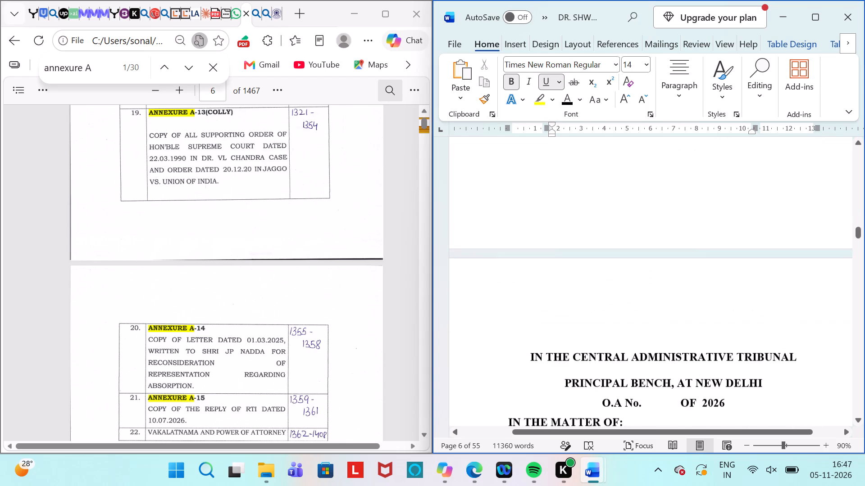
Examine the annexure references in the Original Application, from the impugned findings through paragraph 4.3 and Applicant No. 1's service table.
{"action": "scroll", "coordinate": [652, 354], "scroll_direction": "down", "scroll_amount": 3}
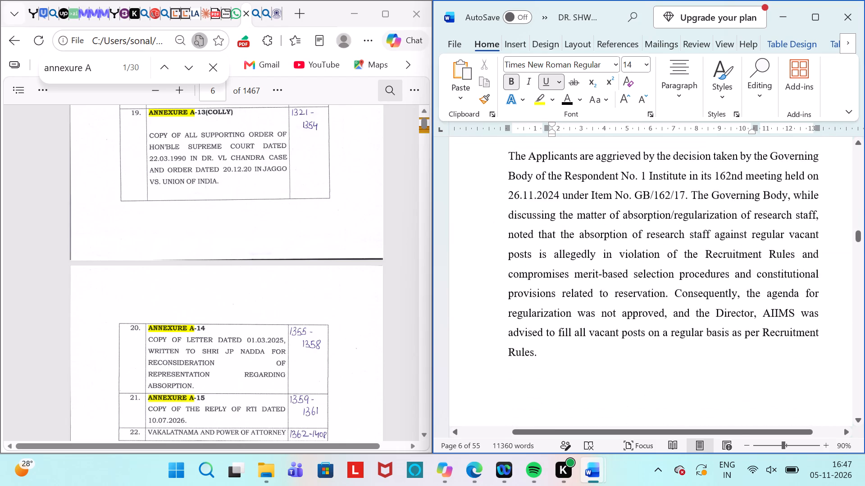
{"action": "scroll", "coordinate": [652, 354], "scroll_direction": "down", "scroll_amount": 4}
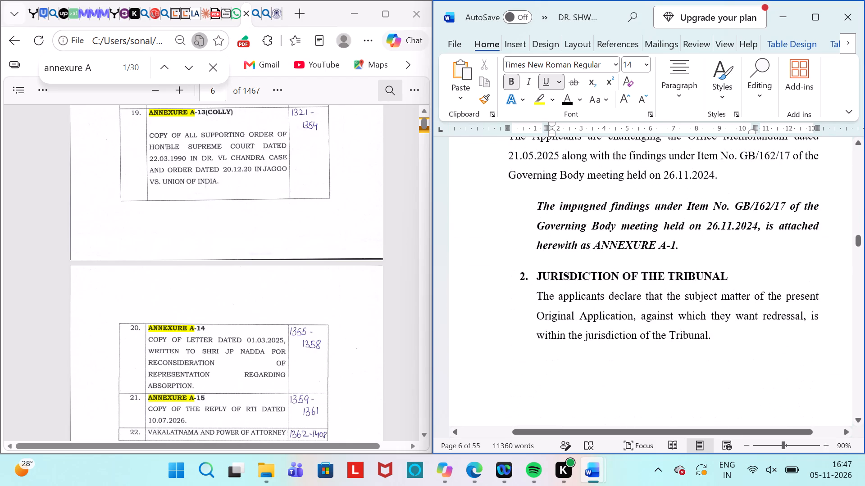
{"action": "scroll", "coordinate": [652, 354], "scroll_direction": "down", "scroll_amount": 3}
{"action": "scroll", "coordinate": [652, 354], "scroll_direction": "up", "scroll_amount": 3}
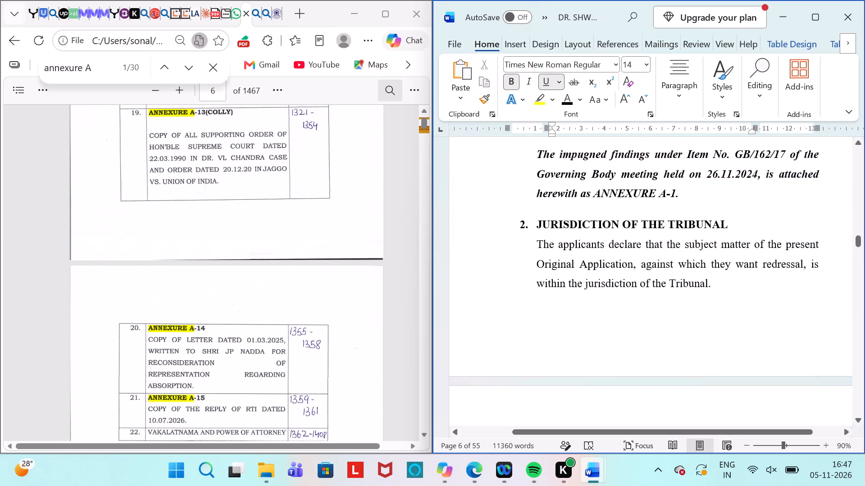
{"action": "scroll", "coordinate": [652, 354], "scroll_direction": "up", "scroll_amount": 1}
{"action": "scroll", "coordinate": [652, 354], "scroll_direction": "down", "scroll_amount": 3}
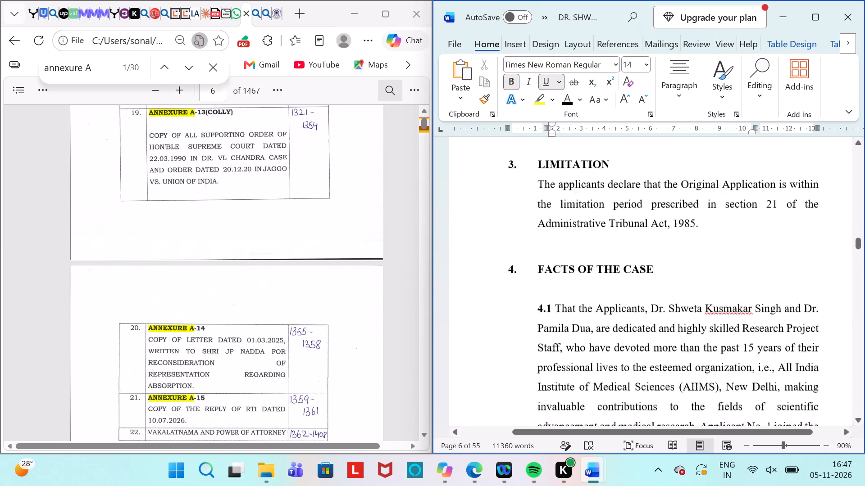
{"action": "scroll", "coordinate": [652, 354], "scroll_direction": "down", "scroll_amount": 6}
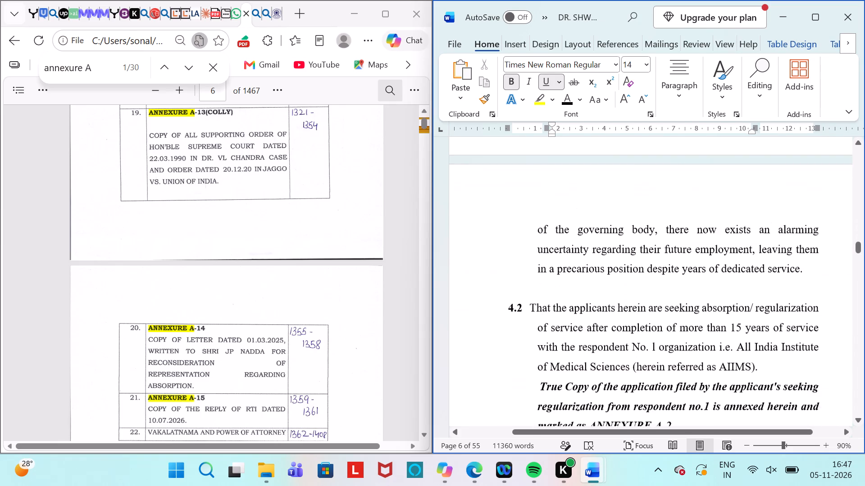
{"action": "scroll", "coordinate": [652, 354], "scroll_direction": "down", "scroll_amount": 2}
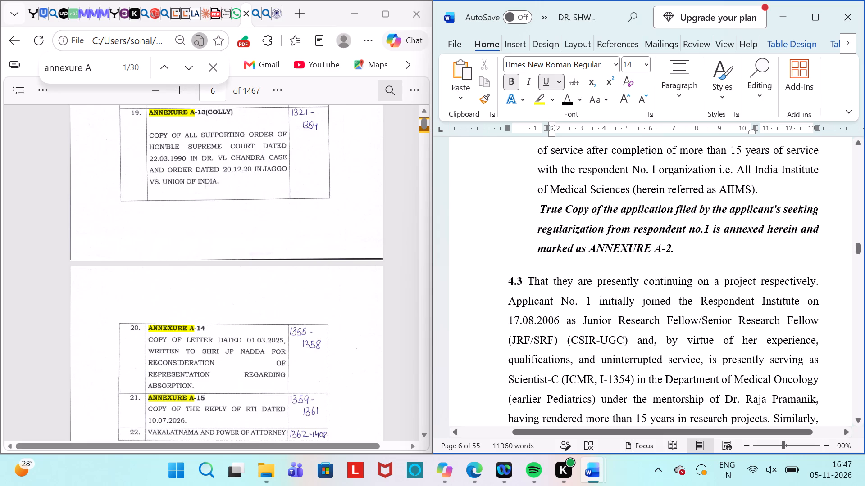
{"action": "scroll", "coordinate": [652, 354], "scroll_direction": "down", "scroll_amount": 2}
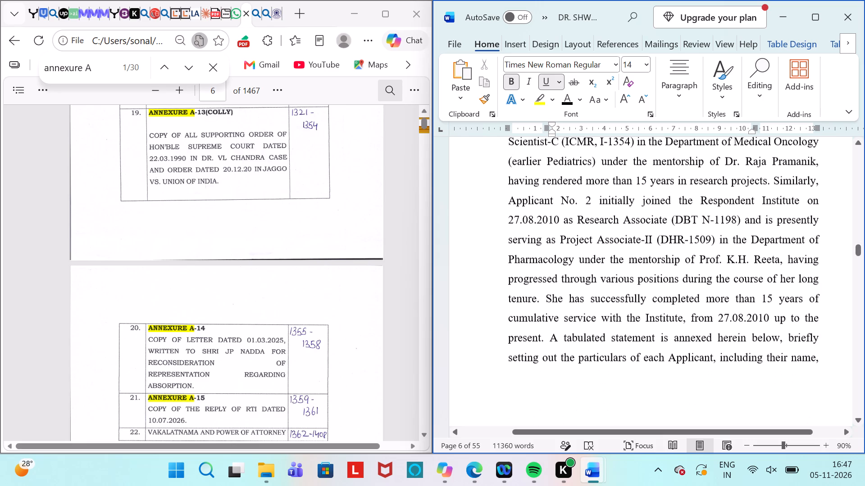
{"action": "scroll", "coordinate": [652, 354], "scroll_direction": "up", "scroll_amount": 2}
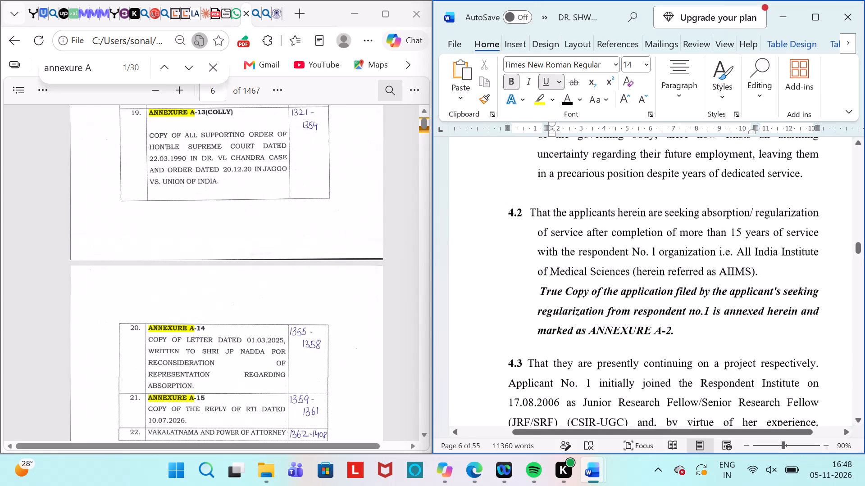
{"action": "scroll", "coordinate": [652, 354], "scroll_direction": "up", "scroll_amount": 3}
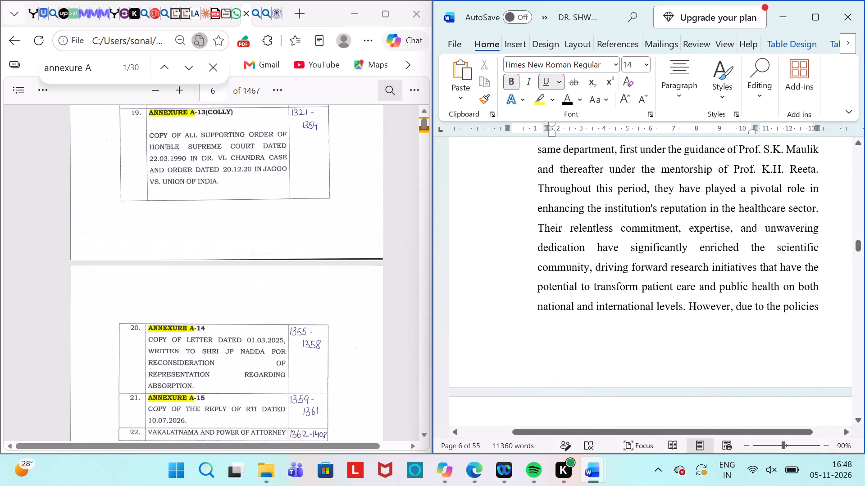
{"action": "scroll", "coordinate": [652, 354], "scroll_direction": "up", "scroll_amount": 1}
{"action": "scroll", "coordinate": [652, 354], "scroll_direction": "down", "scroll_amount": 2}
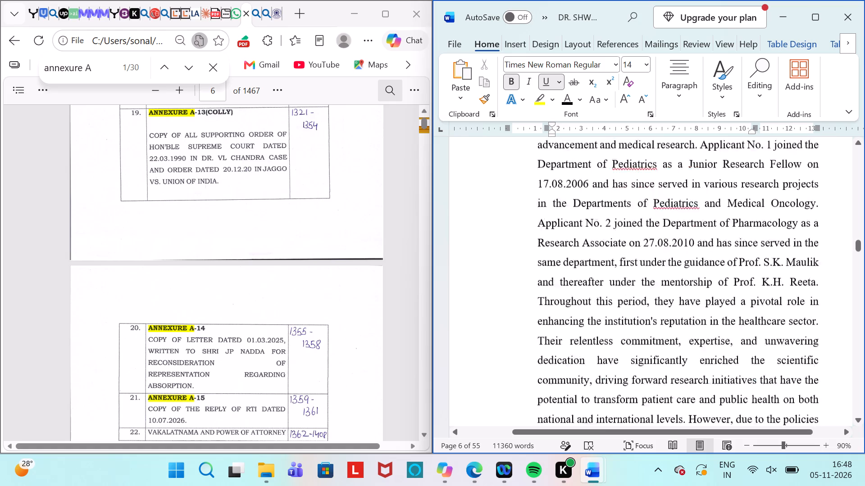
{"action": "scroll", "coordinate": [652, 354], "scroll_direction": "down", "scroll_amount": 6}
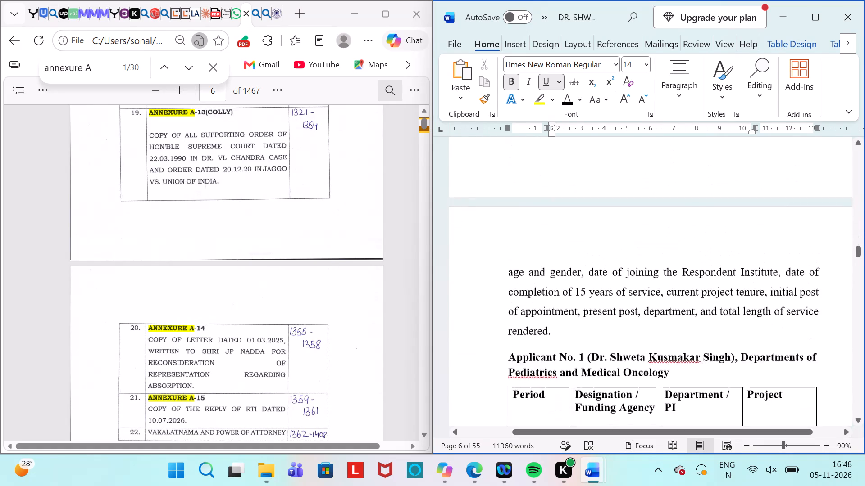
{"action": "scroll", "coordinate": [652, 354], "scroll_direction": "down", "scroll_amount": 1}
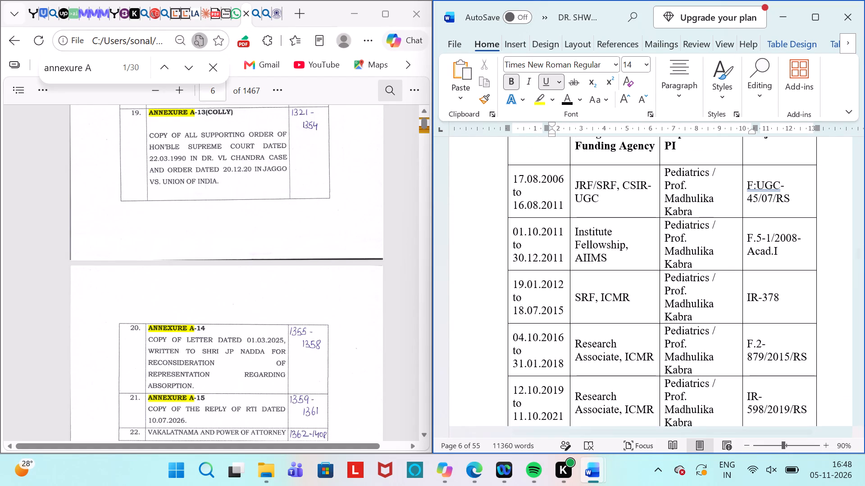
Look back through the list of dates and synopsis to the miscellaneous application seeking permission to file a joint Original Application.
{"action": "scroll", "coordinate": [652, 354], "scroll_direction": "up", "scroll_amount": 3}
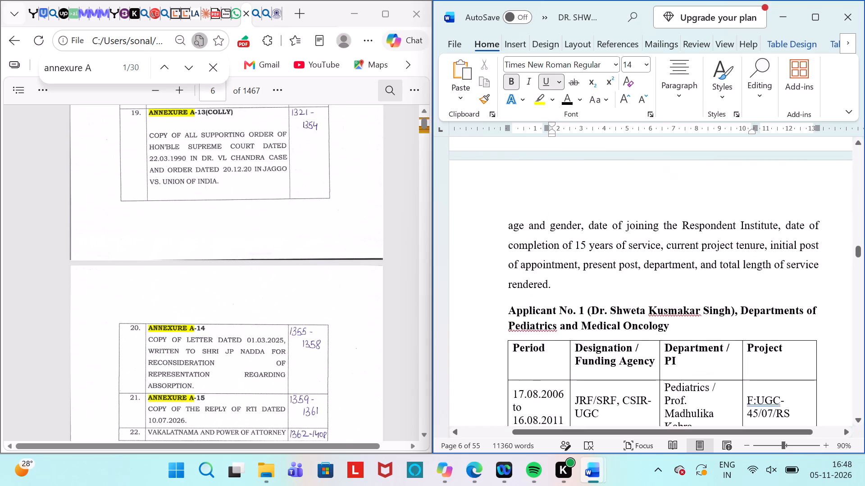
{"action": "scroll", "coordinate": [652, 354], "scroll_direction": "up", "scroll_amount": 4}
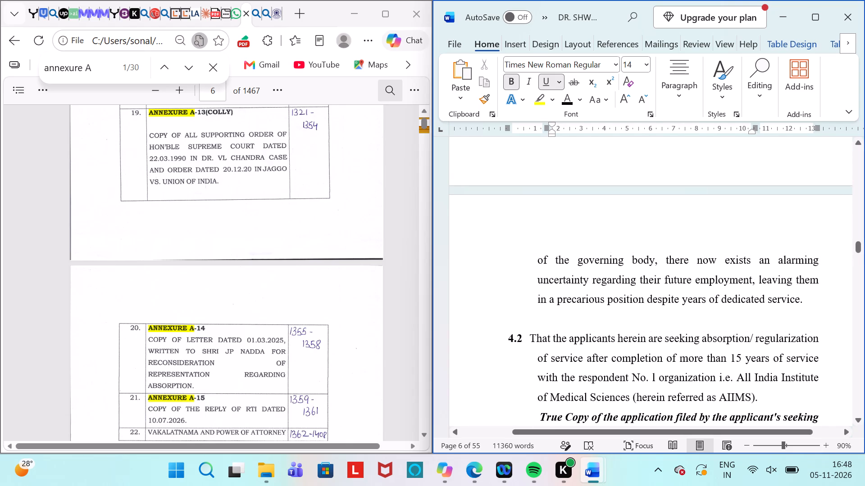
{"action": "scroll", "coordinate": [652, 354], "scroll_direction": "up", "scroll_amount": 8}
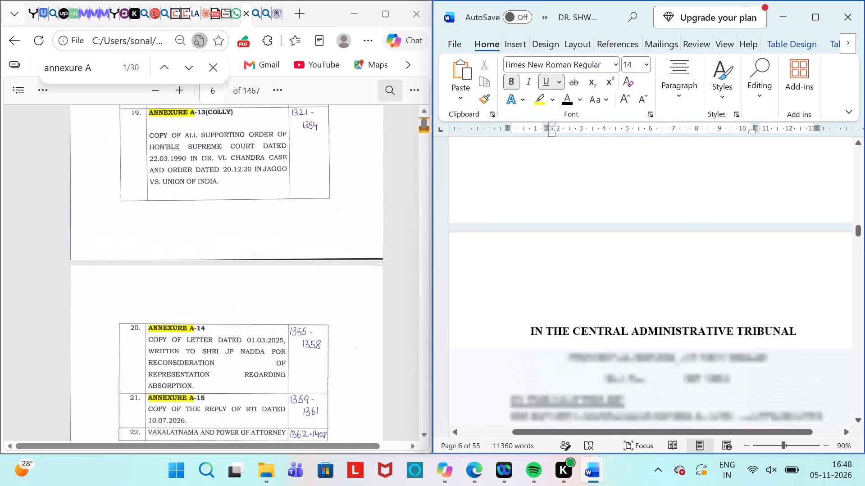
{"action": "scroll", "coordinate": [652, 354], "scroll_direction": "up", "scroll_amount": 4}
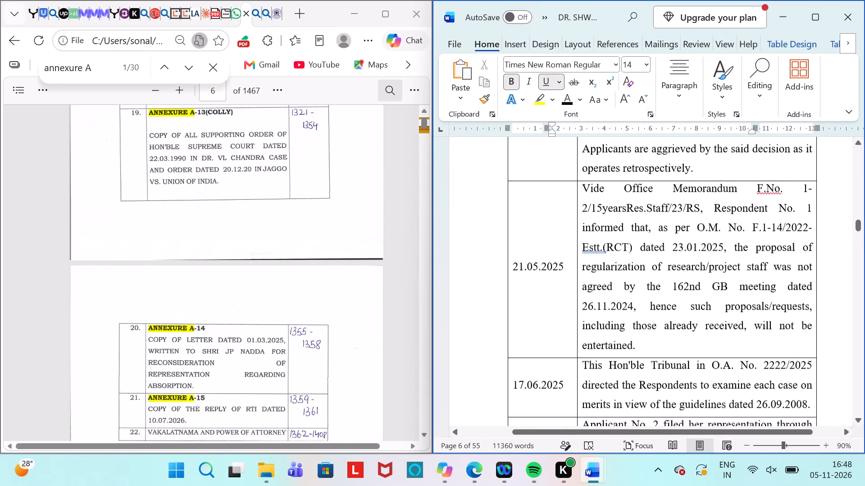
{"action": "scroll", "coordinate": [652, 354], "scroll_direction": "up", "scroll_amount": 10}
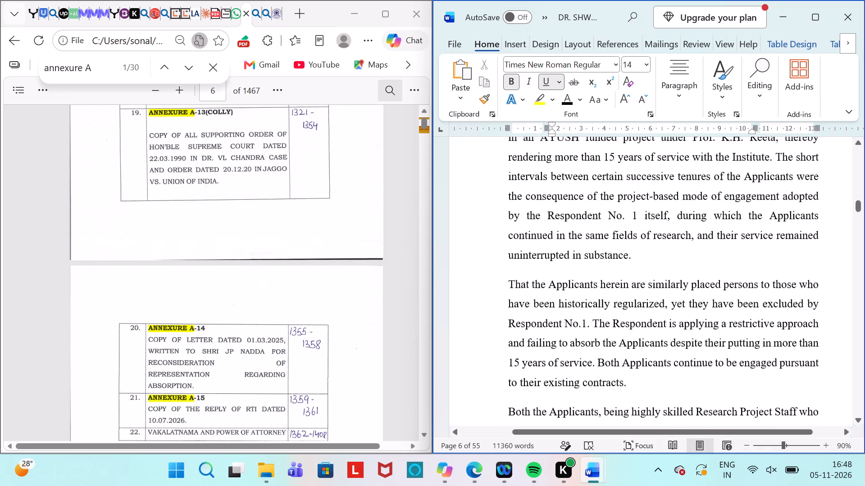
{"action": "scroll", "coordinate": [652, 354], "scroll_direction": "up", "scroll_amount": 6}
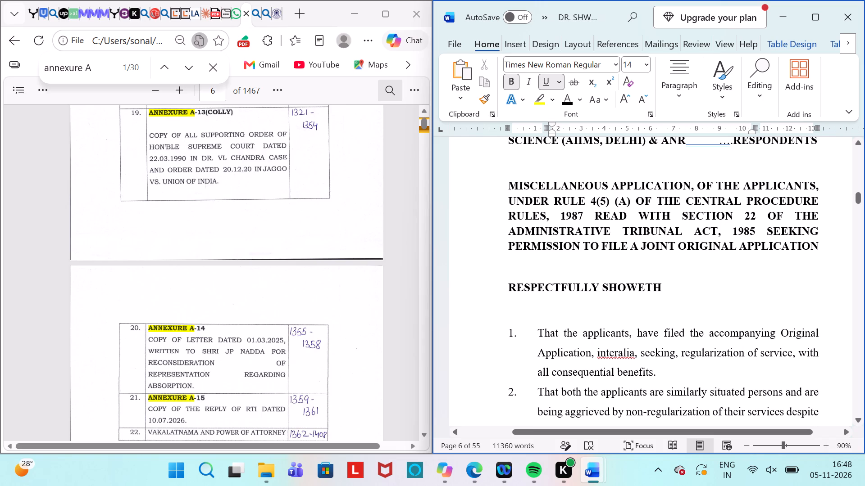
Maximize the Word window and save the revised tribunal application.
{"action": "left_click", "coordinate": [815, 13]}
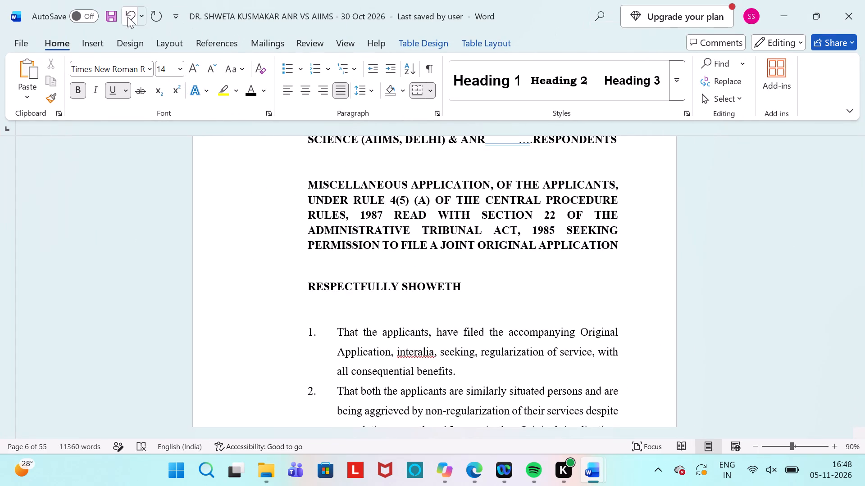
{"action": "left_click", "coordinate": [120, 16]}
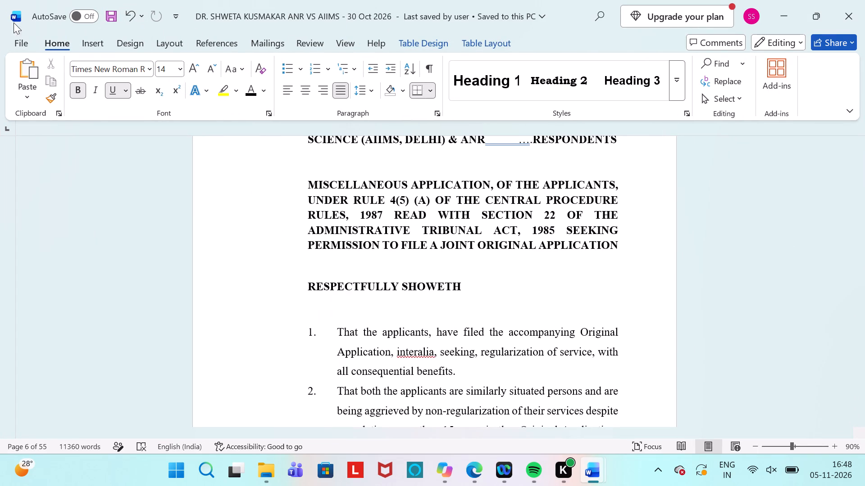
Open the file management options for the saved application.
{"action": "left_click", "coordinate": [14, 42]}
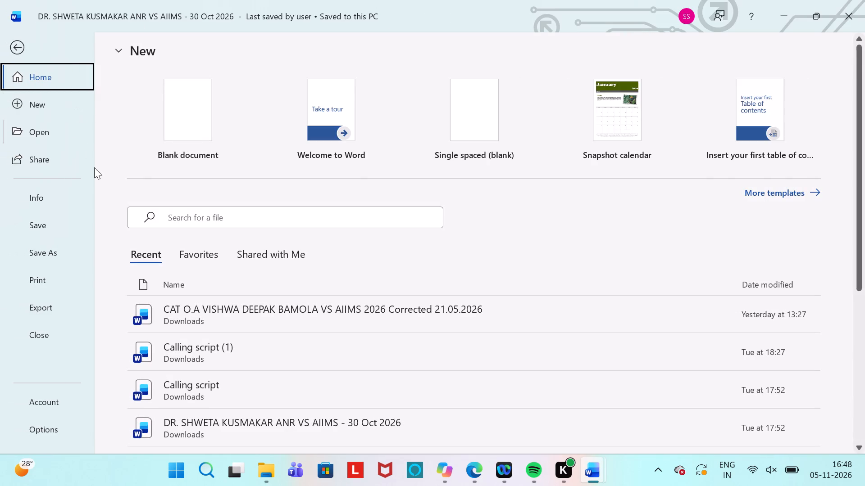
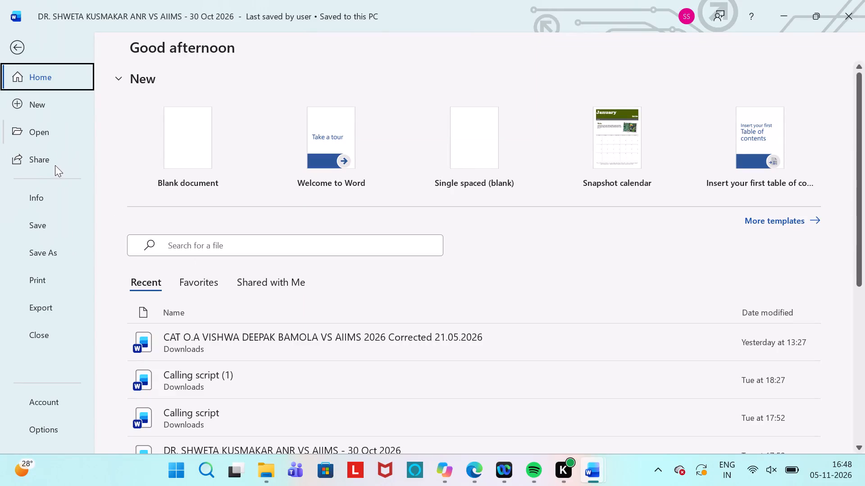
Save a copy of the application as a Word document in the Downloads folder, with the file name's date set to 5 Oct 2026.
{"action": "left_click", "coordinate": [52, 256]}
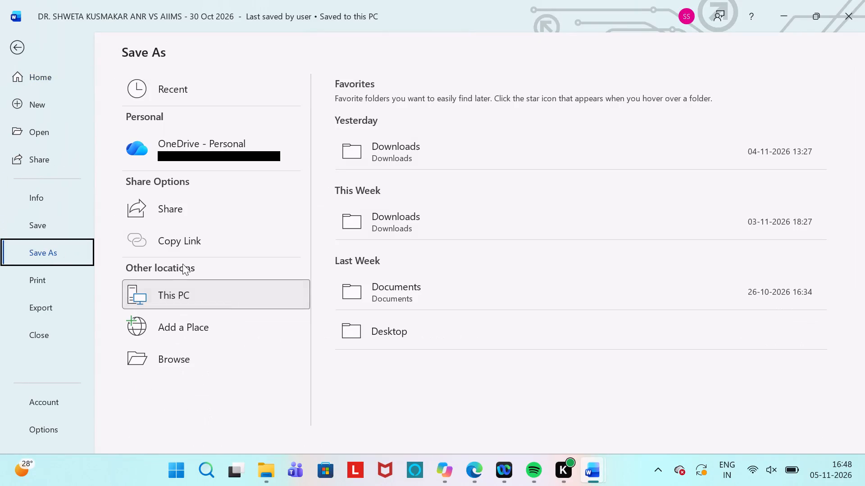
{"action": "left_click", "coordinate": [250, 293]}
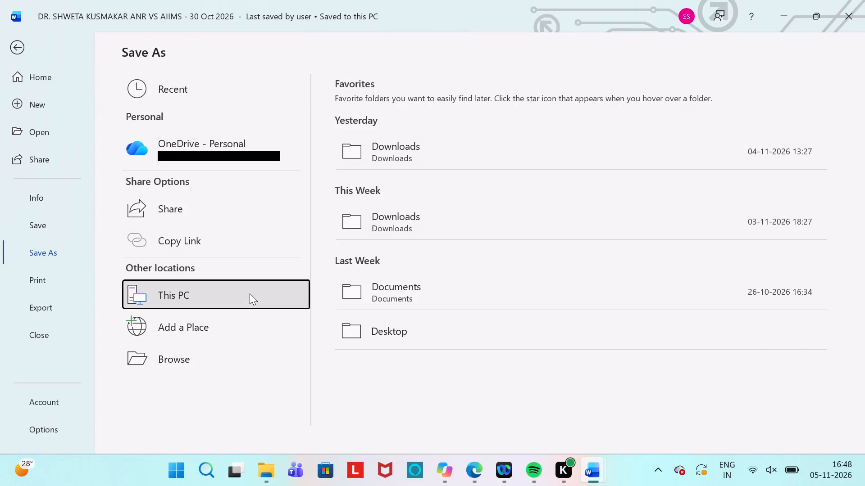
{"action": "left_click", "coordinate": [394, 206]}
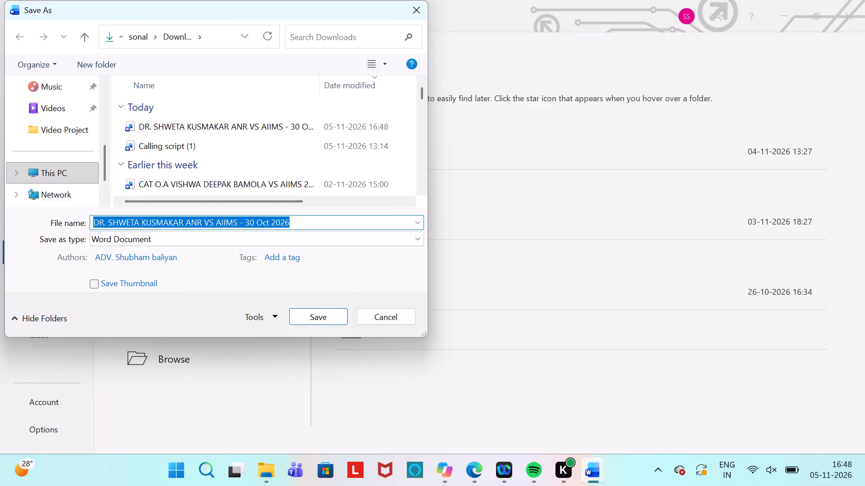
{"action": "left_click", "coordinate": [255, 223]}
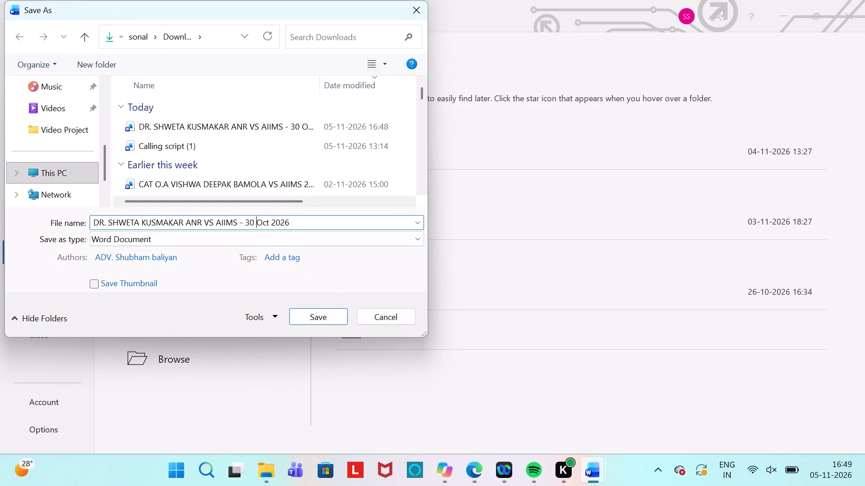
{"action": "key", "text": "BackSpace"}
{"action": "key", "text": "BackSpace"}
{"action": "key", "text": "BackSpace"}
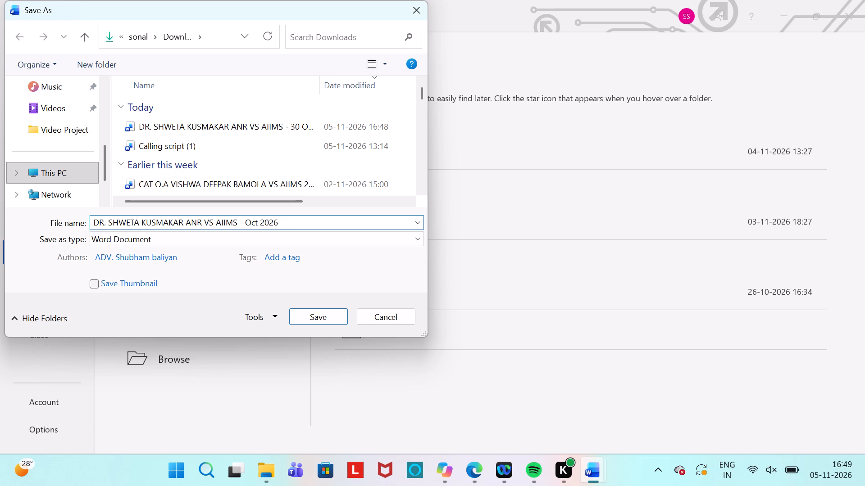
{"action": "key", "text": "5"}
{"action": "key", "text": "space"}
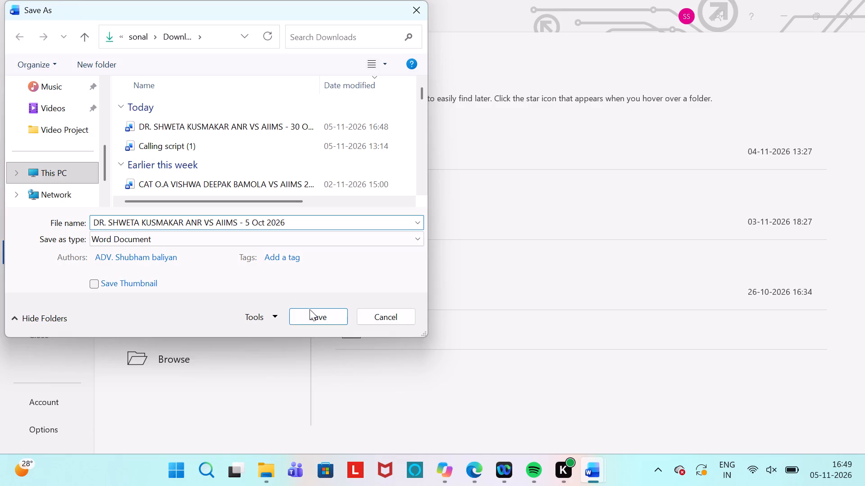
Finish saving the application copy dated 5 Oct 2026 as a Word document in the Downloads folder.
{"action": "left_click", "coordinate": [314, 310]}
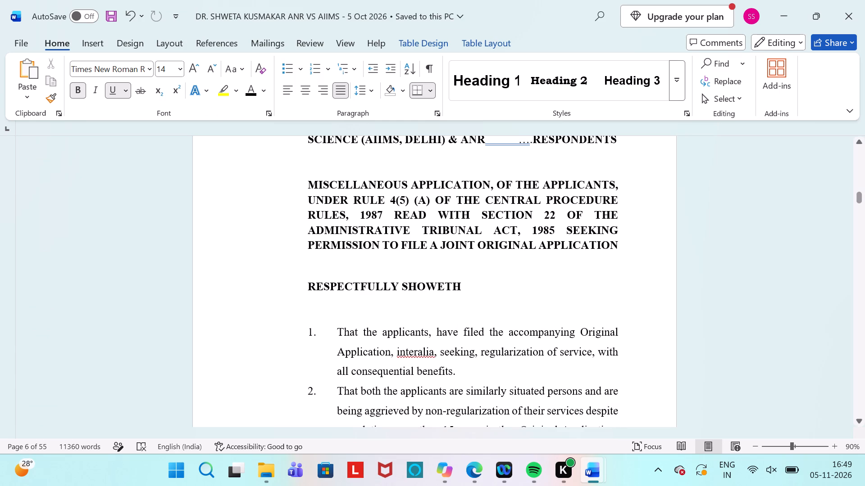
Switch to Edge to view the scanned case file's annexure index.
{"action": "left_click", "coordinate": [471, 465]}
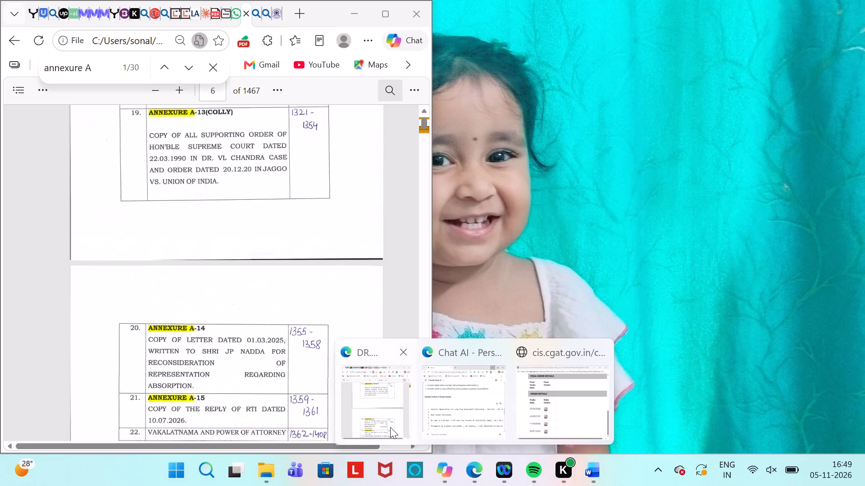